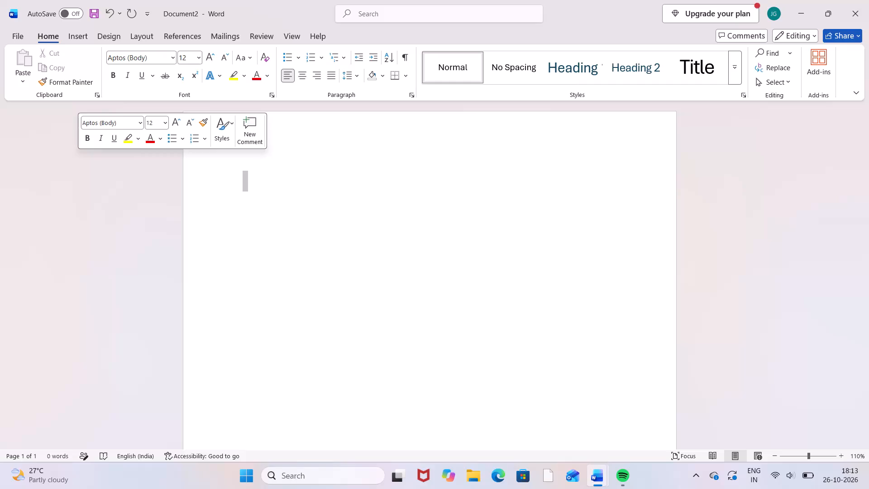
# Enter the person's name on the first line of the blank document, with a capital initial followed by the given name in lowercase.
pyautogui.press('e')
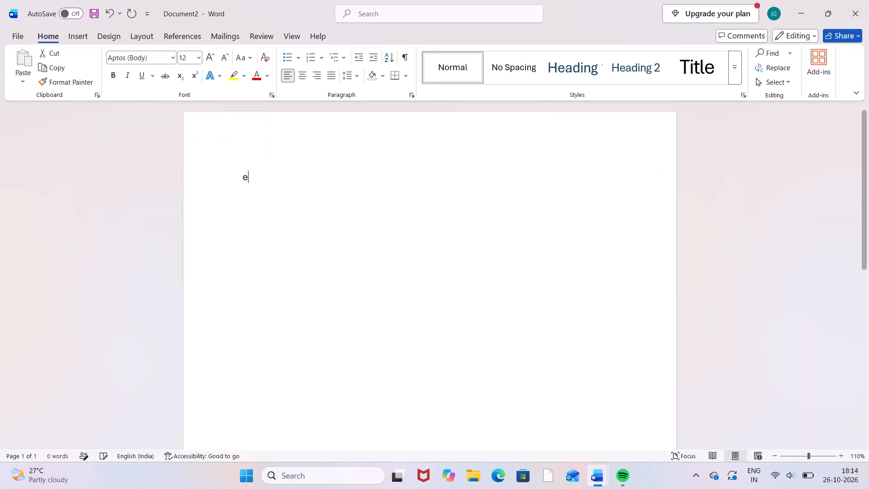
pyautogui.press('BackSpace')
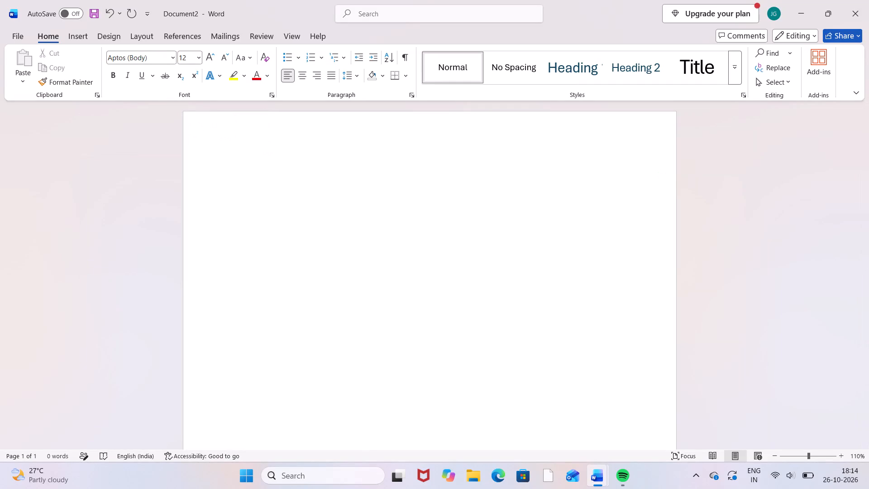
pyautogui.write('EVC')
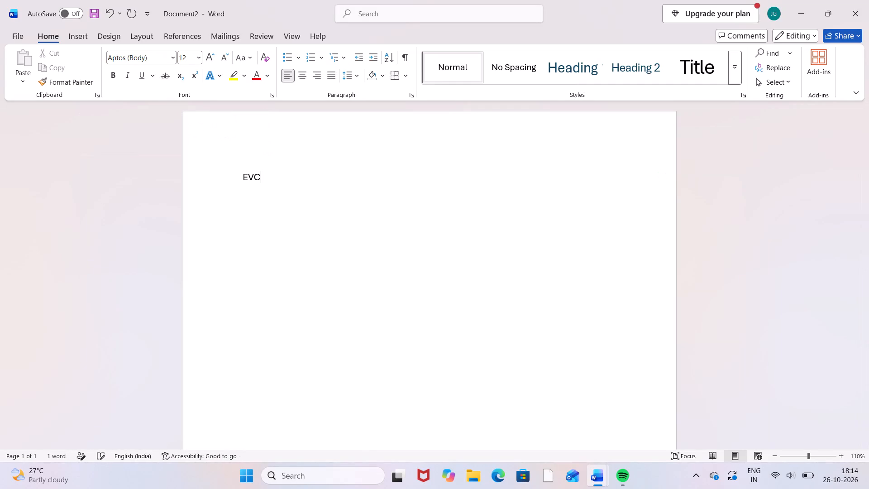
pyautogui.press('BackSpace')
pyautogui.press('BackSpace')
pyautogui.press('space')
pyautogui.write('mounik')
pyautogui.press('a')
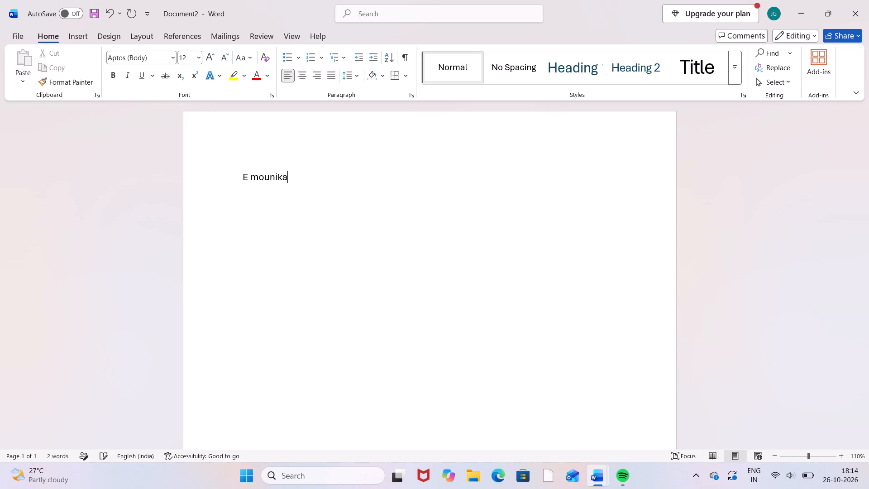
pyautogui.hscroll(10, 107, 188)
# Replace the lowercase given name after the initial with the same name in all capitals.
pyautogui.press('BackSpace')
pyautogui.press('BackSpace')
pyautogui.press('BackSpace')
pyautogui.press('BackSpace')
pyautogui.press('BackSpace')
pyautogui.press('BackSpace')
pyautogui.press('BackSpace')
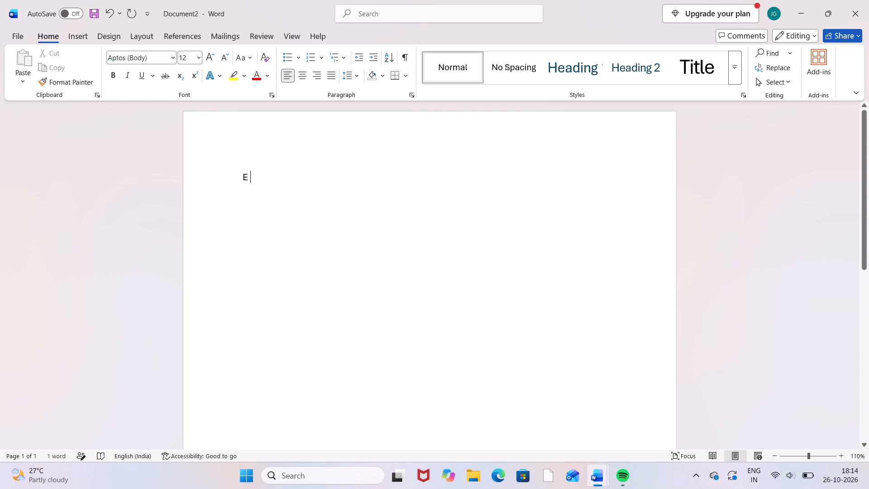
pyautogui.write('MOUNIK')
pyautogui.press('a')
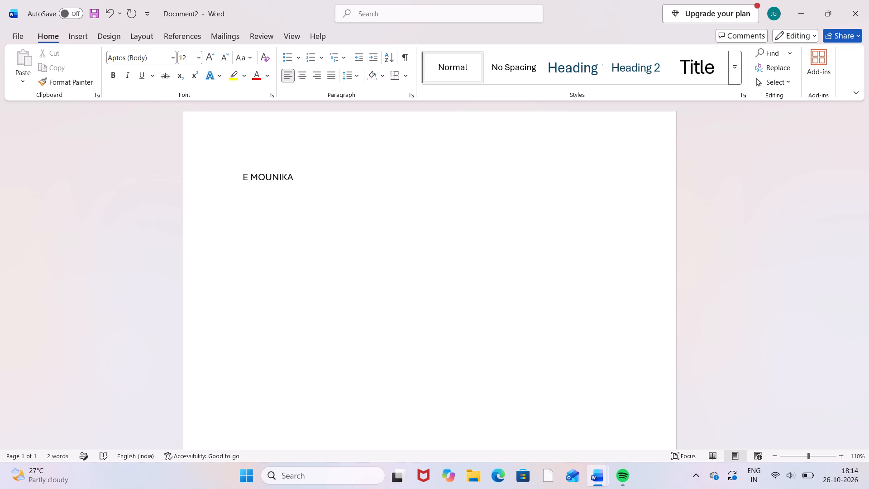
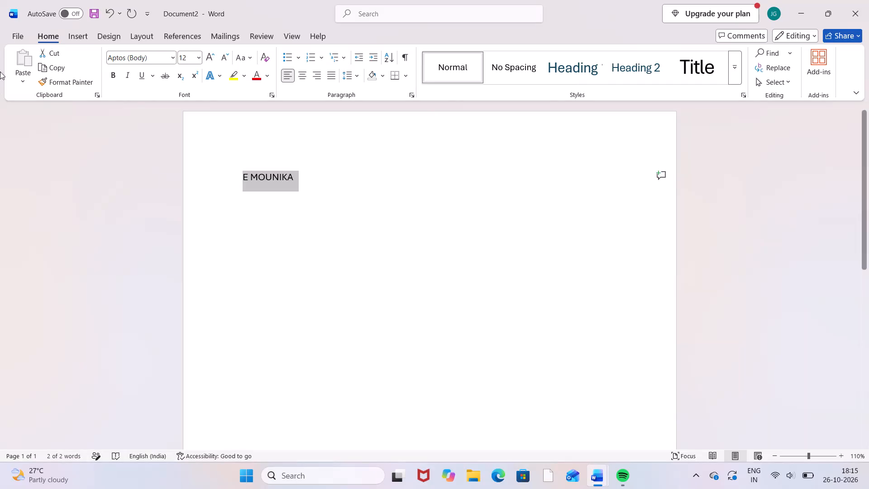
# Format the name on the first line in the Algerian font at size 36.
pyautogui.click(172, 60)
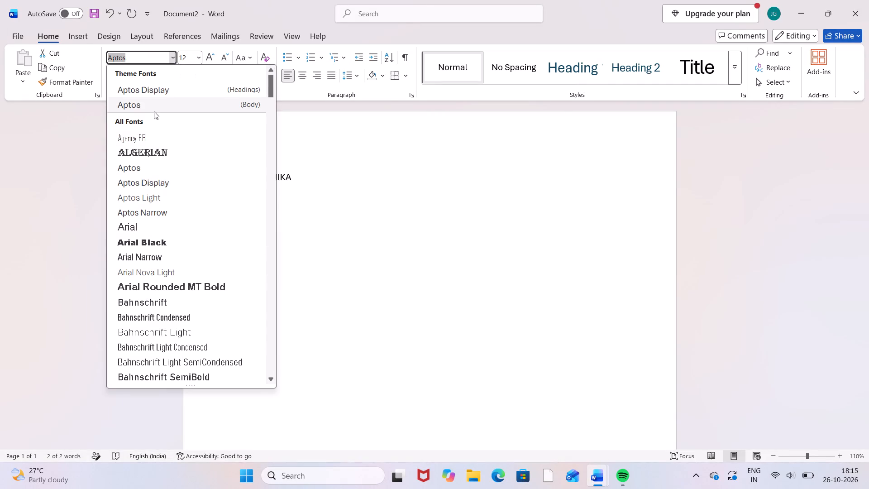
pyautogui.click(174, 151)
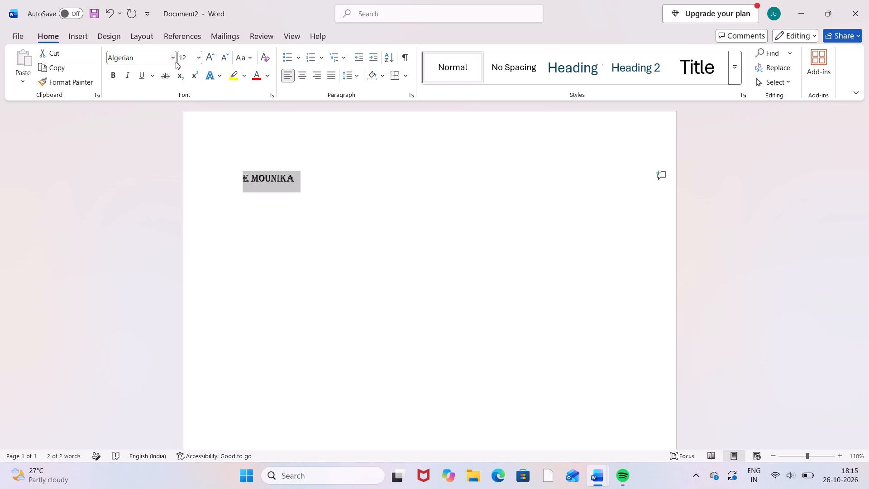
pyautogui.click(199, 57)
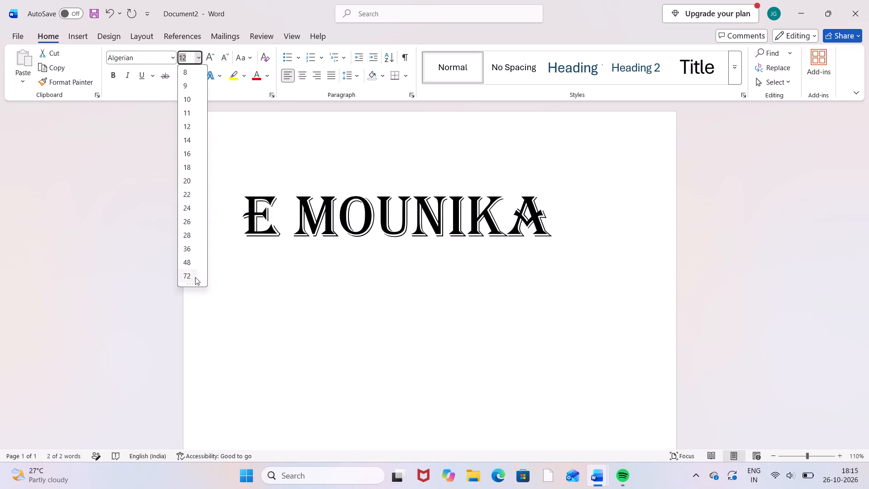
pyautogui.click(188, 254)
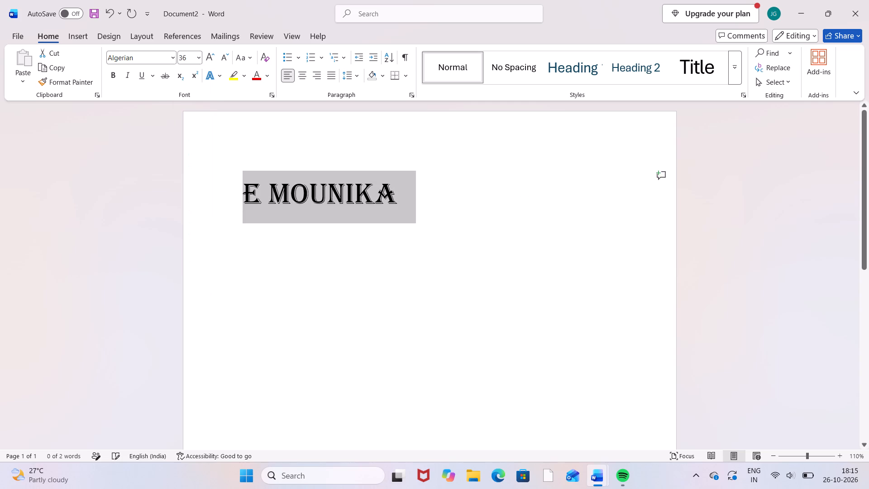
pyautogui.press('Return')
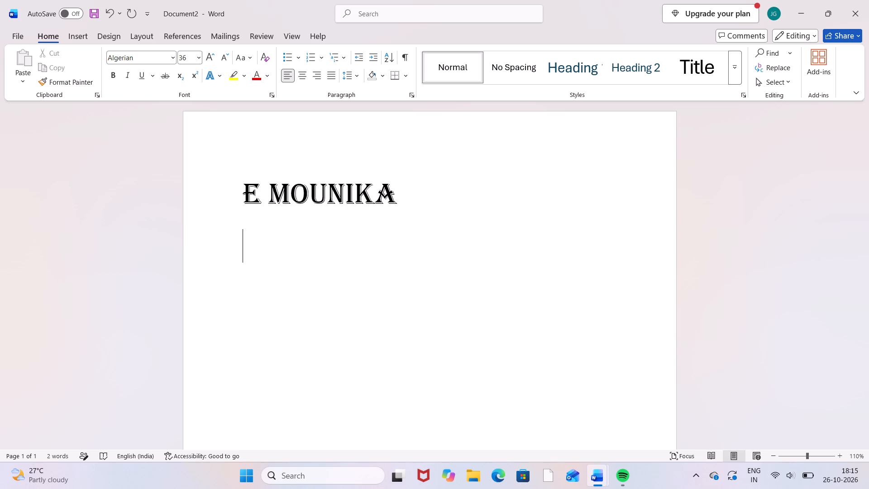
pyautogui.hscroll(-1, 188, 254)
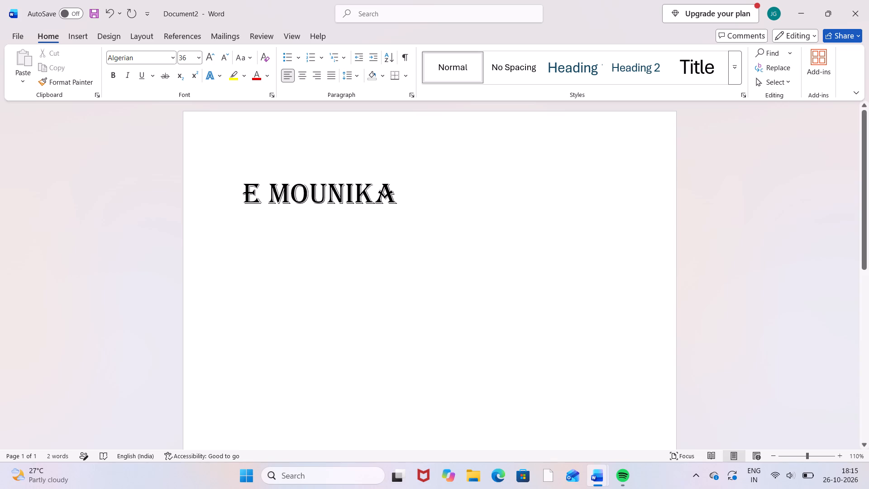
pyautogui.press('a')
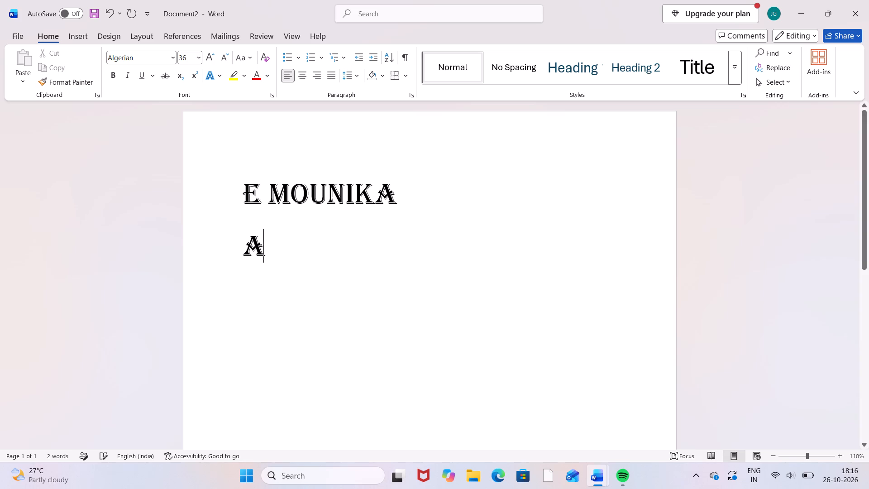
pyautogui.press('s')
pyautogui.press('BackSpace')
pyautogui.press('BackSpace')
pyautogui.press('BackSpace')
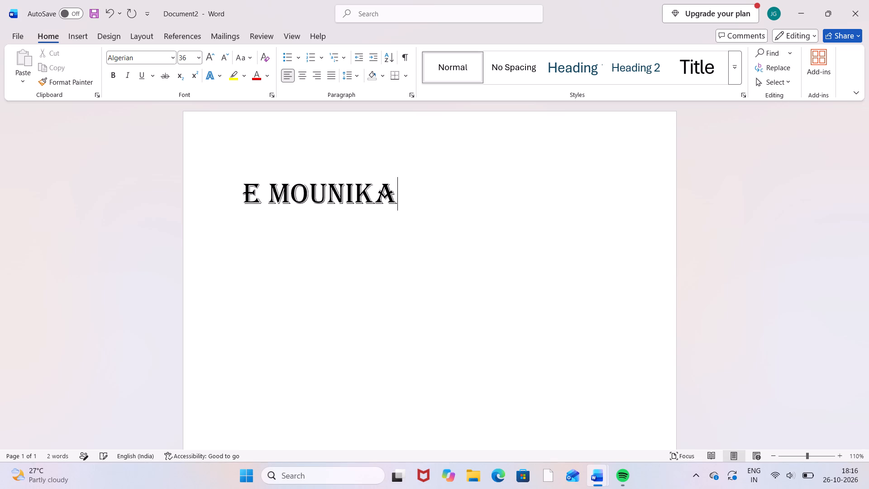
# Start a new line below the name and set its font to Aptos Display.
pyautogui.press('Return')
pyautogui.click(172, 61)
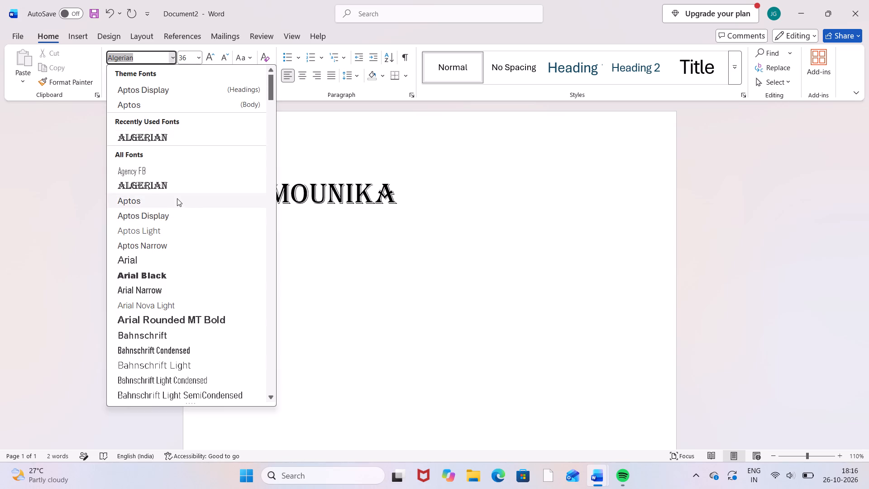
pyautogui.click(180, 210)
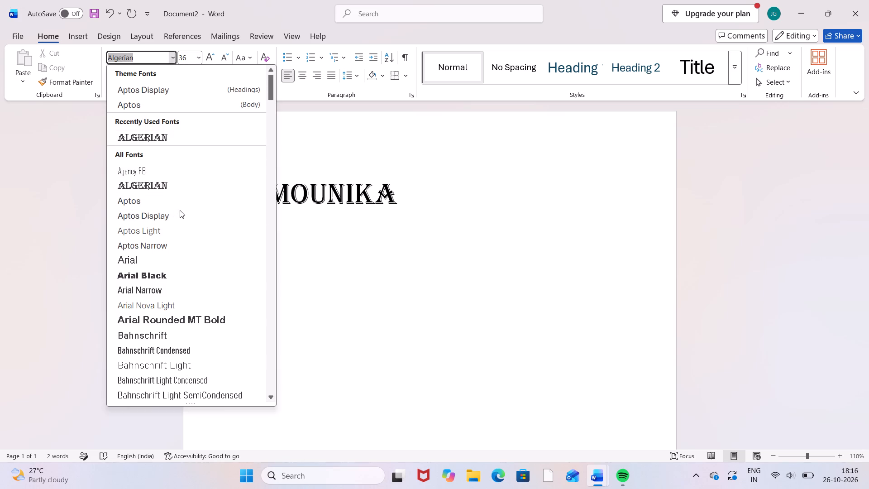
pyautogui.click(180, 210)
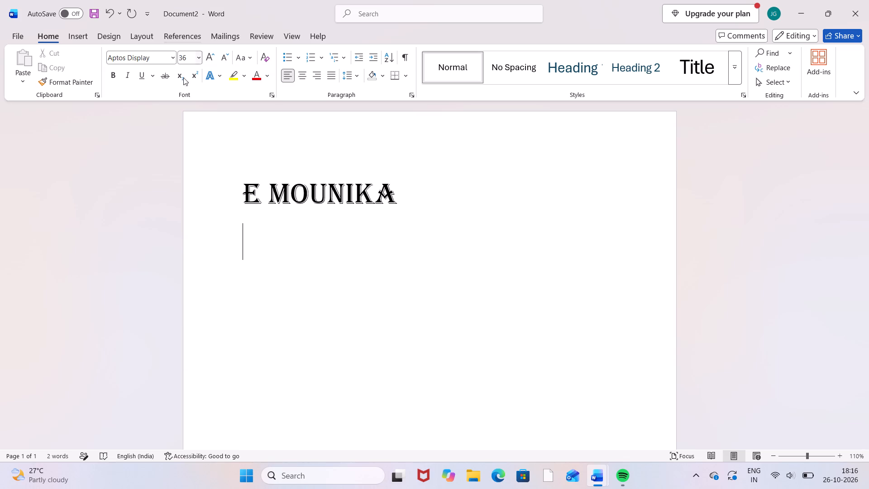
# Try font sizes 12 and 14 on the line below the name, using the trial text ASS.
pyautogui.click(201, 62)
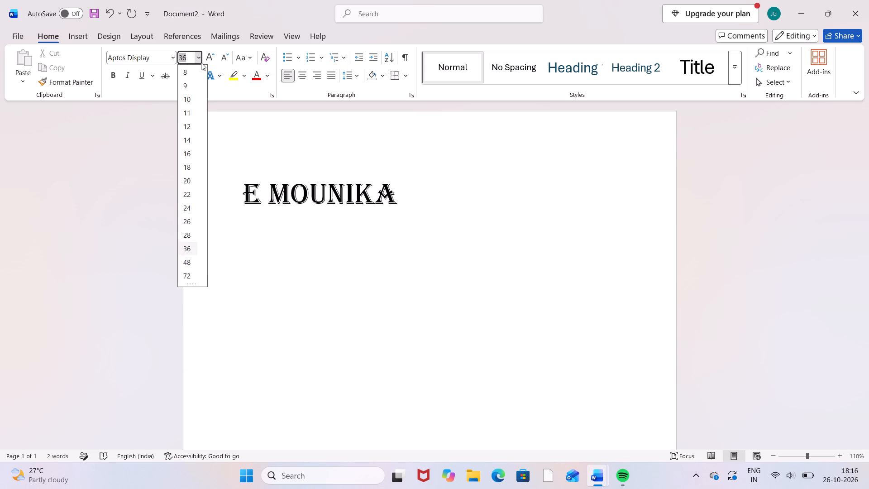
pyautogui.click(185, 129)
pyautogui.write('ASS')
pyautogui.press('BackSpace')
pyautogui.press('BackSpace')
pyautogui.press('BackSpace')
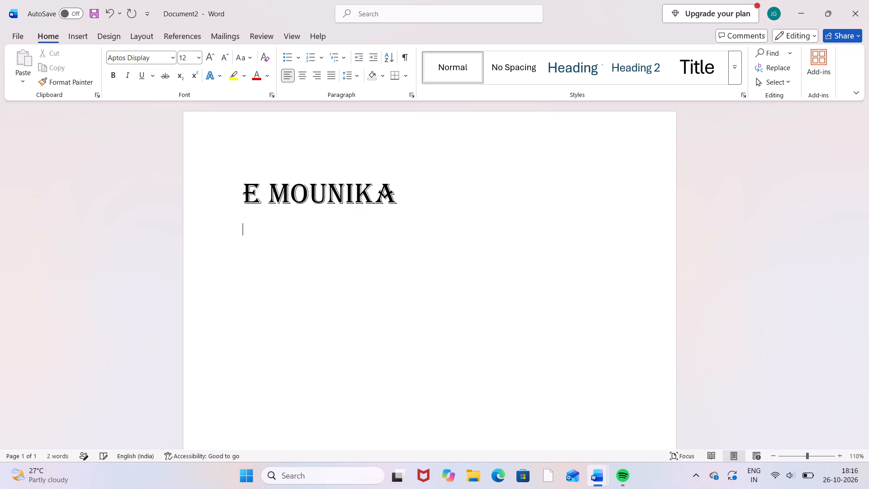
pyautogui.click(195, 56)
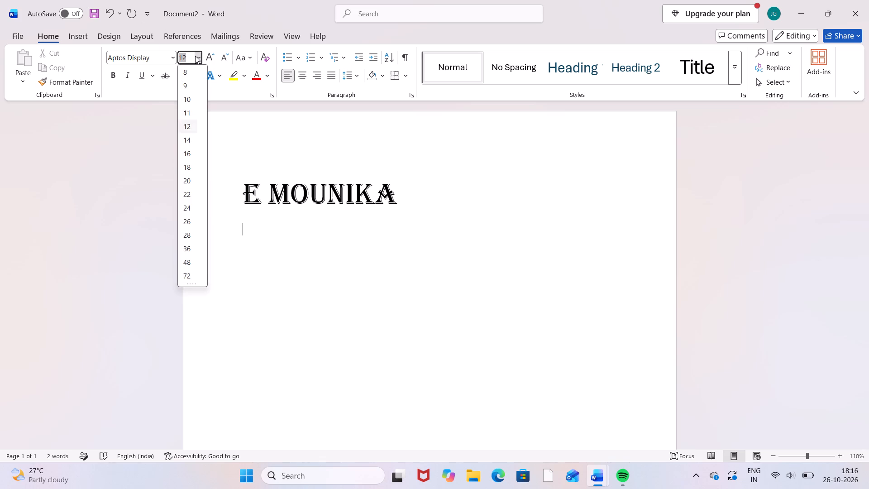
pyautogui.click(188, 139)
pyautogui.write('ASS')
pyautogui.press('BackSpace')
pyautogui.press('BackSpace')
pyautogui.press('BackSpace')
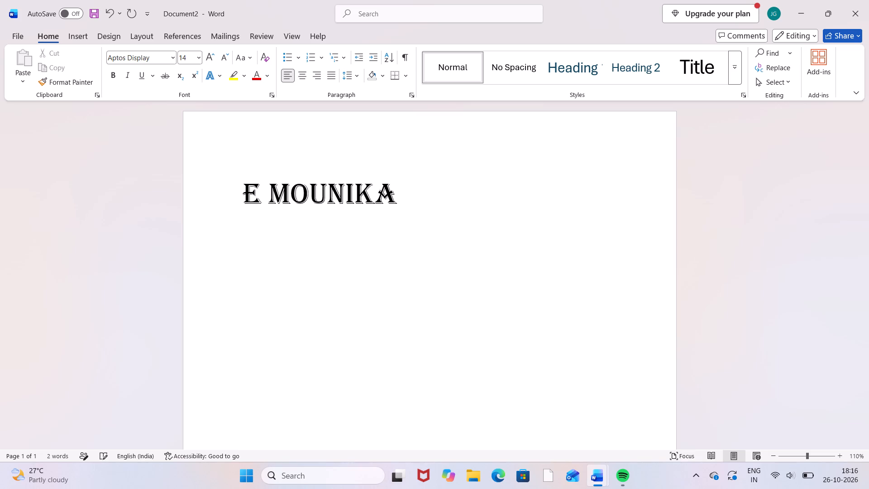
# Set the font size to 18 and enter ASSISTANT on the line below the name.
pyautogui.click(200, 55)
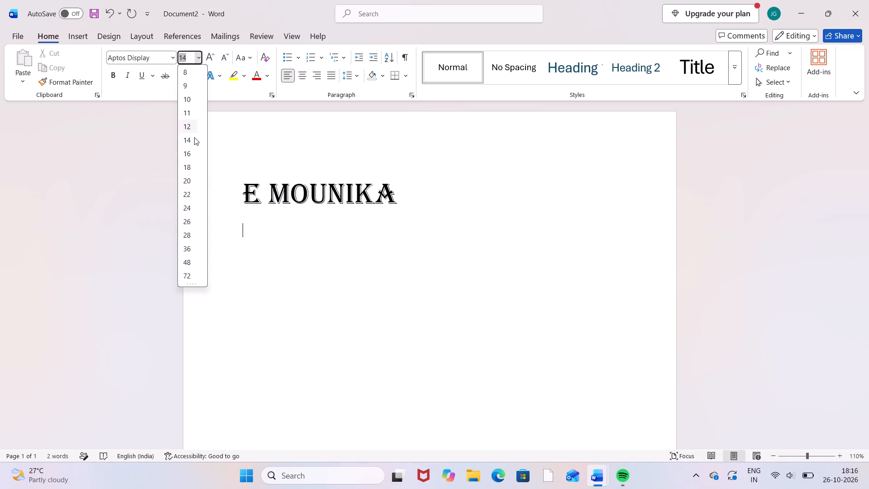
pyautogui.click(189, 168)
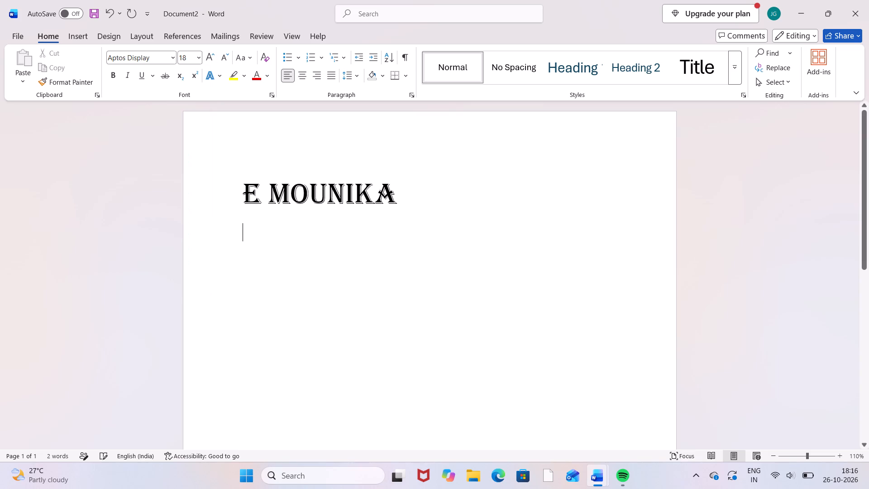
pyautogui.write('ASS')
pyautogui.press('o')
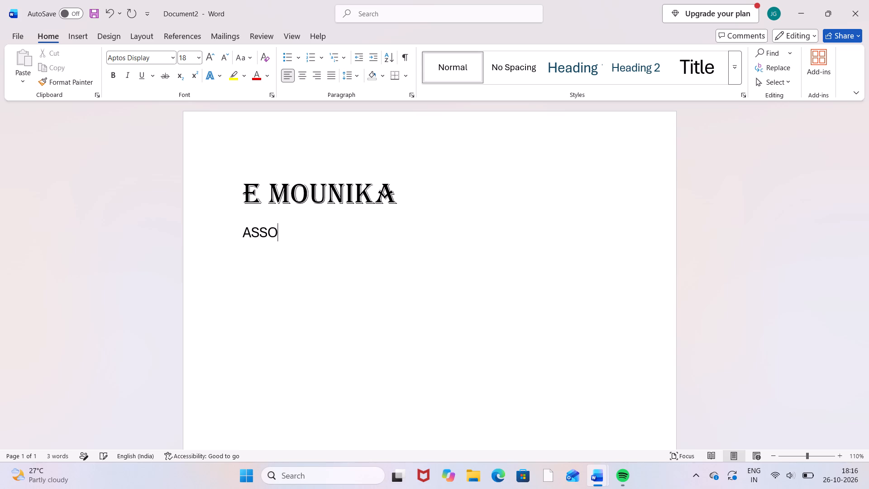
pyautogui.press('BackSpace')
pyautogui.write('ISTANT')
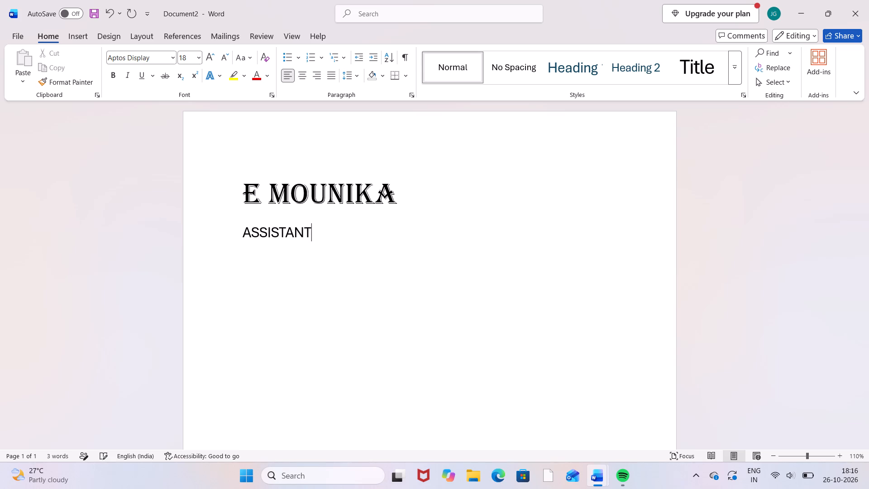
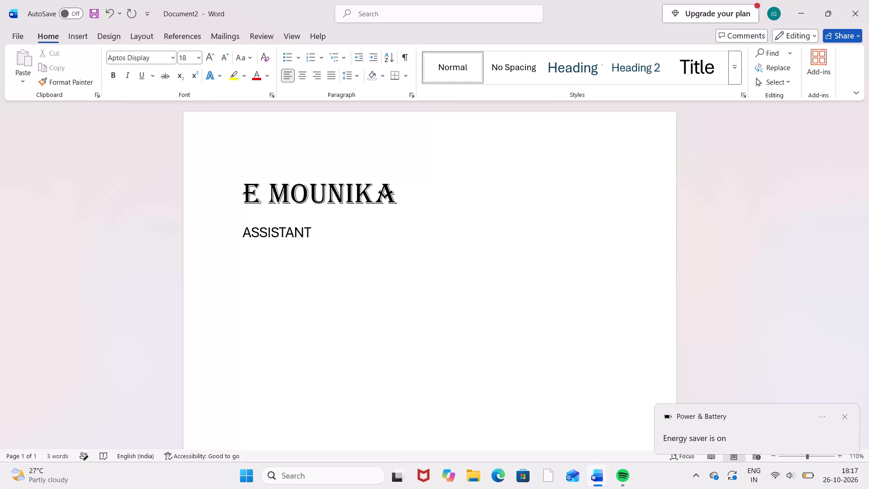
# Add PROFESSOR after ASSISTANT on the job title line, followed by an opening parenthesis.
pyautogui.press('space')
pyautogui.press('space')
pyautogui.press('p')
pyautogui.scroll(1, 189, 168)
pyautogui.write('ROFESSOR')
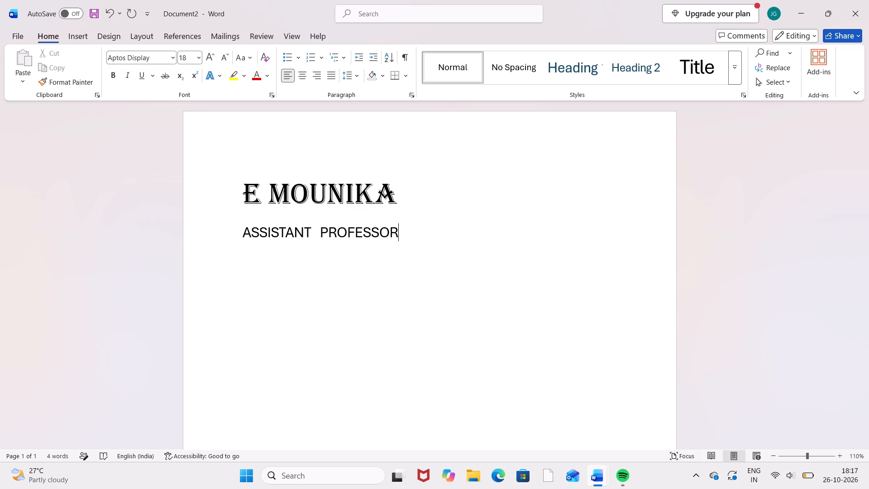
pyautogui.press('space')
pyautogui.hotkey('shift', '(')
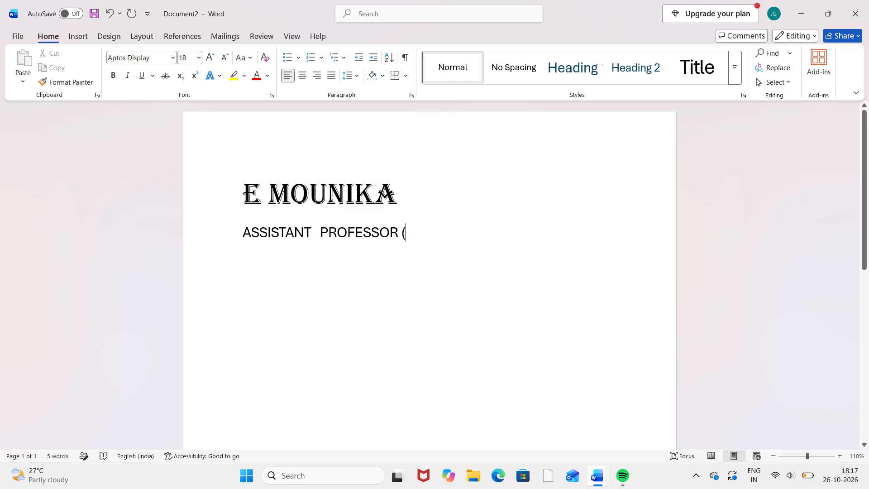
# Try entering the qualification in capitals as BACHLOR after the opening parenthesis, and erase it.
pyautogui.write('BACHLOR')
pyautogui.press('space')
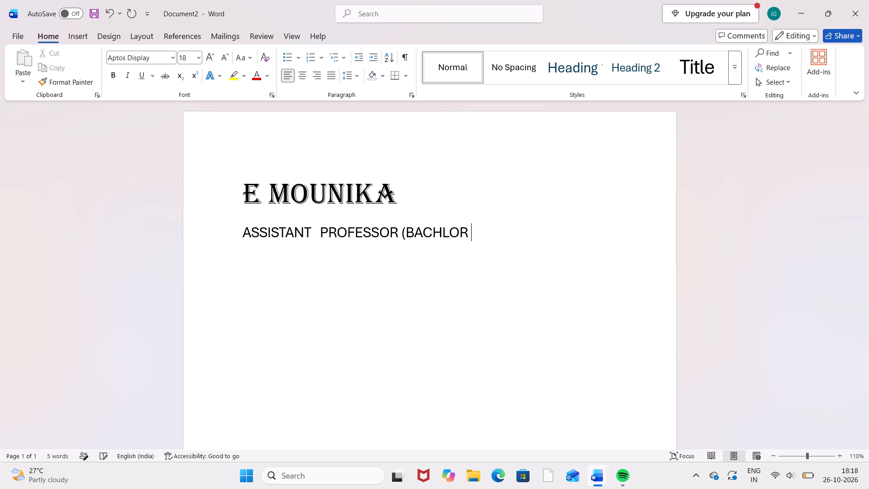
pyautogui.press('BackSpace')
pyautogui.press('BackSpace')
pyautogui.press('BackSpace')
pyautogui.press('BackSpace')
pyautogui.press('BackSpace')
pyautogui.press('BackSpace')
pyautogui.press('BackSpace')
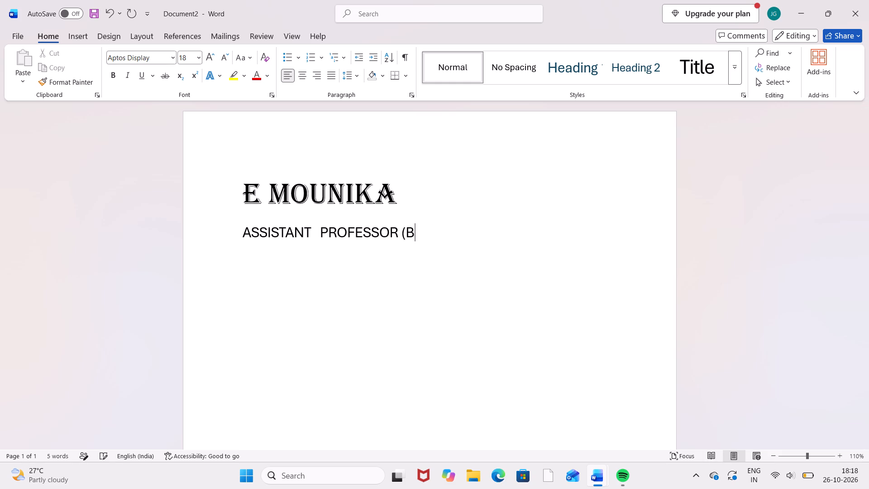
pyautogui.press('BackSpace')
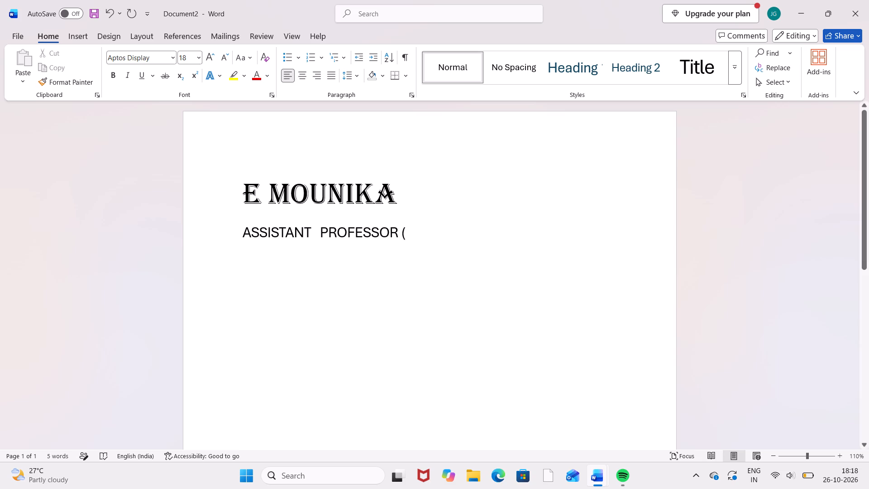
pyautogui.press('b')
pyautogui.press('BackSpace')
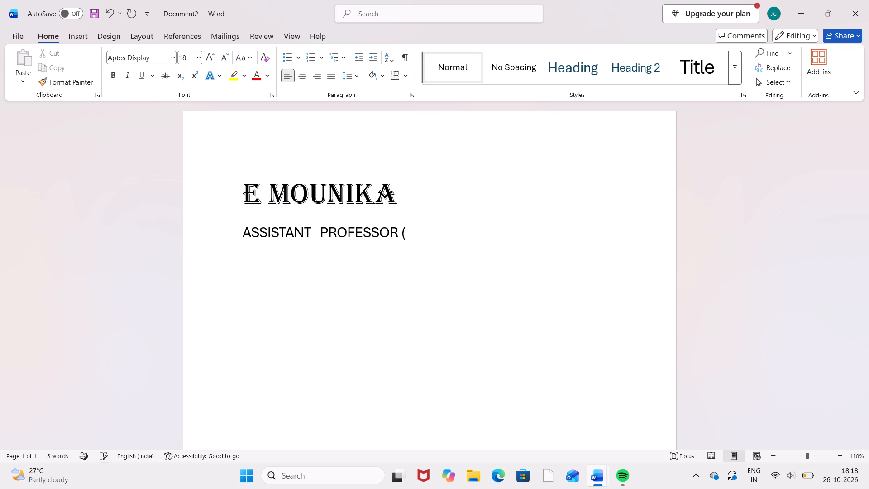
# Enter "Bachlor of computer science" after the opening parenthesis, close the parenthesis and start a new line.
pyautogui.press('b')
pyautogui.write('achlor of')
pyautogui.press('space')
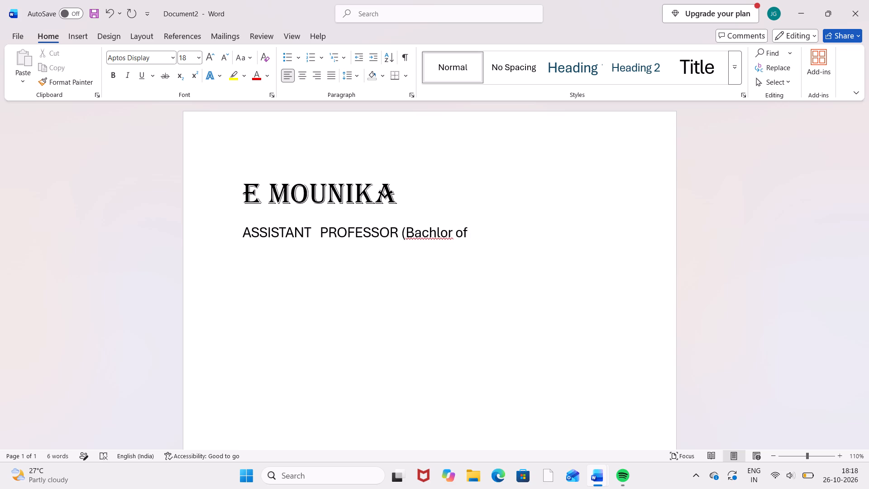
pyautogui.press('c')
pyautogui.write('omputer')
pyautogui.press('space')
pyautogui.write('science')
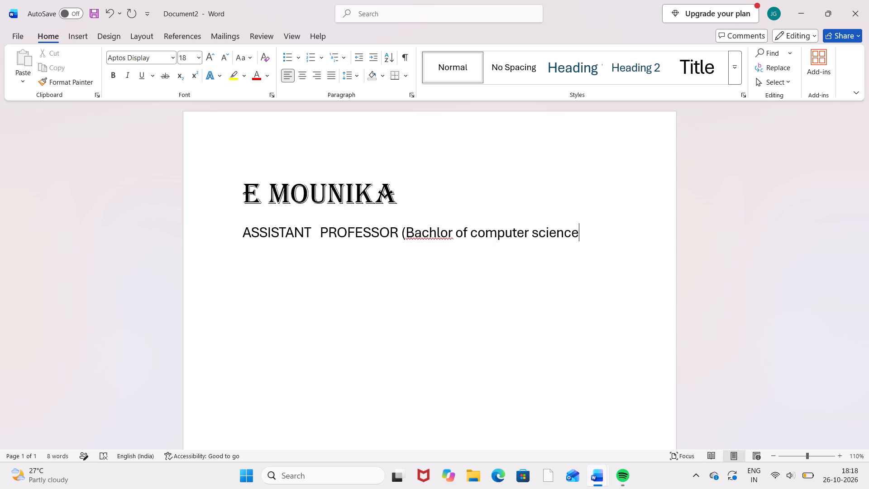
pyautogui.hotkey('shift', ')')
pyautogui.press('Return')
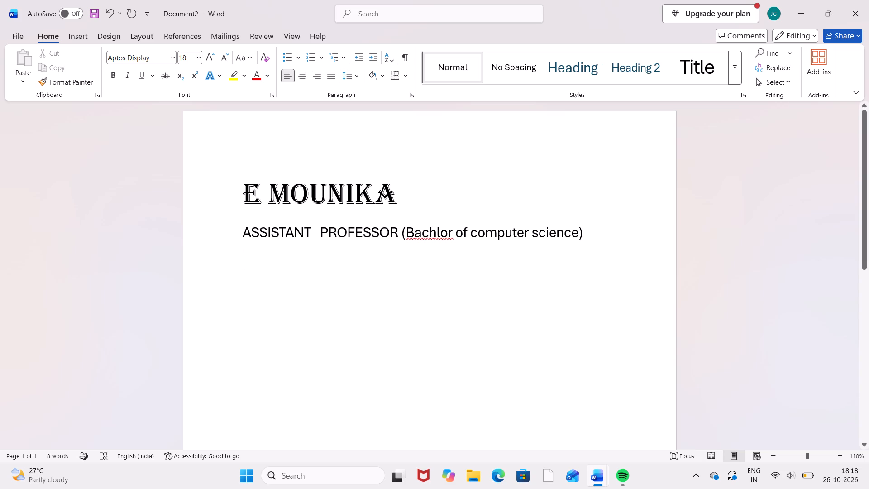
# Respell Bachlor as Bachalor in the parenthesised qualification and start a new line after the closing parenthesis.
pyautogui.click(439, 235)
pyautogui.press('BackSpace')
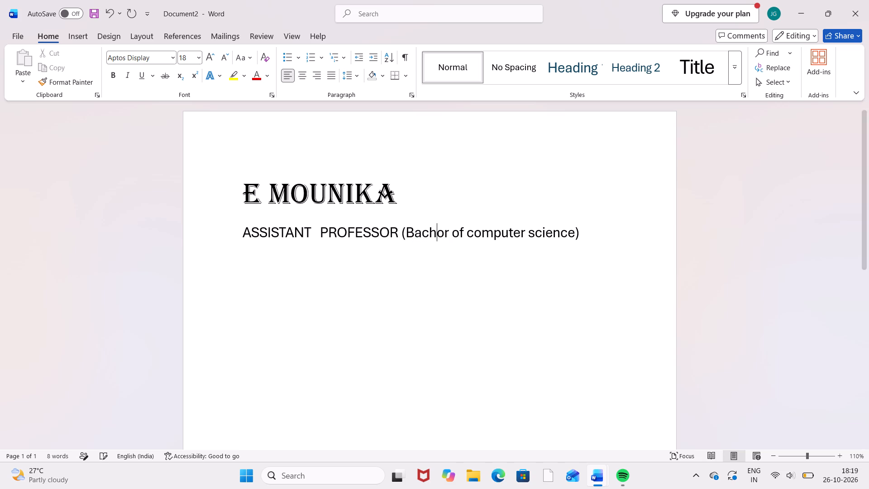
pyautogui.press('a')
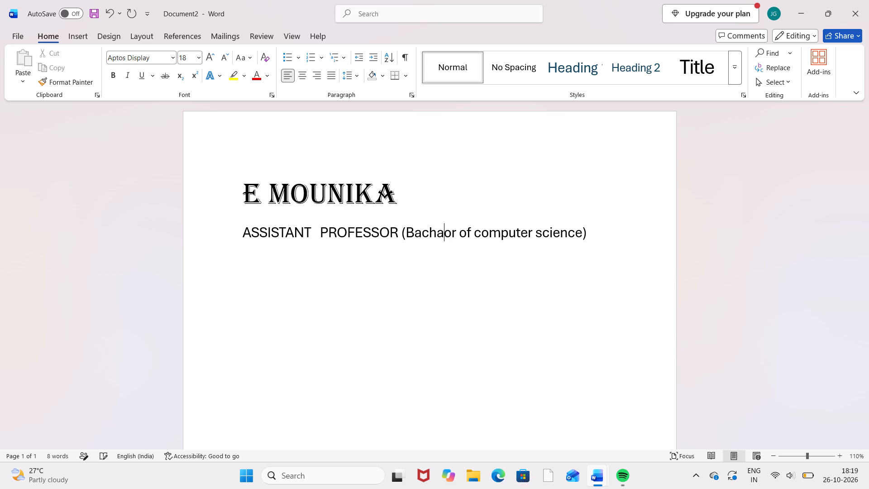
pyautogui.press('l')
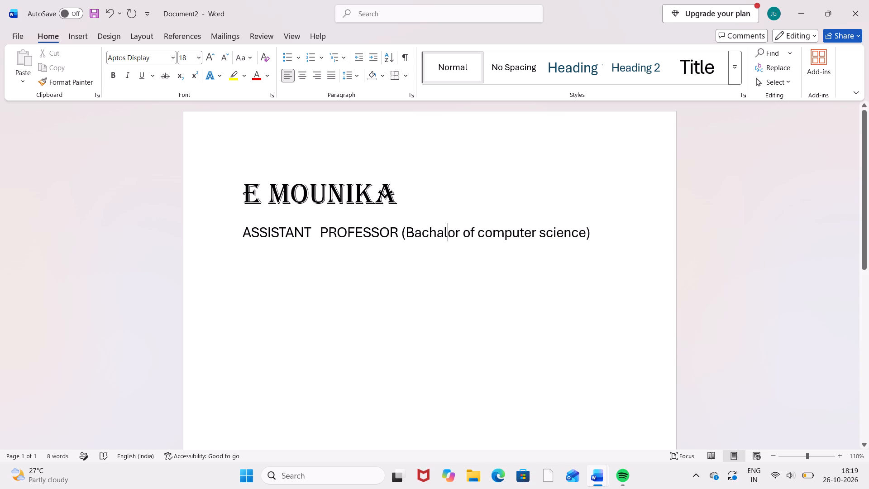
pyautogui.click(612, 233)
pyautogui.press('Return')
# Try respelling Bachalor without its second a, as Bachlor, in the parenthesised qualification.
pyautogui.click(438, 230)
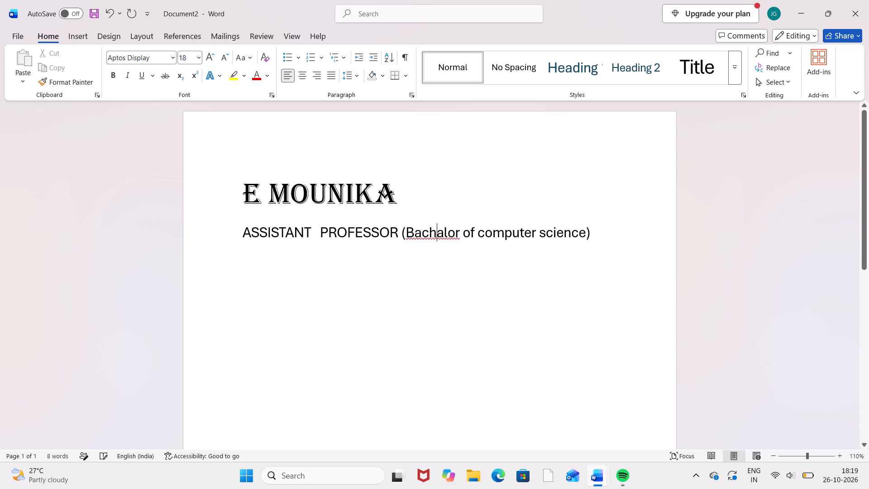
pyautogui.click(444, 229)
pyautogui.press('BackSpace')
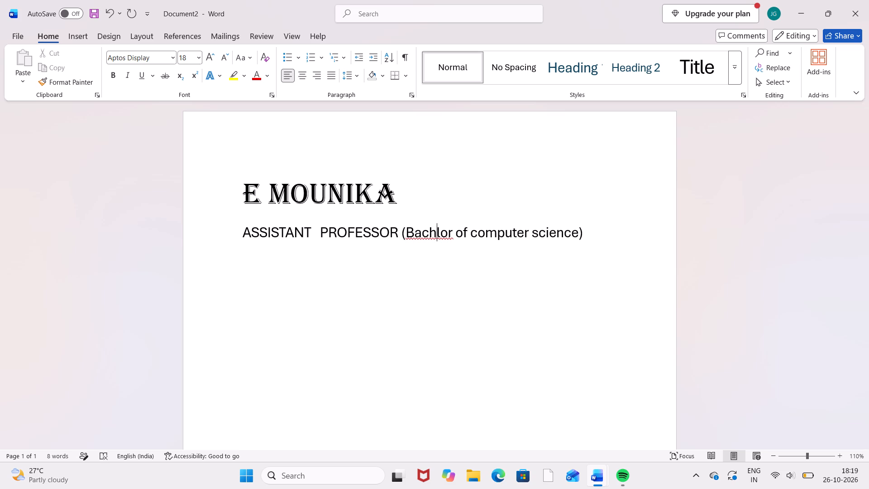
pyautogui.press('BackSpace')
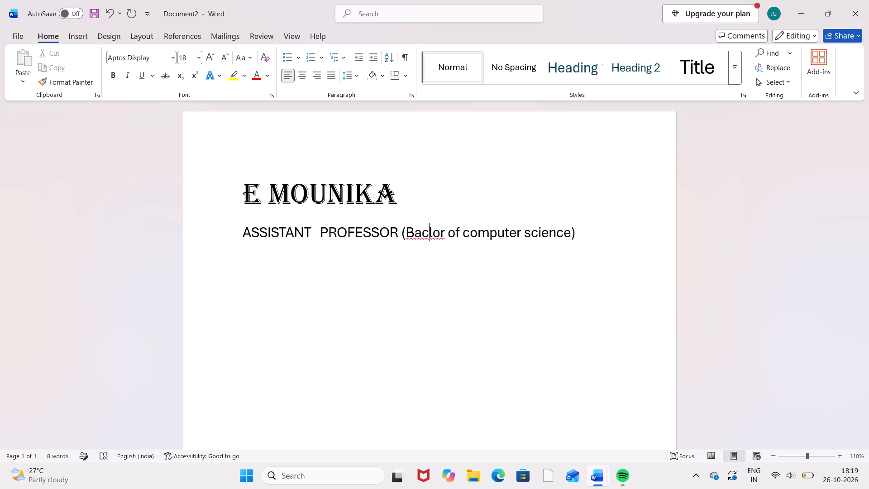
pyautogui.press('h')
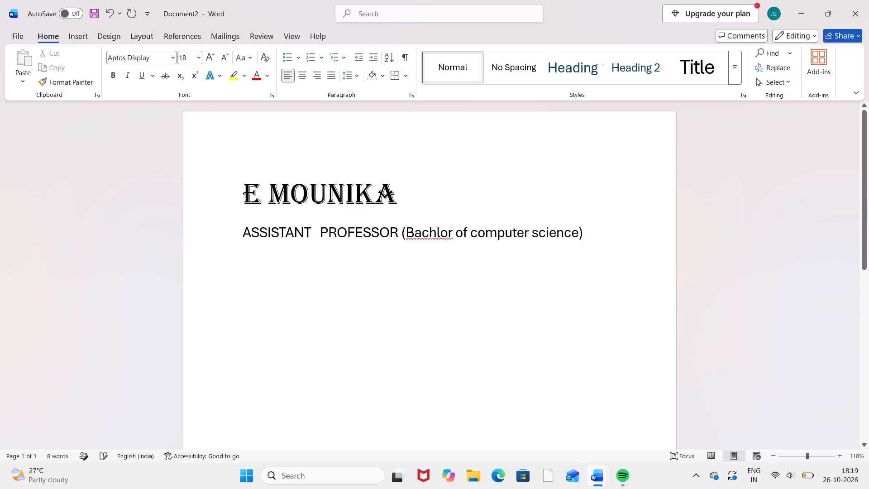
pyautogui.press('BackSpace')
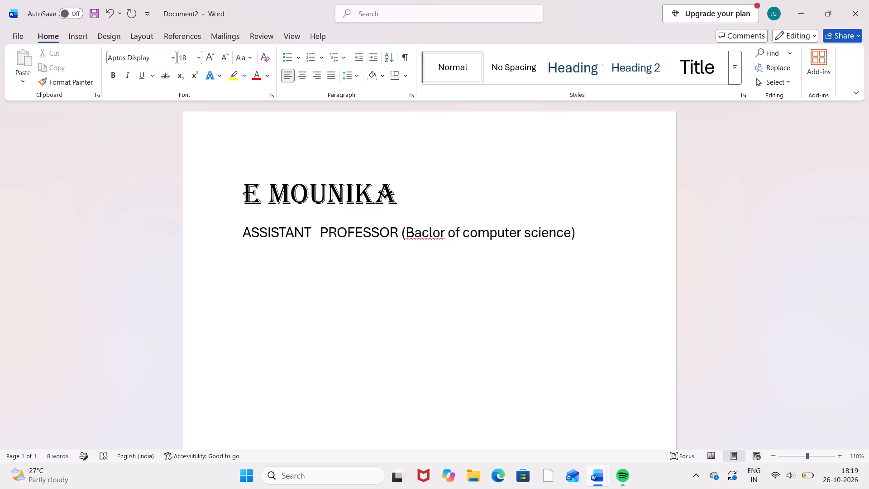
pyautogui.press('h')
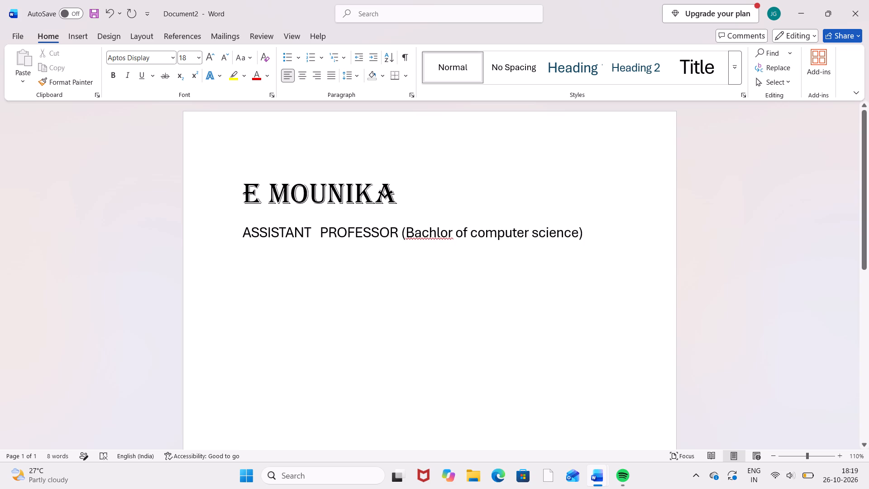
# Replace "Bachlor of" with "Bachalor" in the parenthesised qualification, leaving it to read "Bachalor computer science".
pyautogui.click(449, 233)
pyautogui.press('Right')
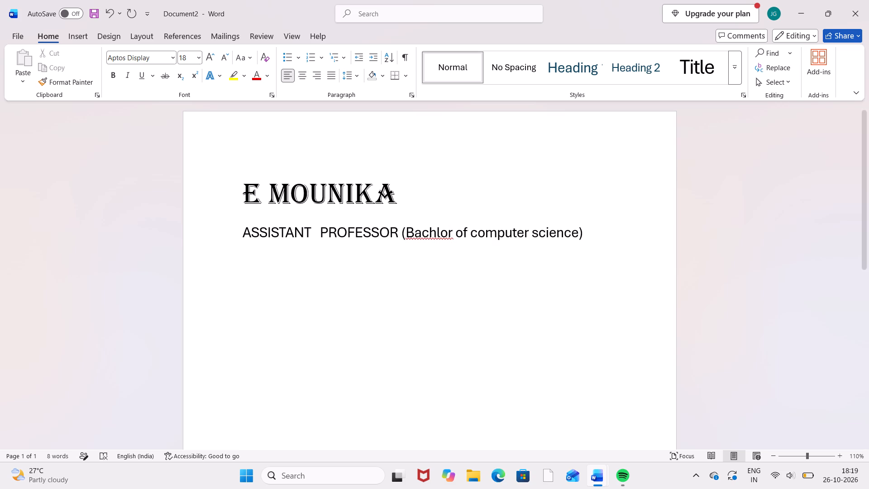
pyautogui.press('Left')
pyautogui.press('Left')
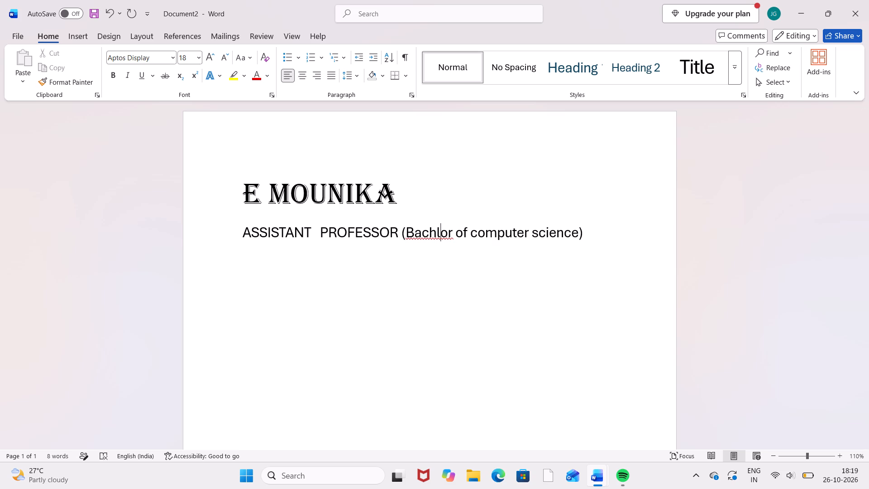
pyautogui.press('Right')
pyautogui.press('BackSpace')
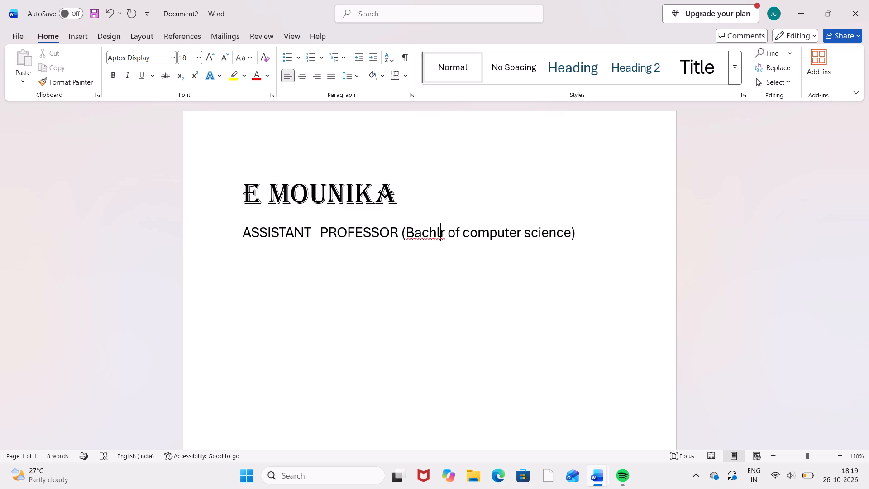
pyautogui.press('BackSpace')
pyautogui.click(449, 233)
pyautogui.click(449, 233)
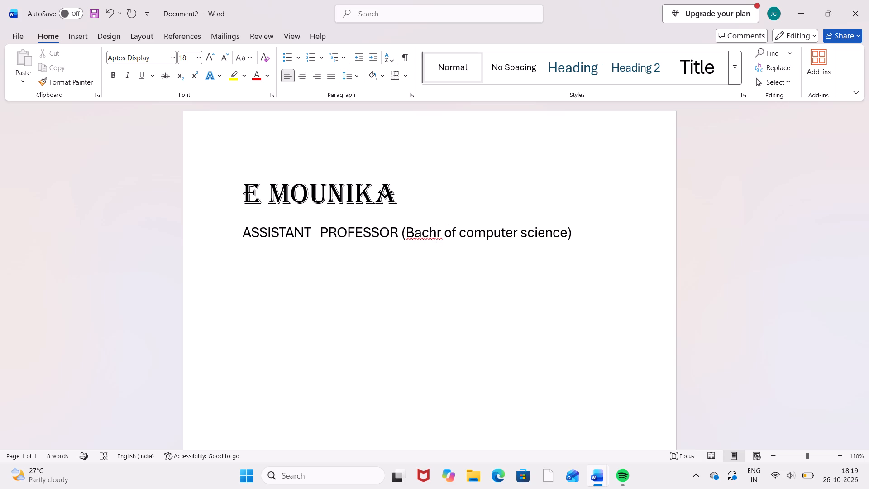
pyautogui.press('a')
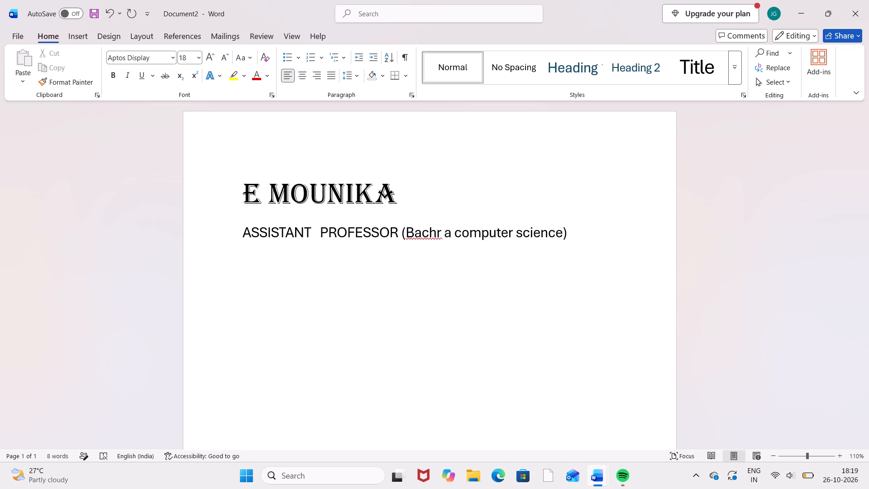
pyautogui.press('BackSpace')
pyautogui.press('BackSpace')
pyautogui.press('BackSpace')
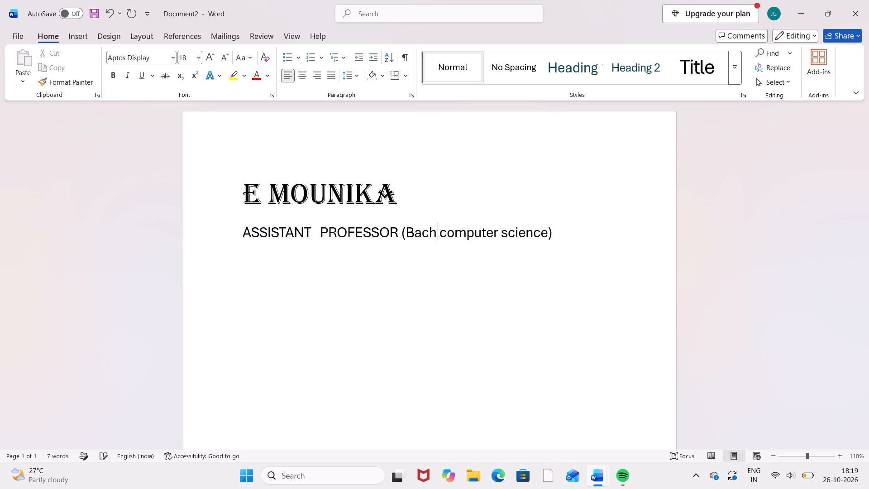
pyautogui.press('a')
pyautogui.write('lor')
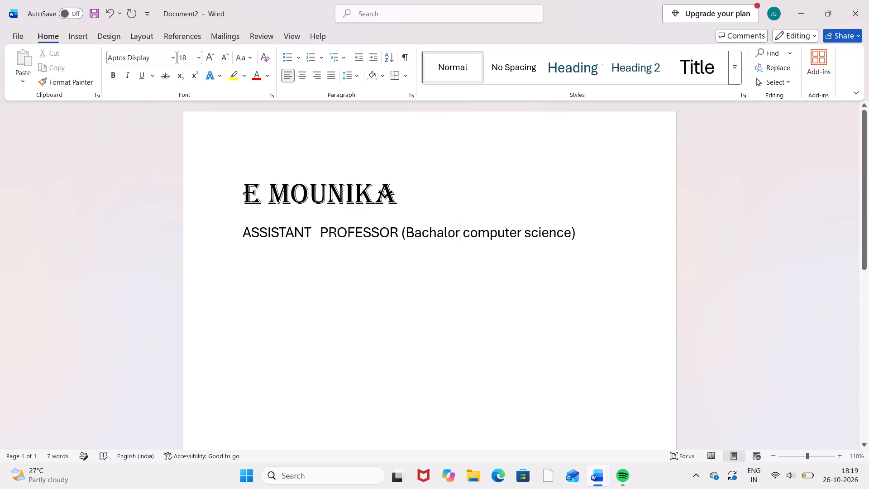
pyautogui.press('Right')
pyautogui.press('Left')
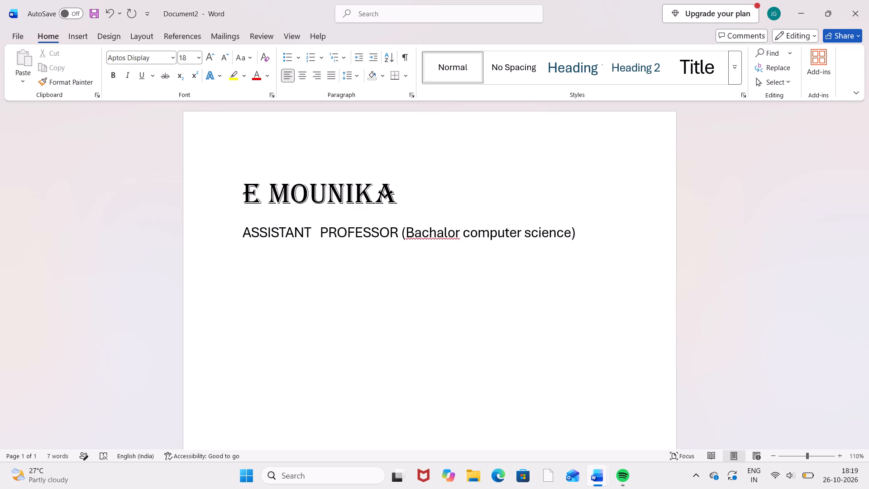
# Create another new blank document from the recovered Document1 window.
pyautogui.hscroll(-20, 521, 213)
pyautogui.hscroll(-7, 521, 213)
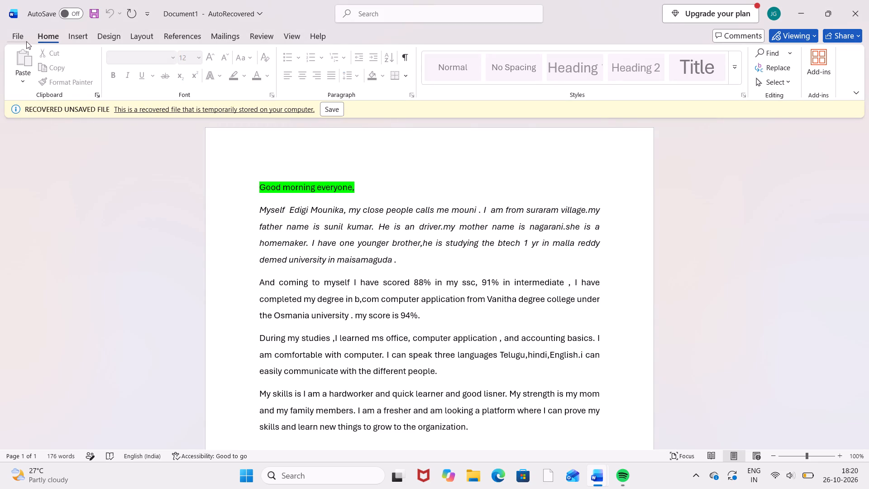
pyautogui.click(15, 39)
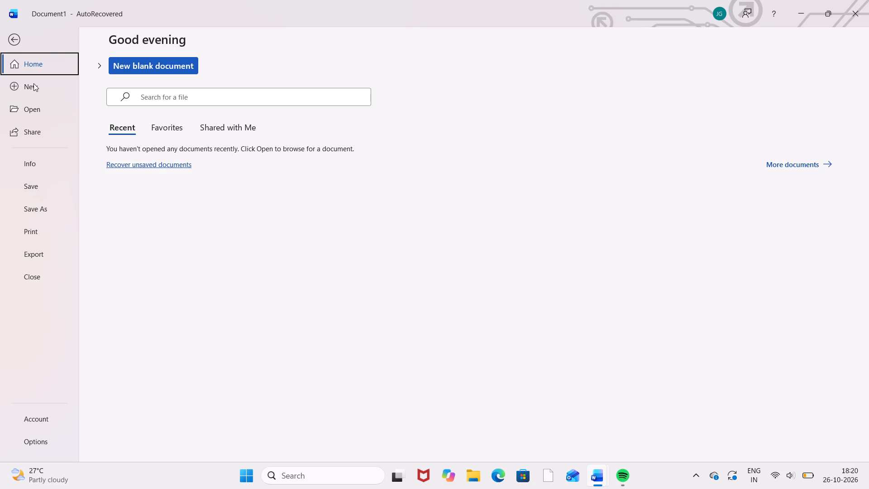
pyautogui.click(33, 83)
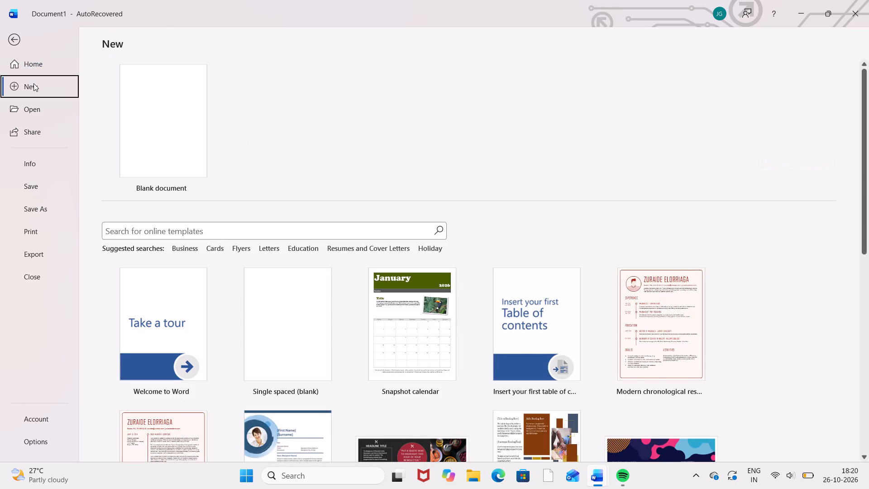
pyautogui.click(33, 83)
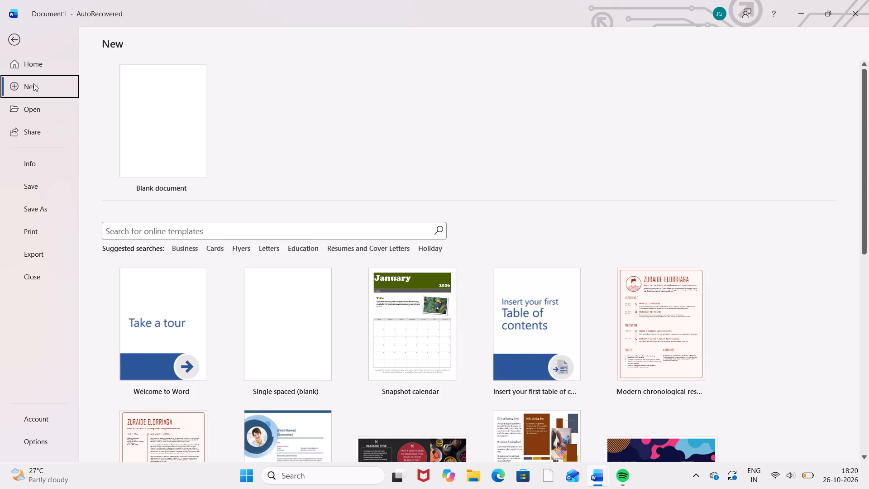
pyautogui.click(33, 83)
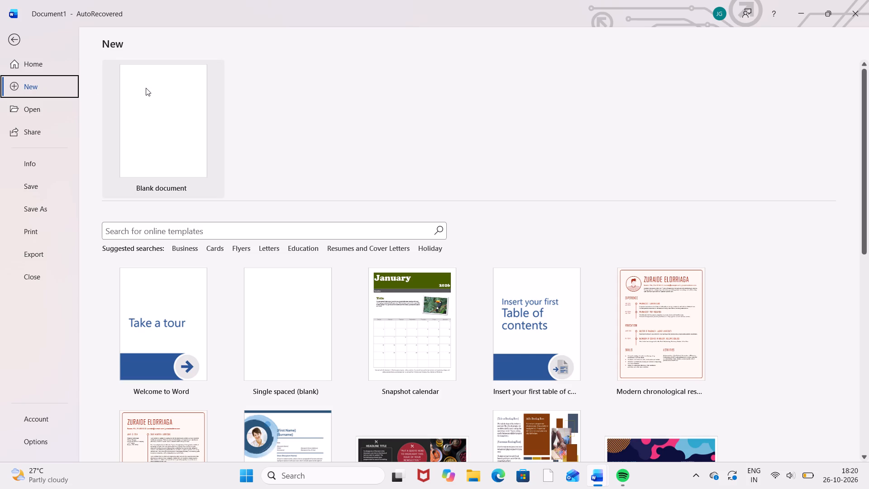
pyautogui.click(146, 88)
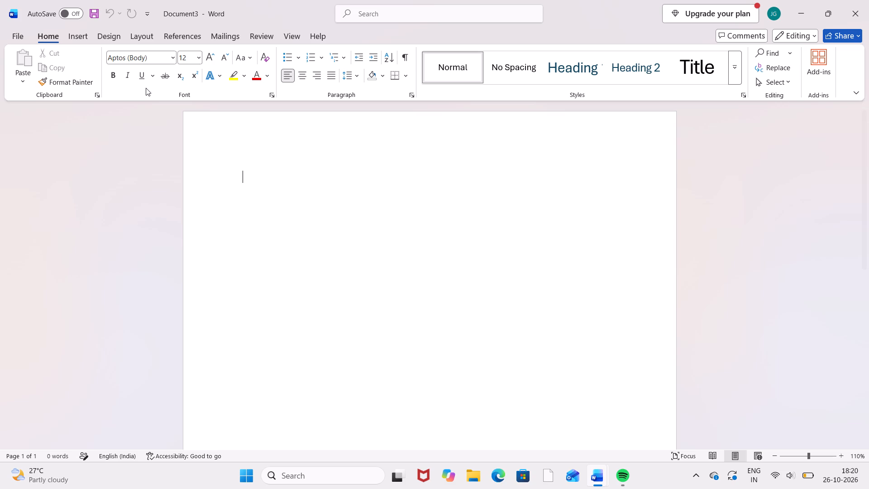
# Enter the name's initial E and a space on the new document's first line, erasing the lowercase "mo" after them.
pyautogui.scroll(-1, 146, 88)
pyautogui.hscroll(-2, 146, 88)
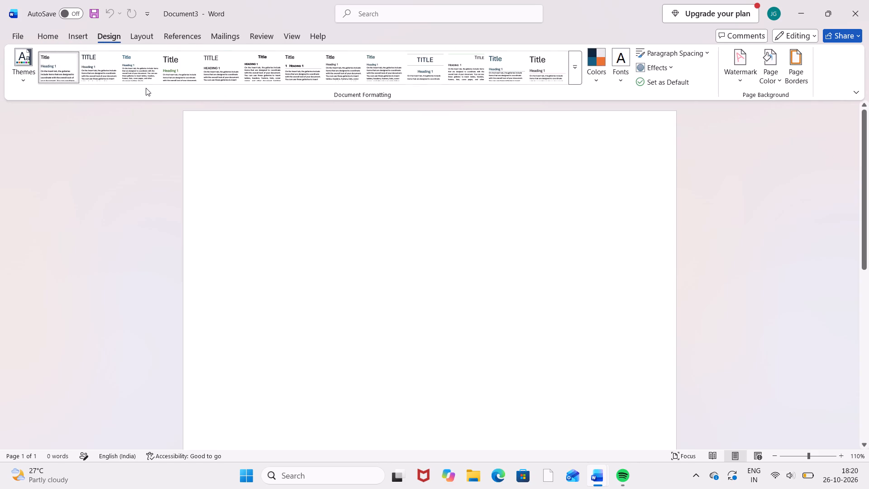
pyautogui.click(43, 39)
pyautogui.write('e')
pyautogui.press('space')
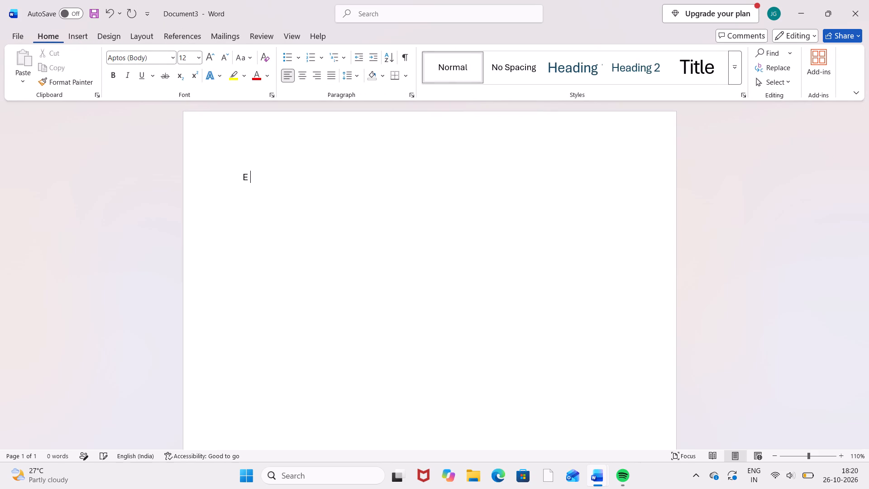
pyautogui.write('mo')
pyautogui.press('BackSpace')
pyautogui.press('BackSpace')
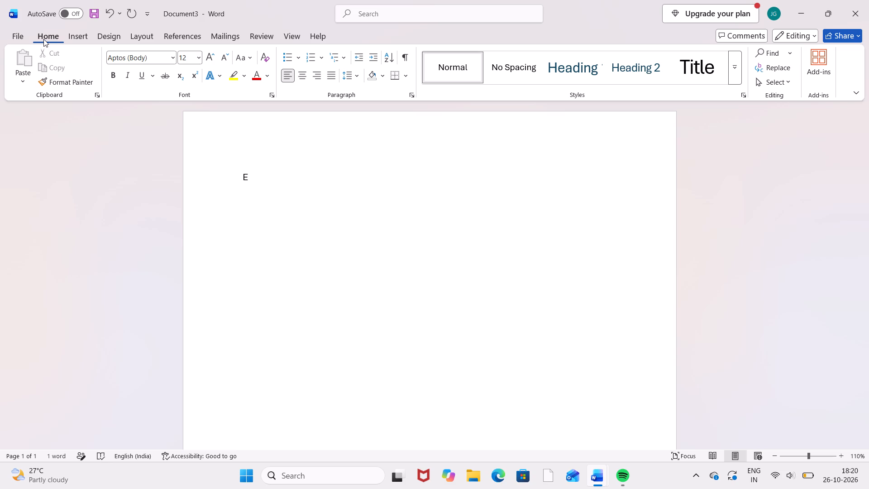
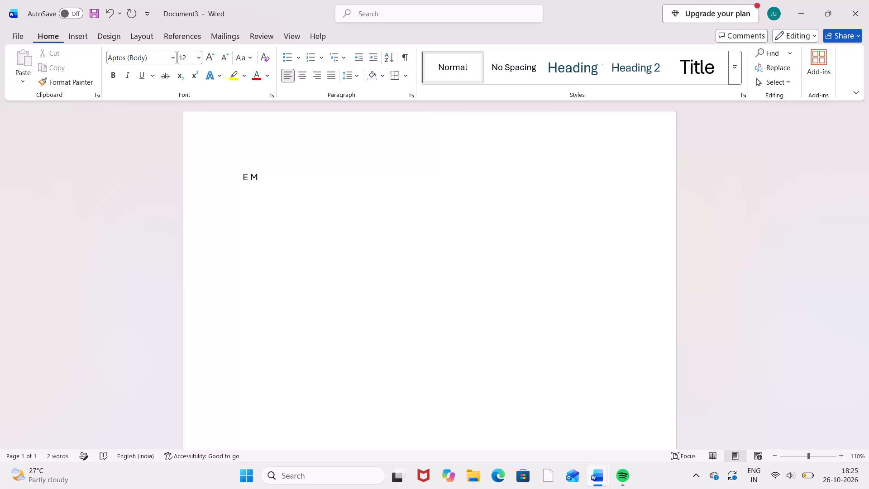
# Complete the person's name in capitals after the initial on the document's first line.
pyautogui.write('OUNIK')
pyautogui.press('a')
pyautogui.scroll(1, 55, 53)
# Format the name line at font size 48 in Arial Rounded MT Bold.
pyautogui.hotkey('ctrl', 'a')
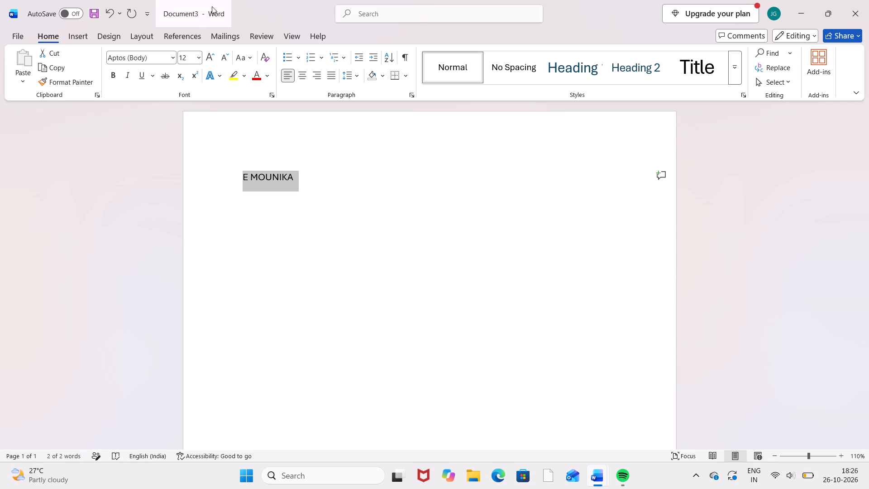
pyautogui.click(195, 54)
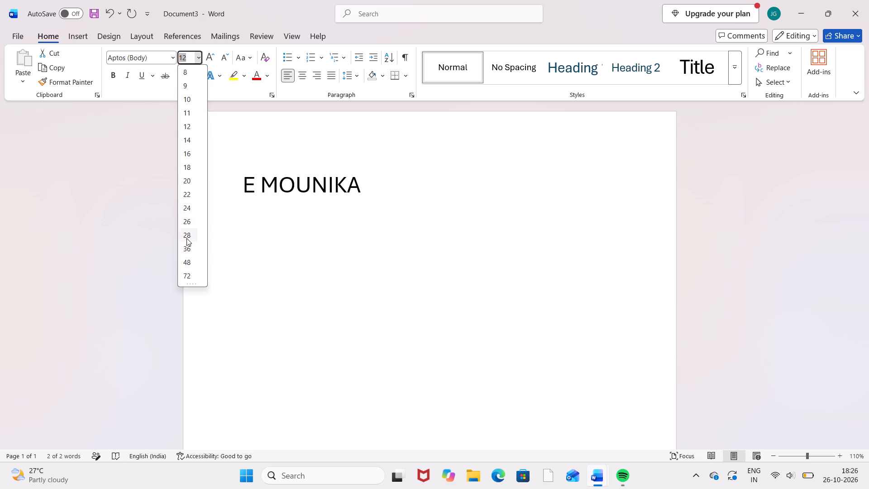
pyautogui.click(186, 265)
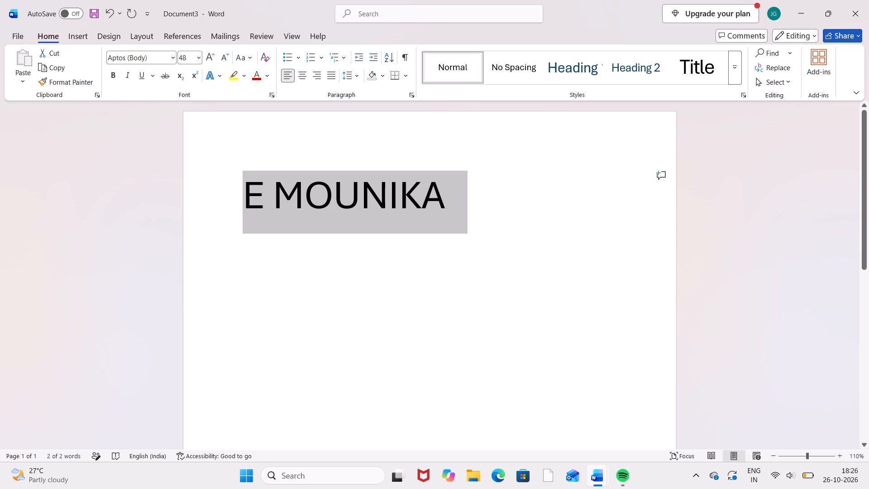
pyautogui.click(173, 57)
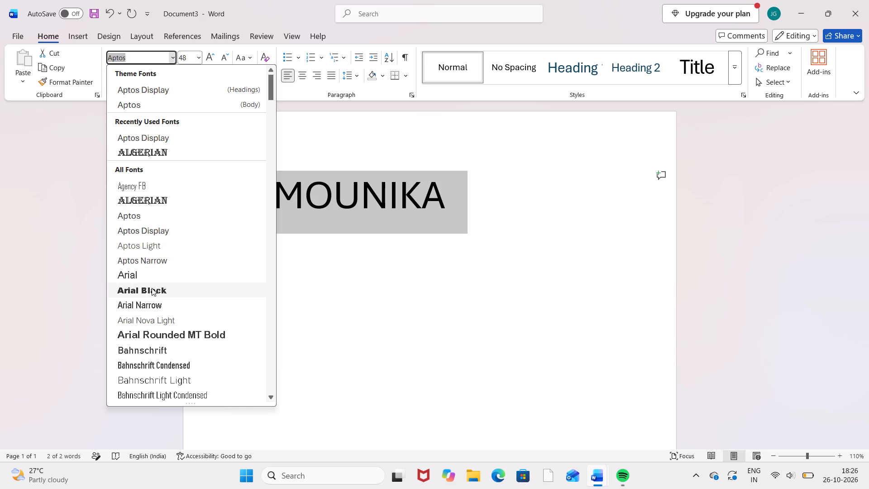
pyautogui.click(156, 331)
pyautogui.click(156, 331)
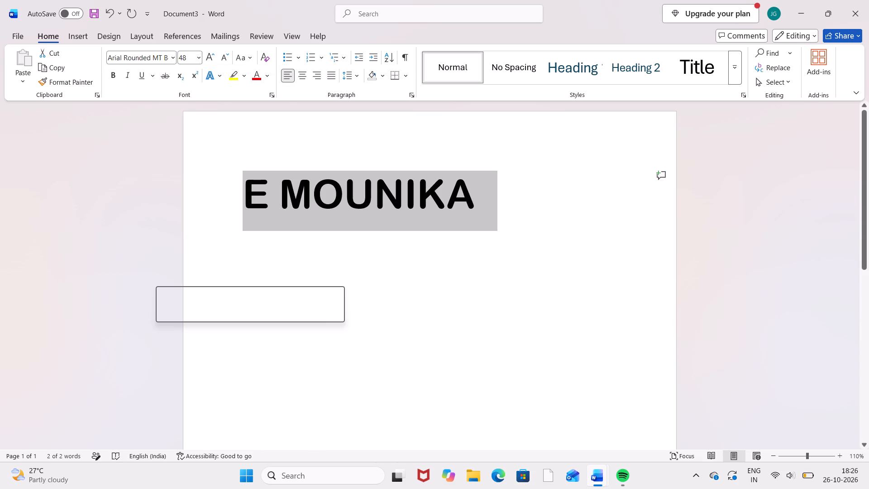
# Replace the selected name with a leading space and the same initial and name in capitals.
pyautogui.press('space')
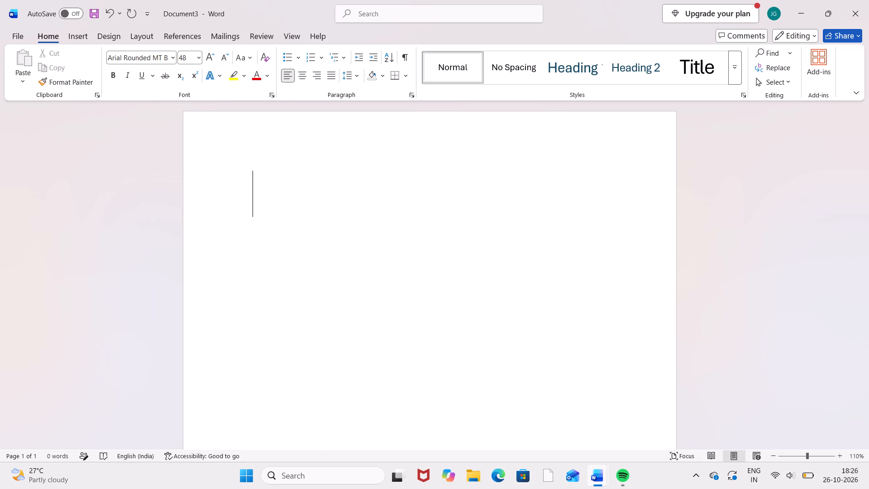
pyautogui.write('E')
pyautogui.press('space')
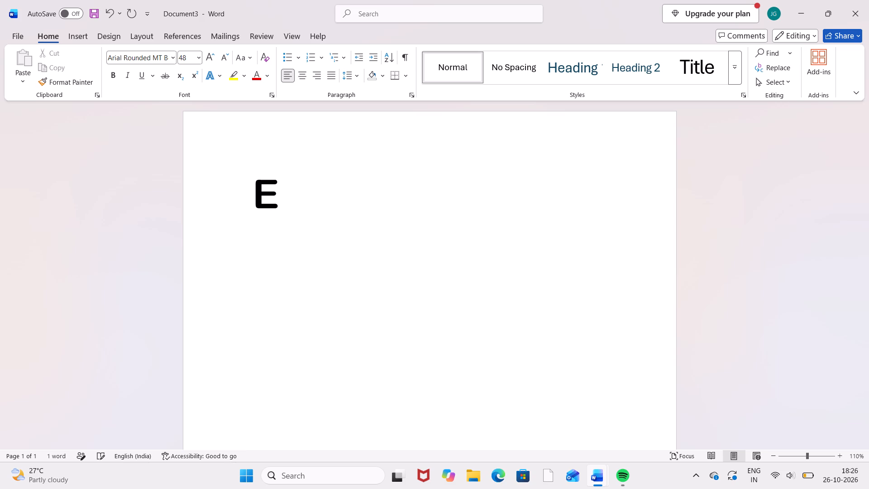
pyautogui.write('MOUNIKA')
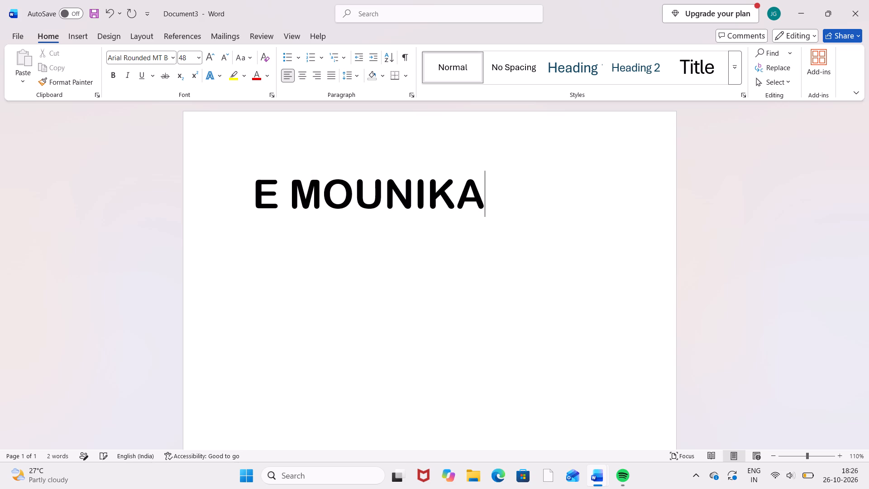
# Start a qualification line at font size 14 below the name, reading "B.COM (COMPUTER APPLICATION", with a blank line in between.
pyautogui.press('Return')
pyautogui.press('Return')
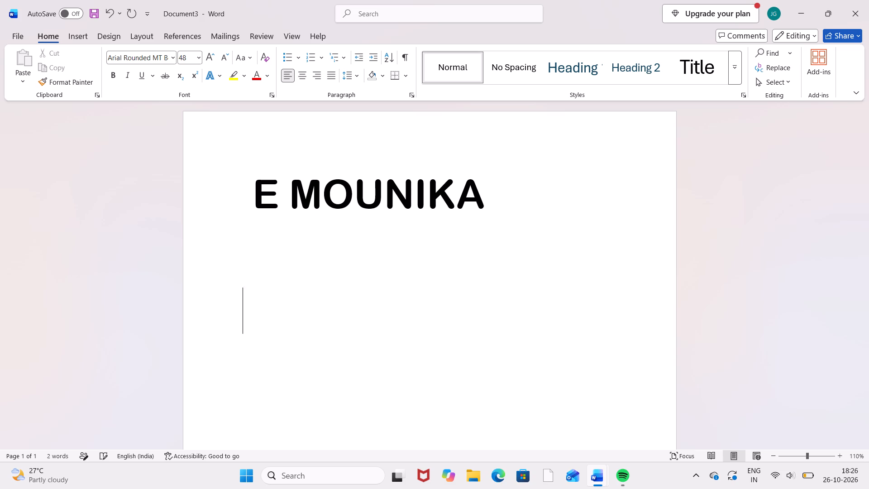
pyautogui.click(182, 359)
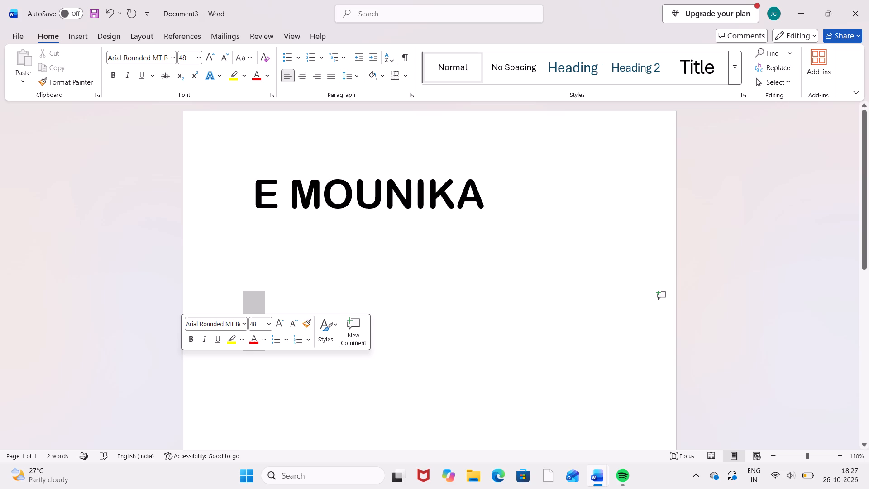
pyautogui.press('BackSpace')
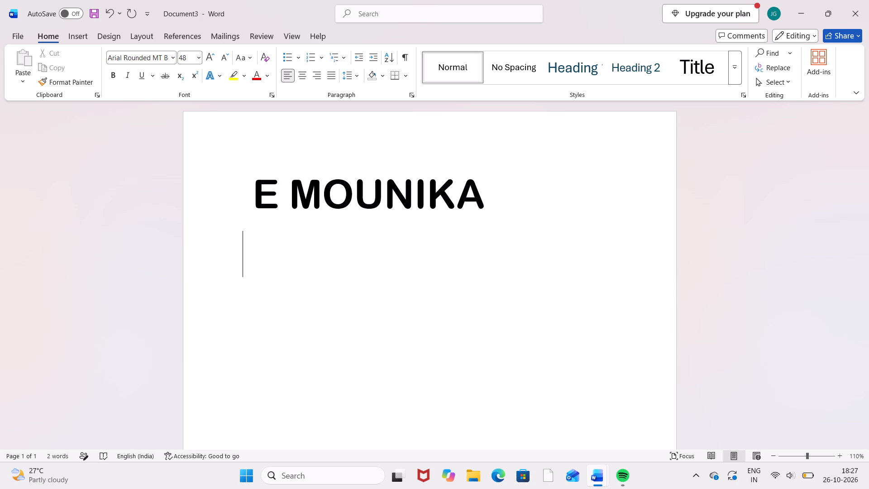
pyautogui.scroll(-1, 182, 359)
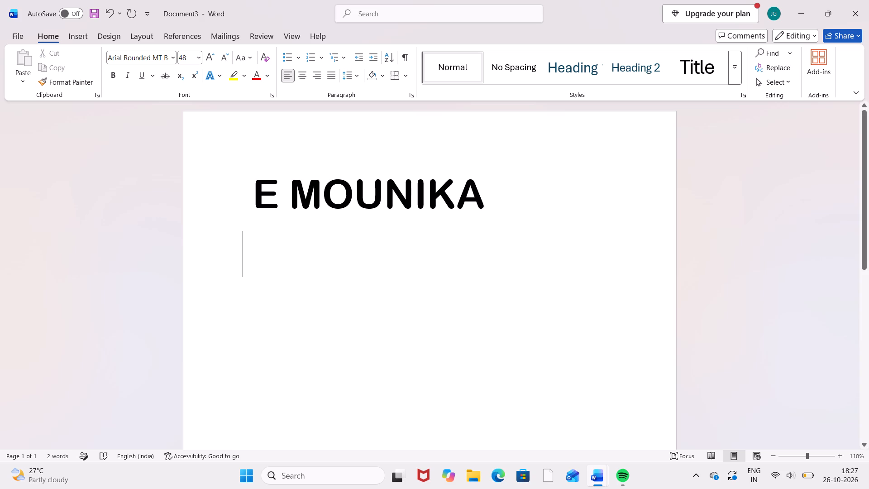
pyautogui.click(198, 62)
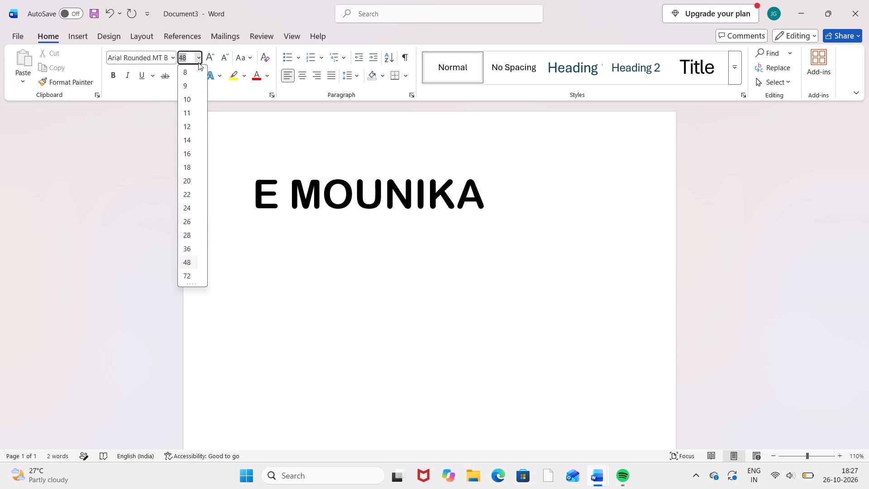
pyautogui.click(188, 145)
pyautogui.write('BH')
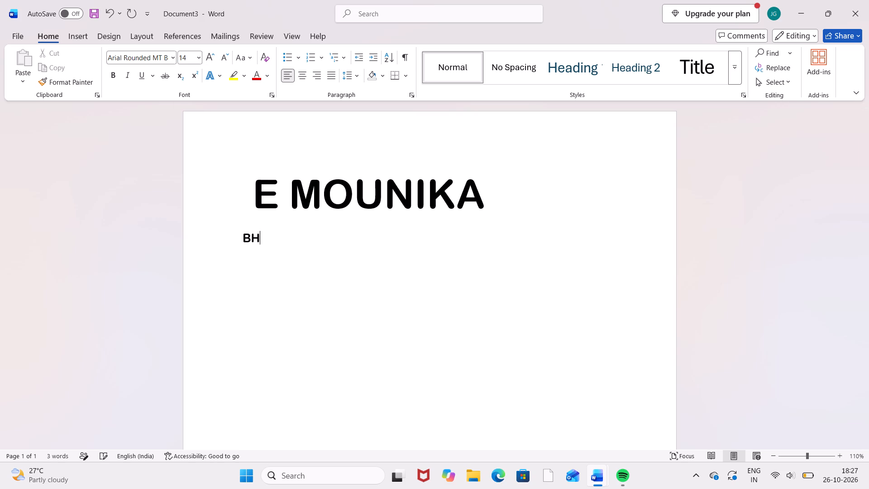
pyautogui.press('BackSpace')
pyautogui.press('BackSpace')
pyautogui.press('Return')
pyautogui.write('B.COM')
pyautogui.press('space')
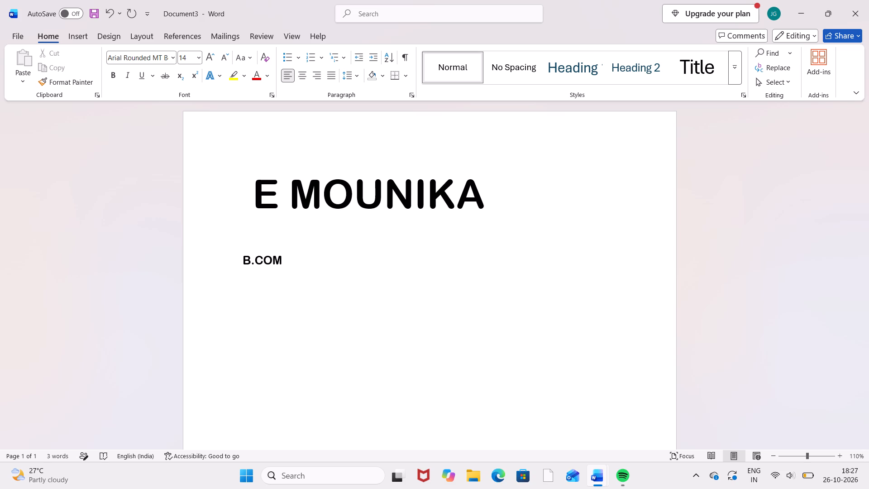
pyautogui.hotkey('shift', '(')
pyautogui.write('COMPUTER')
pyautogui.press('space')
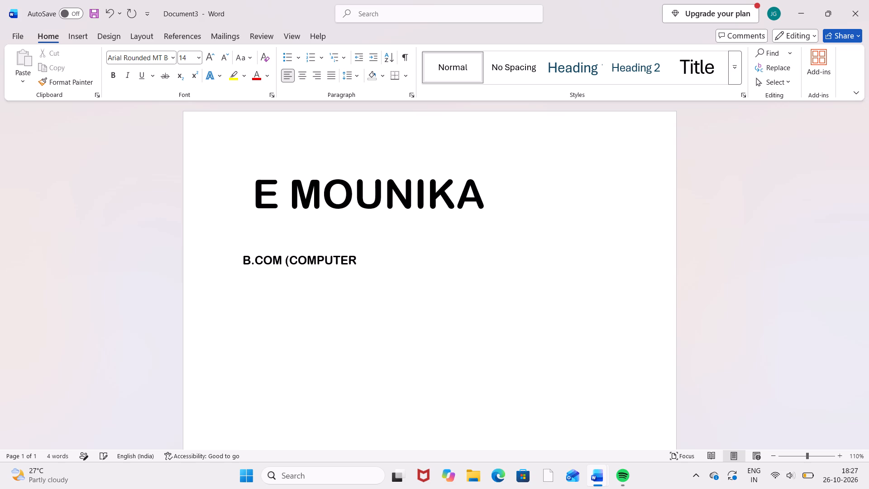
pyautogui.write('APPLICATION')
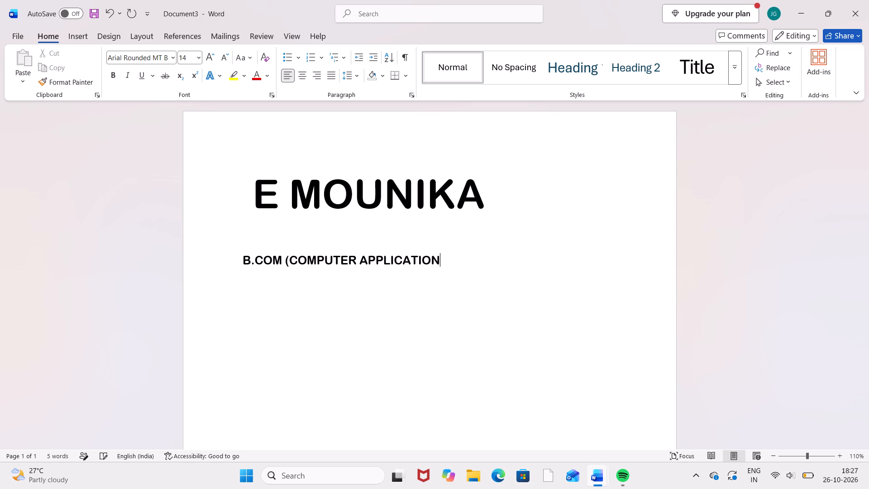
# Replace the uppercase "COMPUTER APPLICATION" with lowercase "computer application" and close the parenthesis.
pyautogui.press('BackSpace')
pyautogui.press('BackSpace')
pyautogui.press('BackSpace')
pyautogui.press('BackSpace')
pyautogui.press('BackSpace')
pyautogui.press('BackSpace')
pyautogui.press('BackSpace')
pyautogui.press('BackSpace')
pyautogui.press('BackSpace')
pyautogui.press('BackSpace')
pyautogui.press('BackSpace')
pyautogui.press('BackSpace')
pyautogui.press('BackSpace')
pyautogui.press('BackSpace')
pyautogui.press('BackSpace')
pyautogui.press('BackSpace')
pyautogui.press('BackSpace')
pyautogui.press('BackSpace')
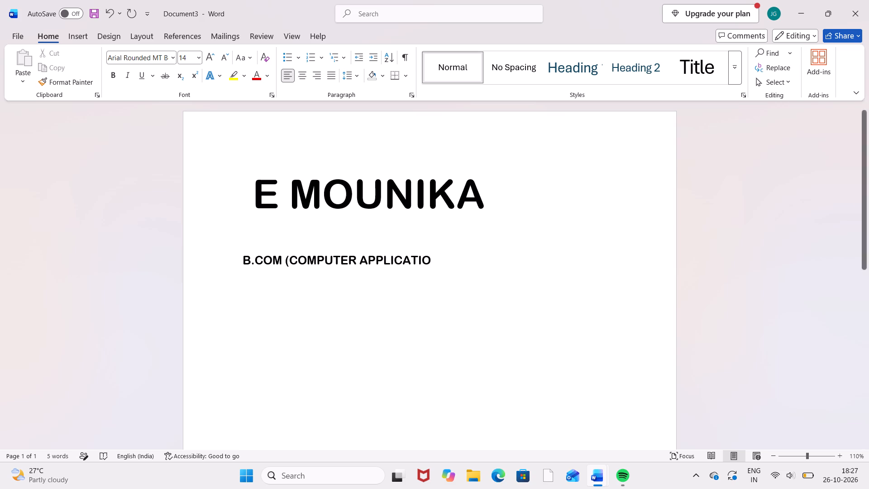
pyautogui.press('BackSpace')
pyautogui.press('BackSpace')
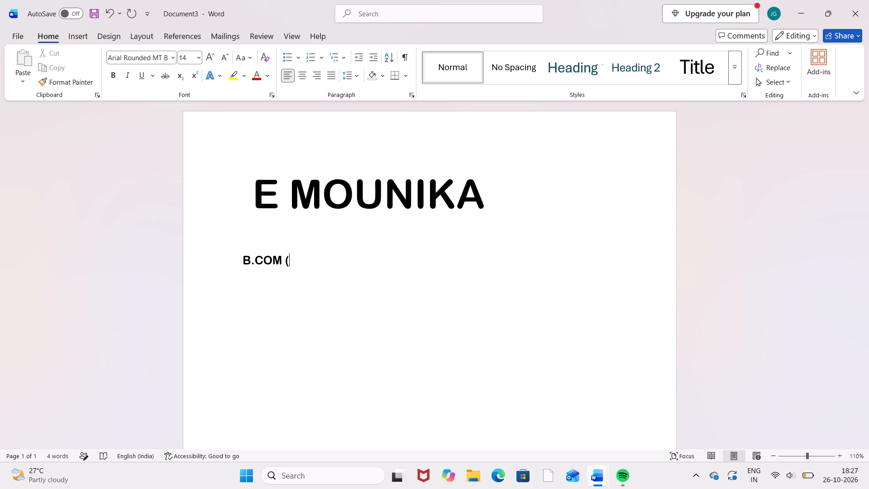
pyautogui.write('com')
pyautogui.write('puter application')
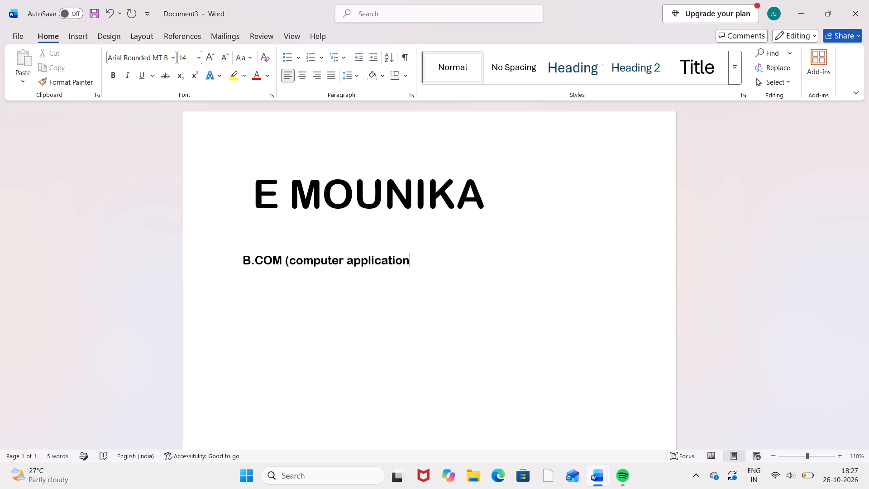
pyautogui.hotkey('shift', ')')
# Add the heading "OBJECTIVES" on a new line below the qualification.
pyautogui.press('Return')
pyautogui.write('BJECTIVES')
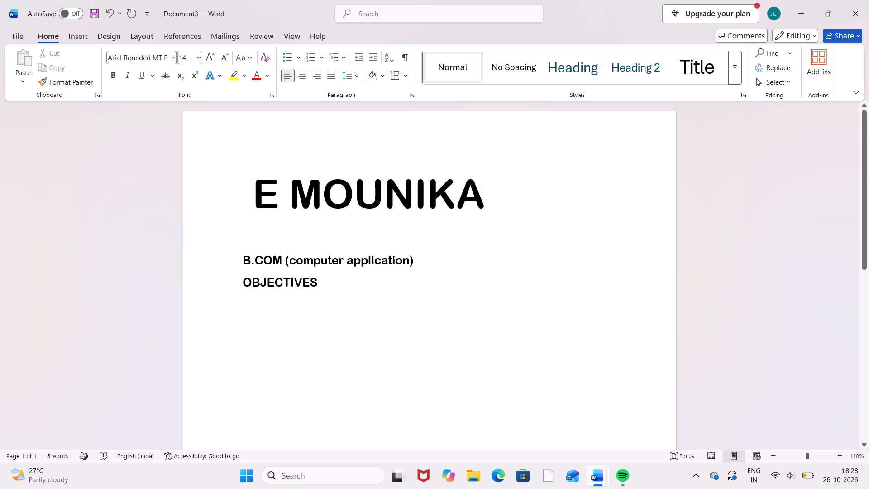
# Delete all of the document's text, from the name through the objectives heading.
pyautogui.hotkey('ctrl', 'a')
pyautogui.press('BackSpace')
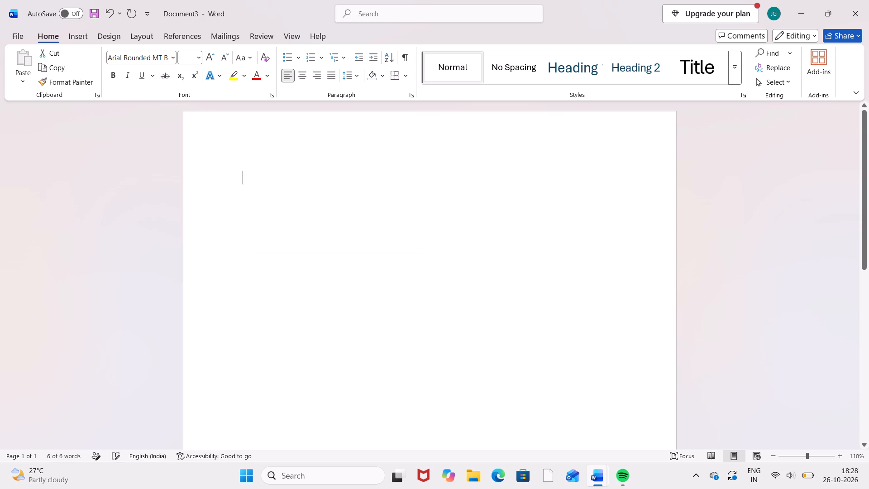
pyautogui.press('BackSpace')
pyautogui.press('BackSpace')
# Open the page header of the emptied document for editing.
pyautogui.rightClick(190, 164)
pyautogui.write('FP')
pyautogui.press('BackSpace')
pyautogui.press('BackSpace')
pyautogui.press('e')
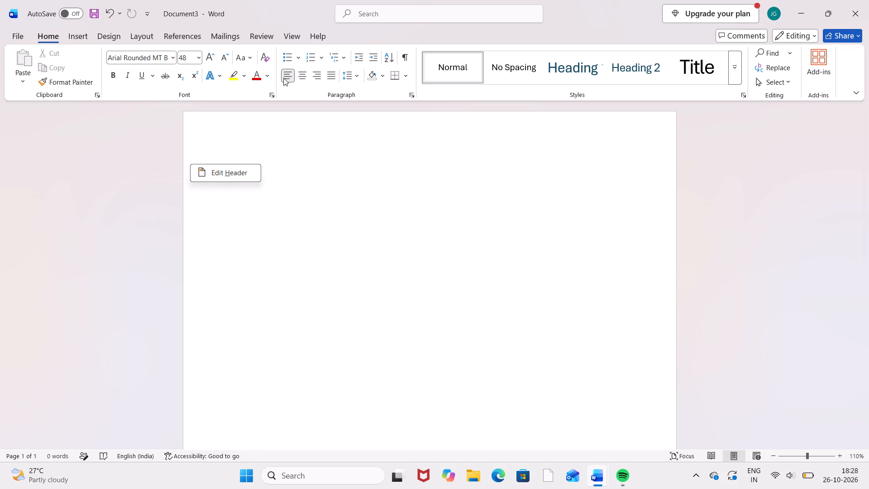
pyautogui.press('Tab')
pyautogui.press('BackSpace')
pyautogui.press('BackSpace')
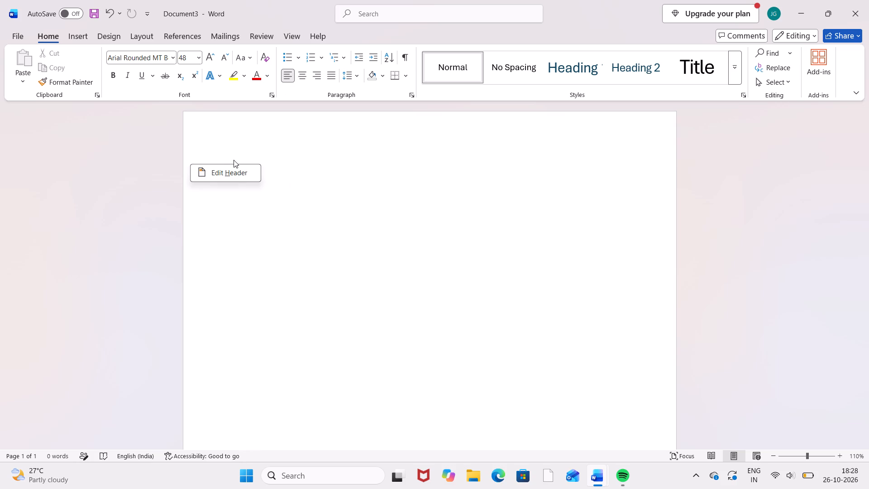
pyautogui.click(234, 175)
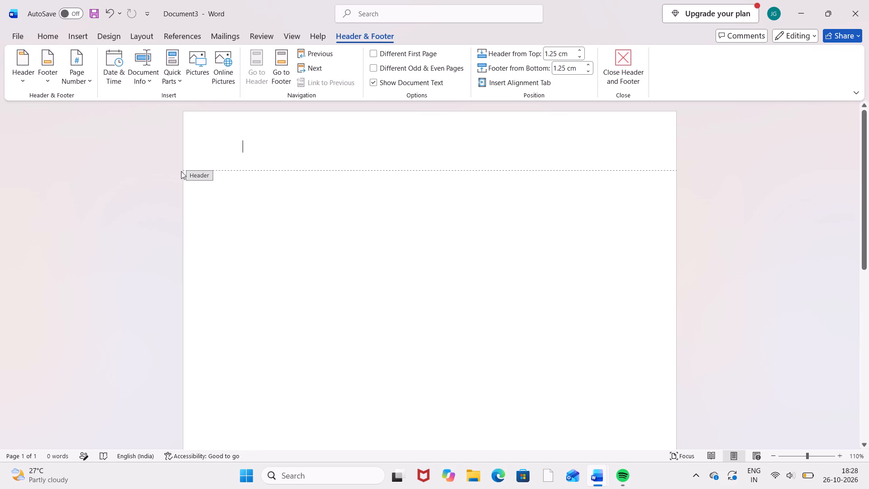
# Apply the Normal style to the empty header paragraph.
pyautogui.click(44, 42)
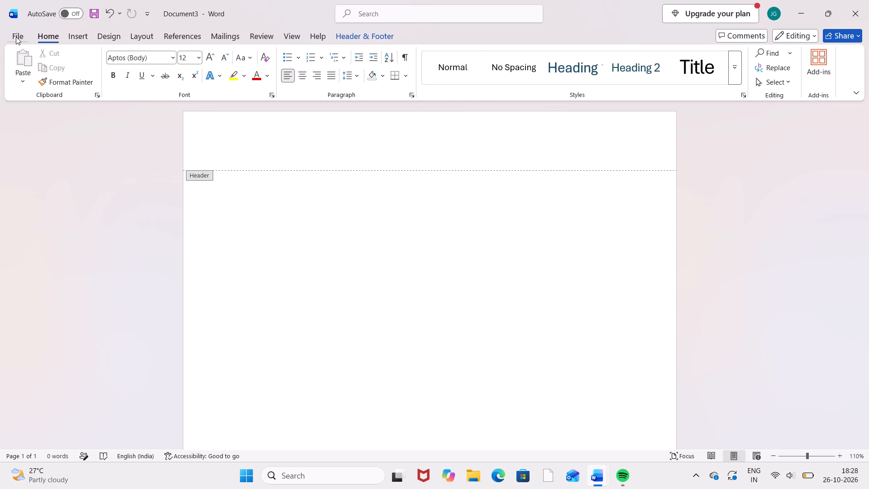
pyautogui.hotkey('ctrl', 'shift', 'n')
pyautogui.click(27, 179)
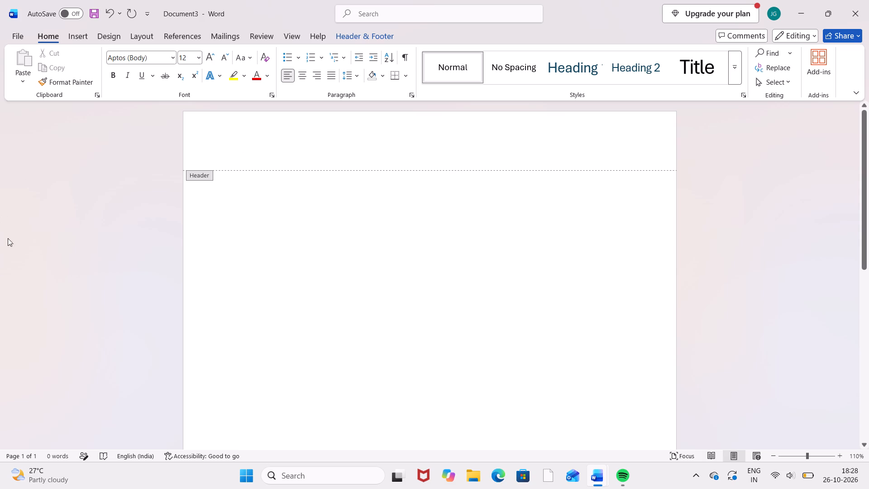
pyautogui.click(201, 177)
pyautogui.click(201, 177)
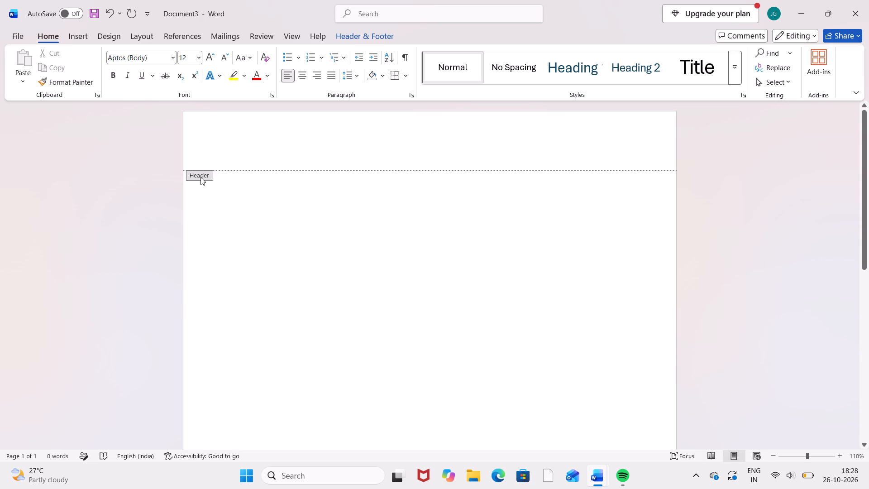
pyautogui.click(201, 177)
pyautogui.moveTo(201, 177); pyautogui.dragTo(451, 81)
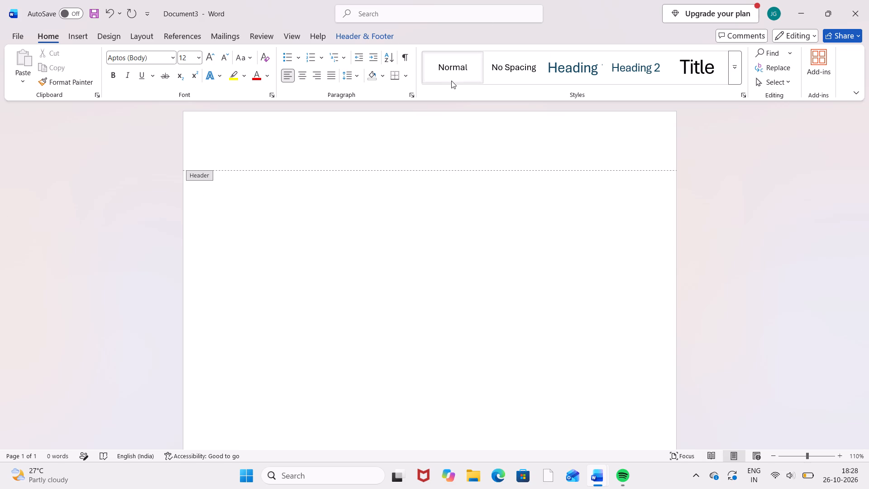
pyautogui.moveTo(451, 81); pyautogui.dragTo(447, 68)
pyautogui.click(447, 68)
# Create a new blank document.
pyautogui.click(22, 34)
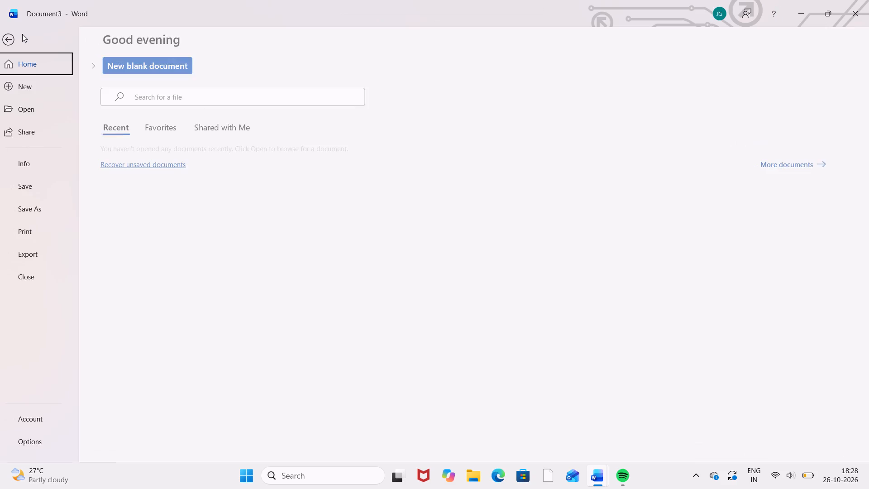
pyautogui.click(23, 86)
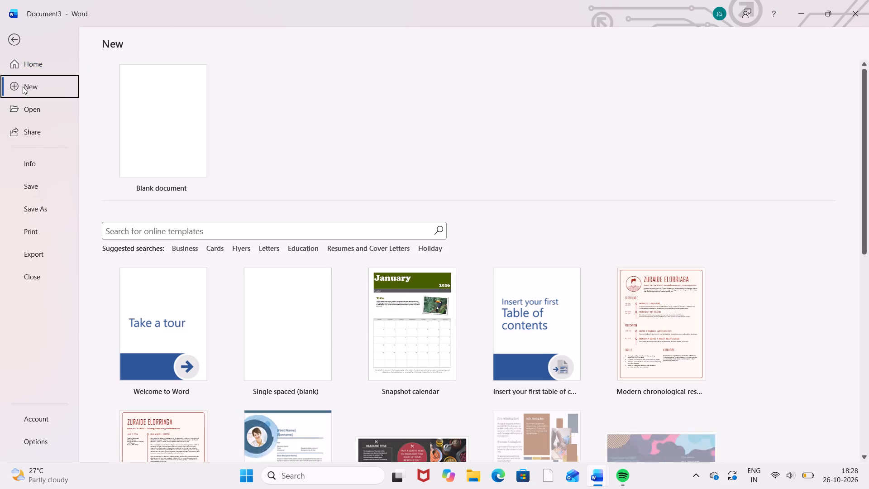
pyautogui.click(195, 88)
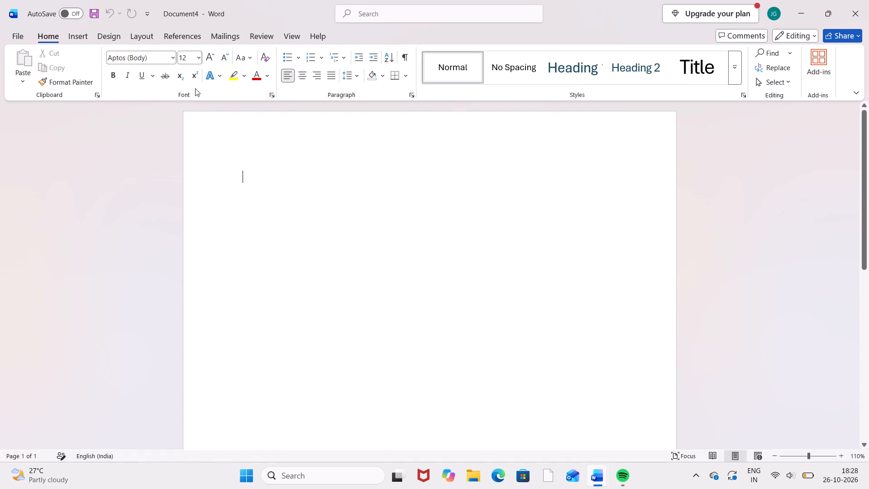
# Enter the person's name in capitals on the first line, indented by two tab stops.
pyautogui.press('e')
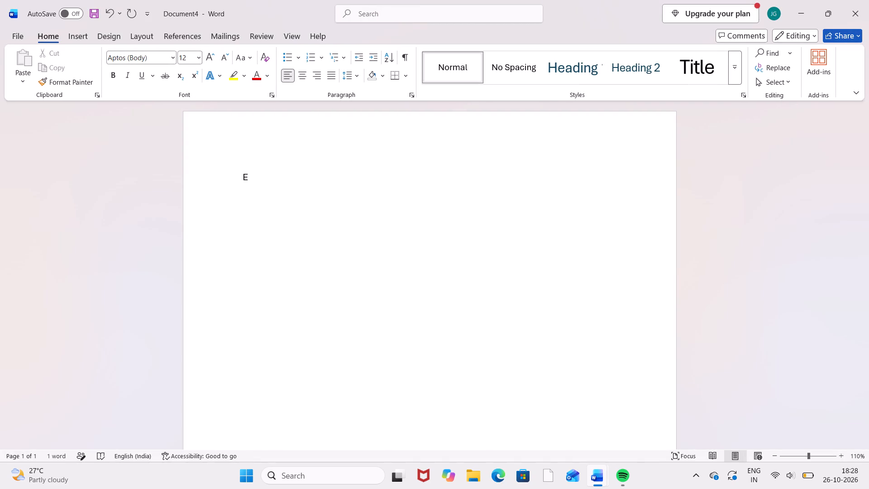
pyautogui.press('BackSpace')
pyautogui.press('Tab')
pyautogui.press('Tab')
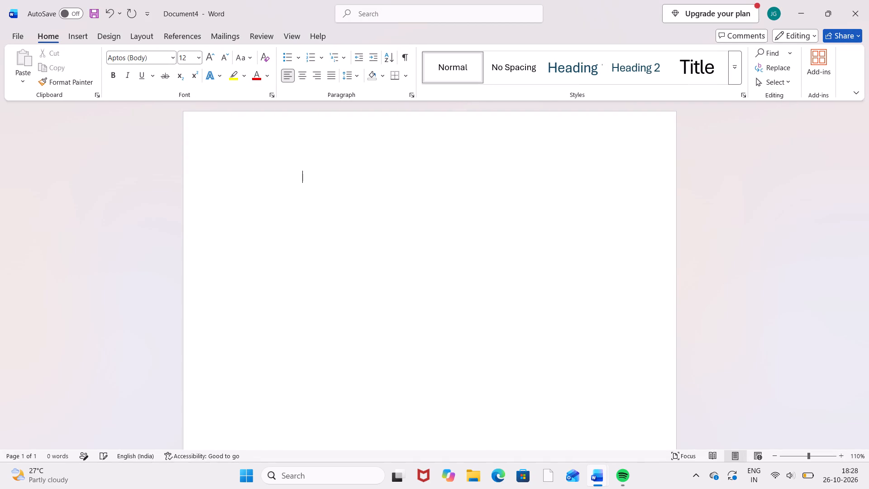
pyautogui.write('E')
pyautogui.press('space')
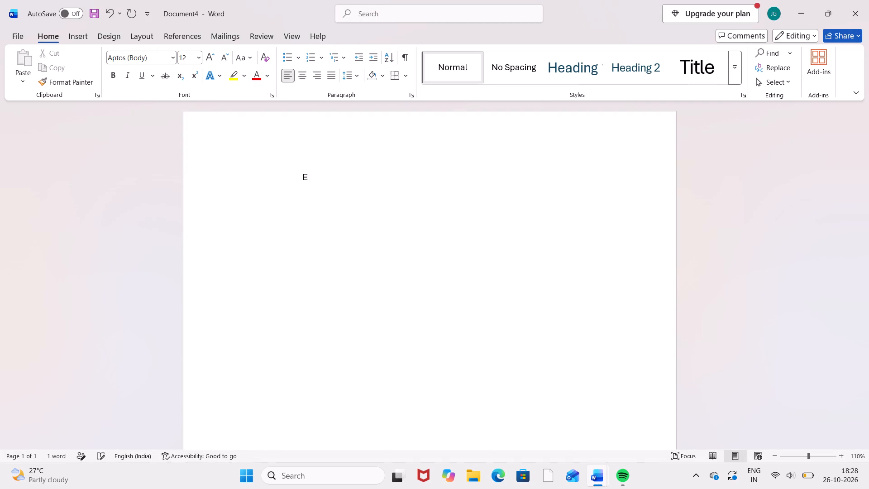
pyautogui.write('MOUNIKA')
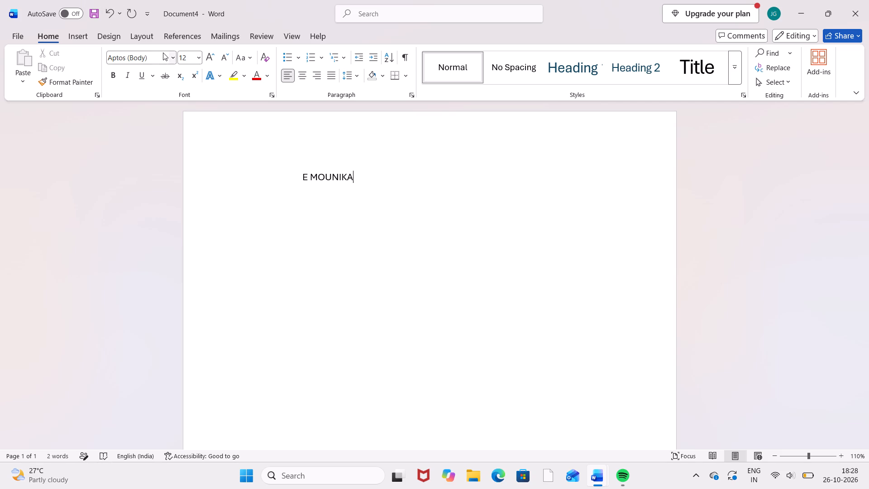
# Format the name line in Arial Black at size 36.
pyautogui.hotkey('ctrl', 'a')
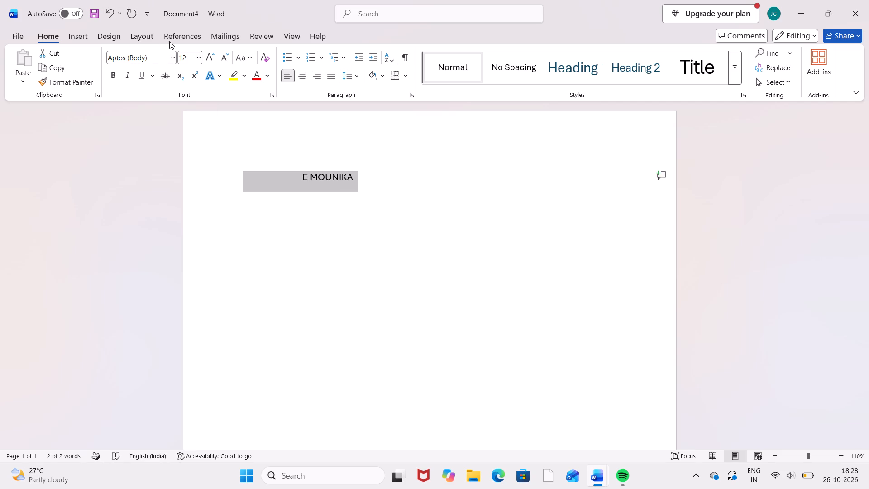
pyautogui.click(170, 59)
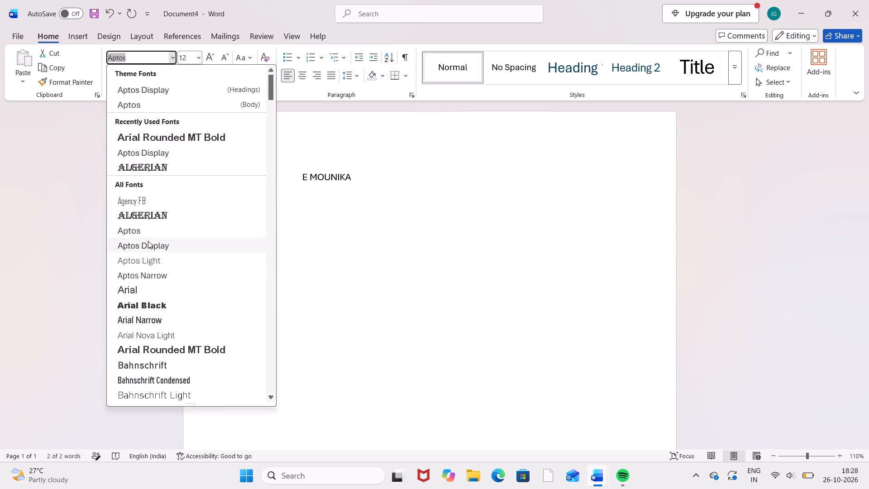
pyautogui.click(168, 299)
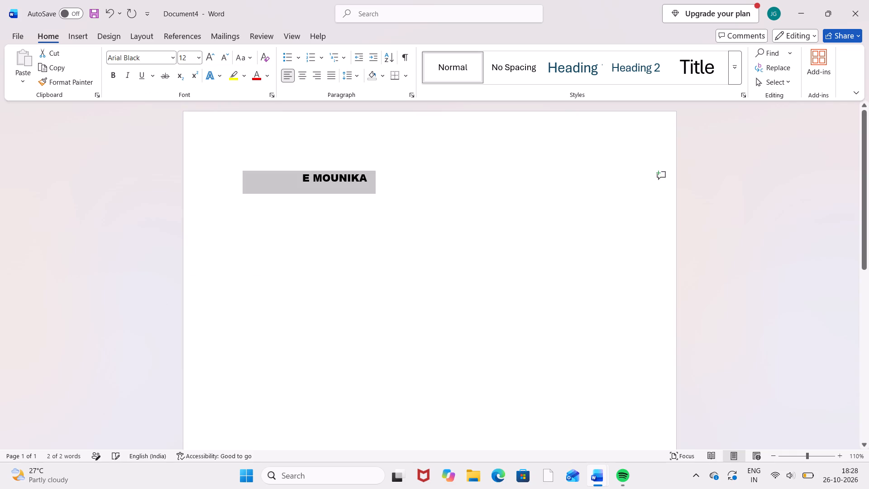
pyautogui.moveTo(198, 59); pyautogui.dragTo(187, 249)
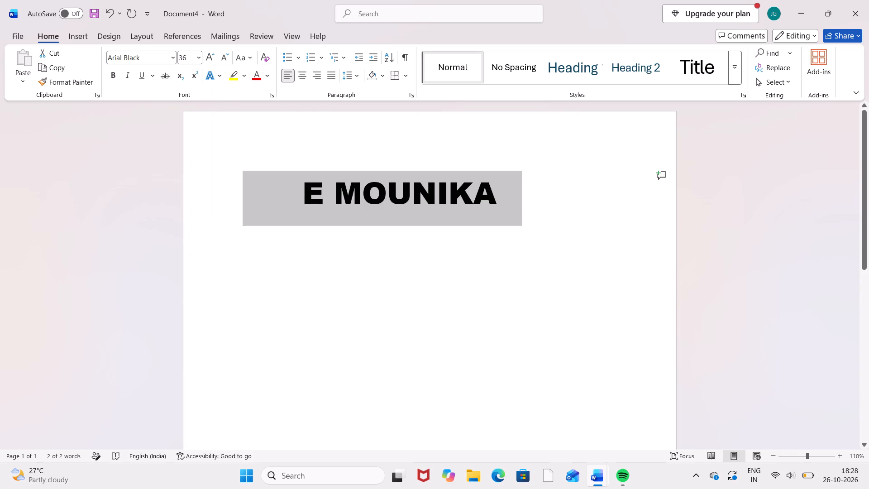
# Start a new line below the name and set its text to Agency FB at size 16.
pyautogui.click(554, 175)
pyautogui.press('Return')
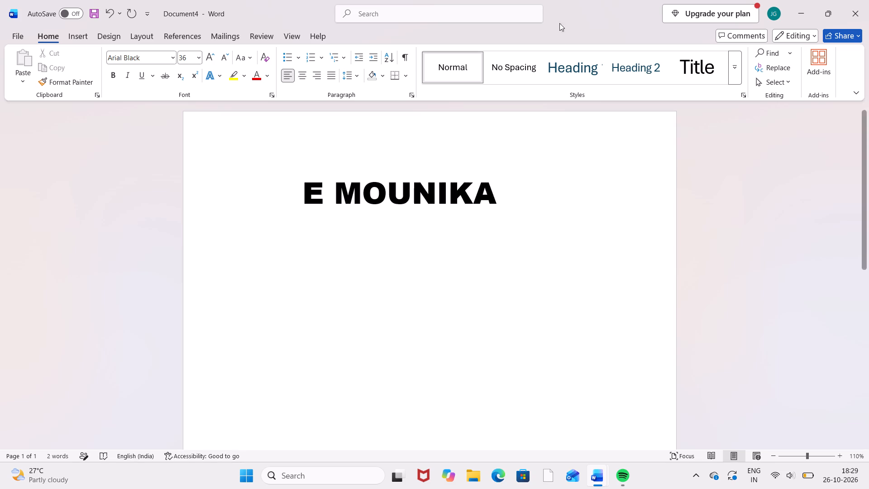
pyautogui.click(170, 59)
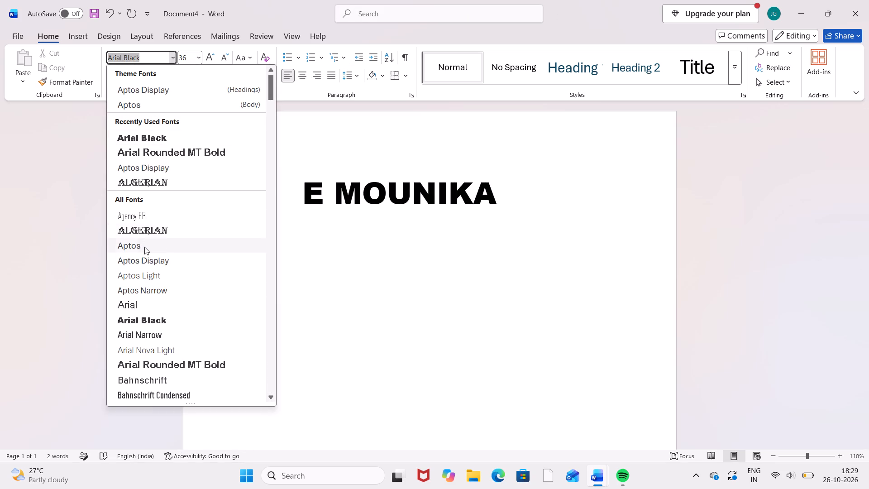
pyautogui.click(147, 221)
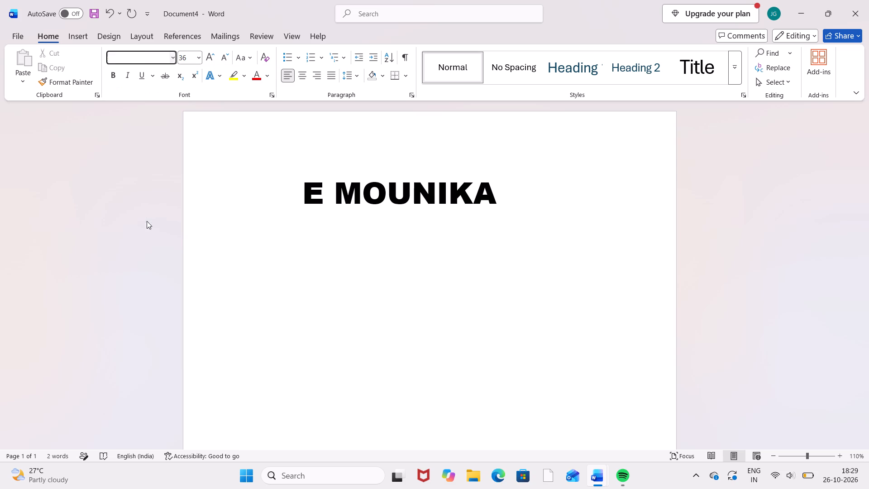
pyautogui.click(200, 58)
pyautogui.click(187, 140)
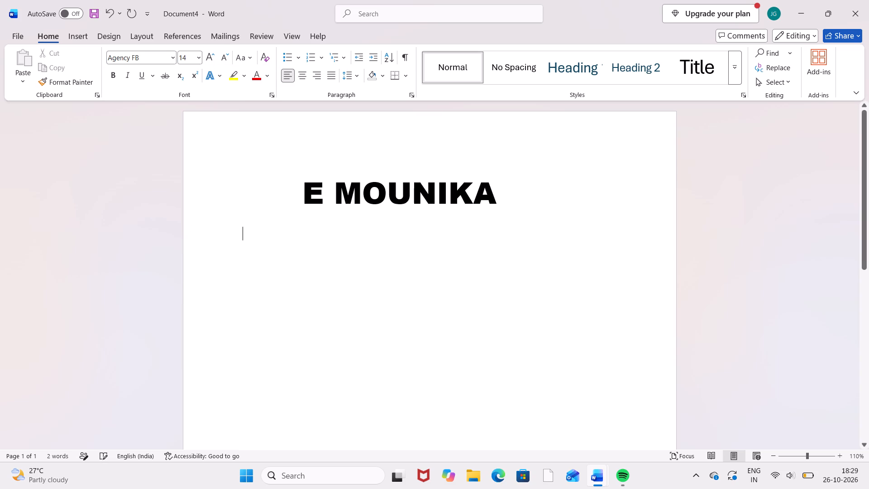
pyautogui.write('KK')
pyautogui.press('BackSpace')
pyautogui.press('BackSpace')
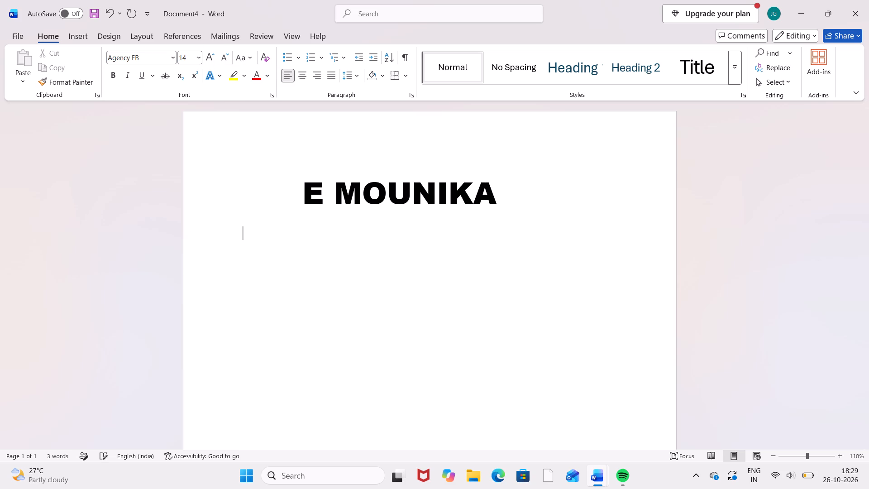
pyautogui.click(196, 55)
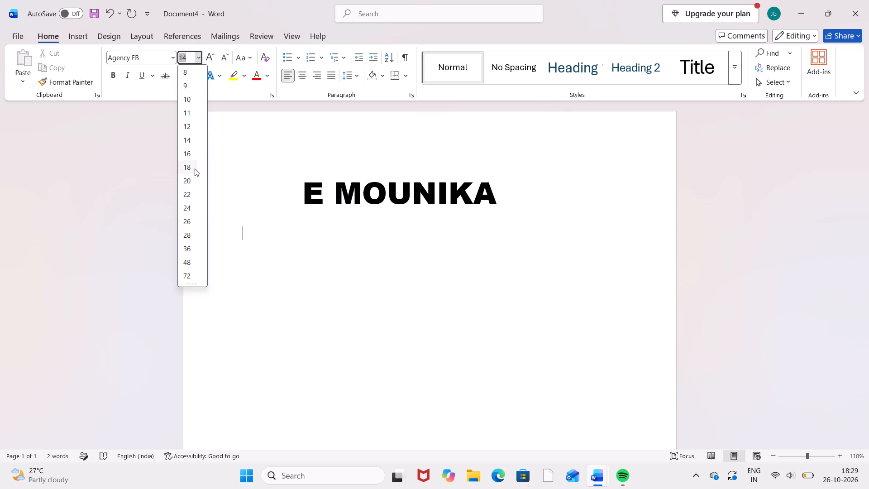
pyautogui.click(192, 157)
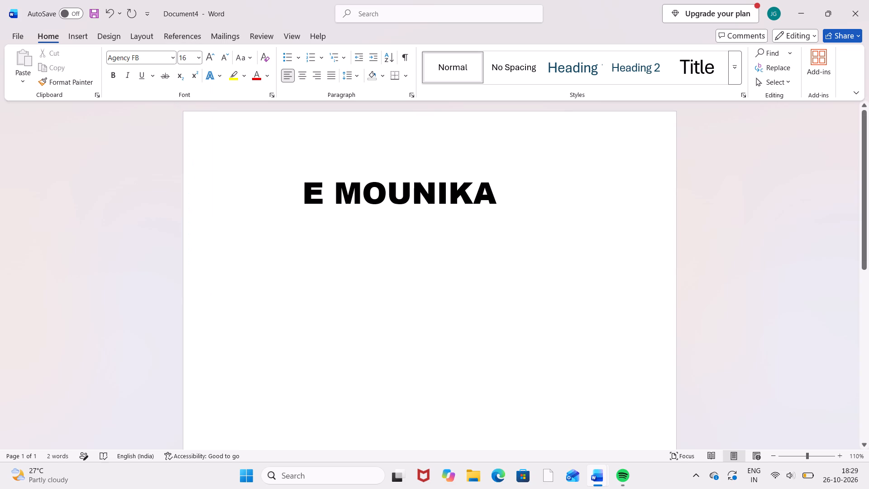
# Enter "B.COM (" on the line below the name.
pyautogui.press('b')
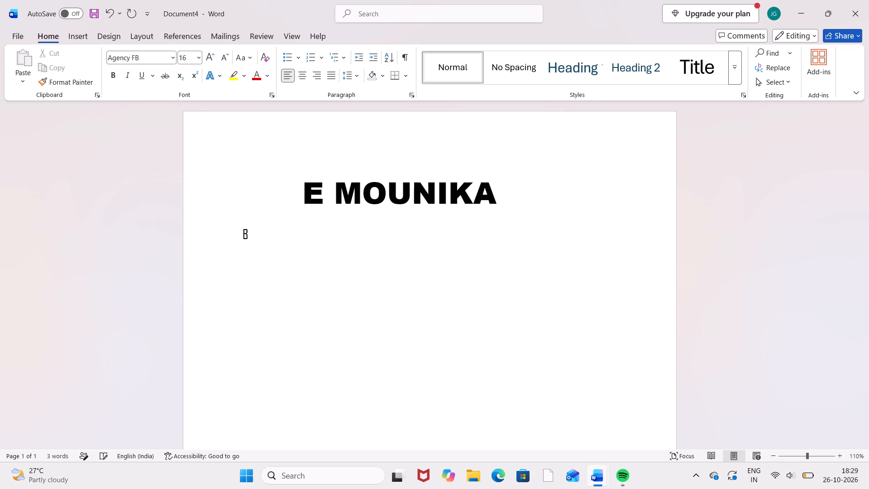
pyautogui.press('.')
pyautogui.write('COM')
pyautogui.press('space')
pyautogui.hotkey('shift', '(')
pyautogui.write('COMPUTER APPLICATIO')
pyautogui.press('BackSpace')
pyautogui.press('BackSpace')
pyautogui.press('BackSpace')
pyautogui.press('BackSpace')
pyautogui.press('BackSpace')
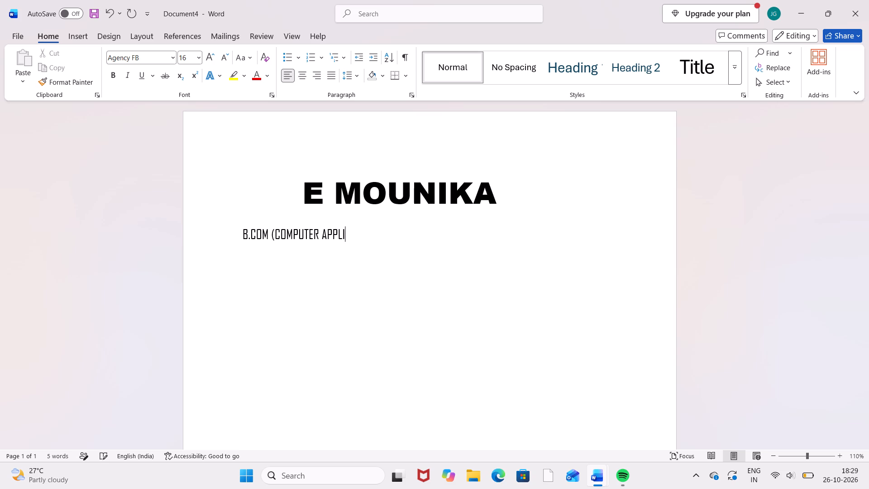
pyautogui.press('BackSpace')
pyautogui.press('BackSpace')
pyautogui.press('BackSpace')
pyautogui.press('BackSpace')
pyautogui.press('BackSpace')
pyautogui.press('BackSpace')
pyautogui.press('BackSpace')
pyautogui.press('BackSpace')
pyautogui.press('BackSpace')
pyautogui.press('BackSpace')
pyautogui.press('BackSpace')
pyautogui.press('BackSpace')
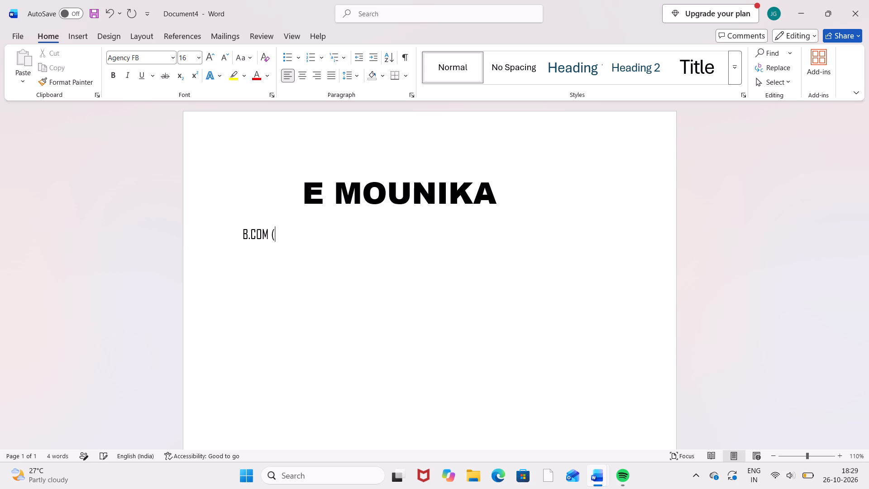
# Complete the qualification line with "computer application)" in lowercase after the opening bracket.
pyautogui.write('computer')
pyautogui.press('space')
pyautogui.scroll(1, 192, 157)
pyautogui.press('a')
pyautogui.write('pplication')
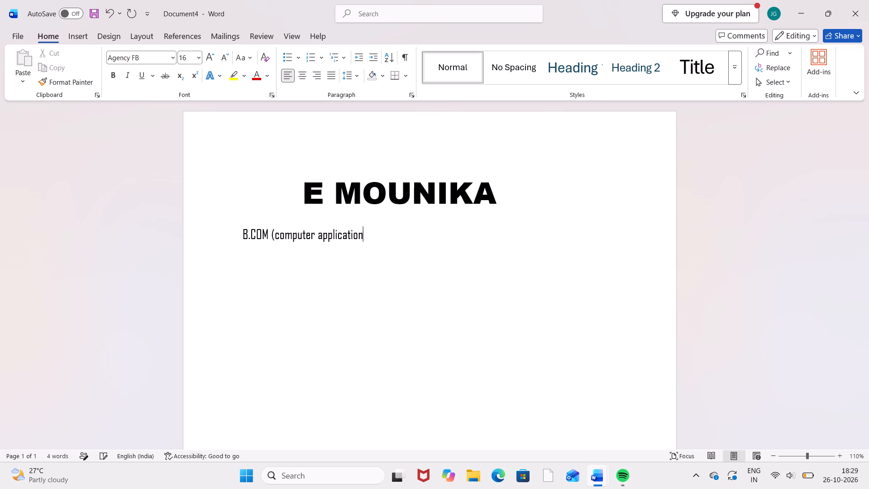
pyautogui.hotkey('shift', '(')
pyautogui.press('BackSpace')
pyautogui.hotkey('shift', ')')
# Add the heading "objectives" in lowercase on a new line below the qualification.
pyautogui.press('Return')
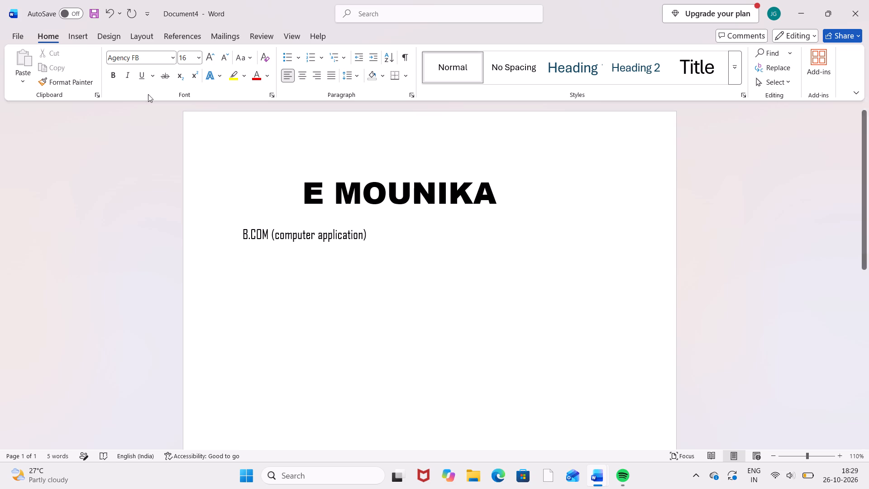
pyautogui.keyDown('ctrl'); pyautogui.scroll(1, 78, 45); pyautogui.keyUp('ctrl')
pyautogui.write('ob')
pyautogui.write('jec')
pyautogui.press('t')
pyautogui.press('i')
pyautogui.write('ves')
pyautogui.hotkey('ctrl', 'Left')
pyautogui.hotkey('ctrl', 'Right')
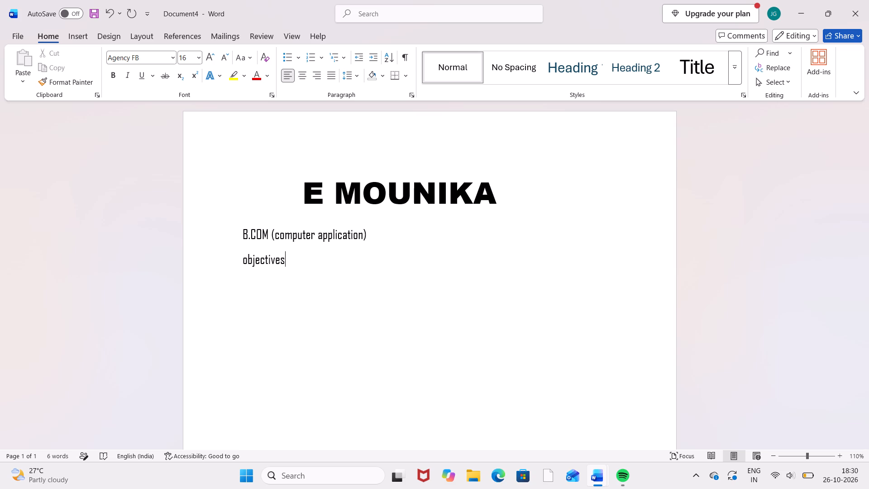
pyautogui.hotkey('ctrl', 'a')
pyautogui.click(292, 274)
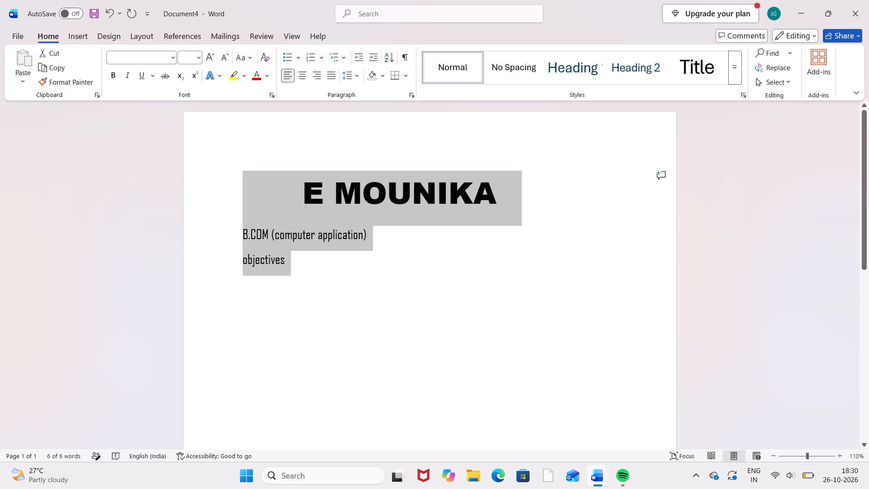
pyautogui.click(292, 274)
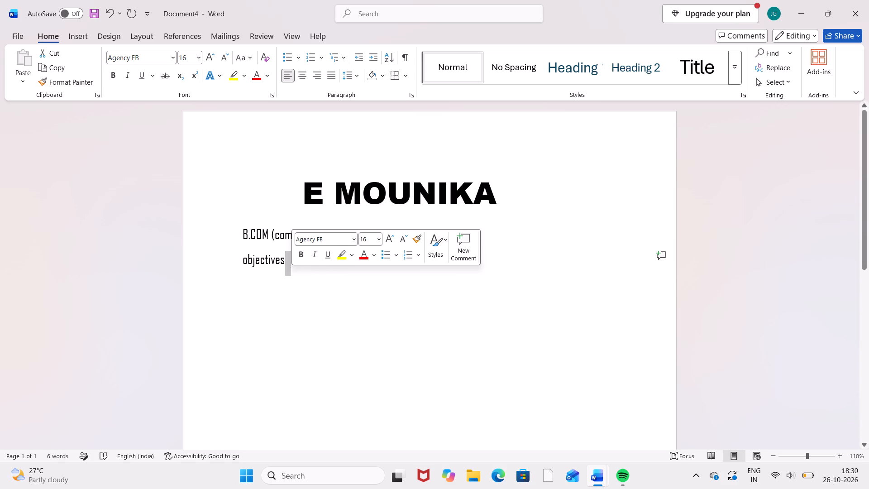
# Set the "objectives" heading to font size 26, keeping its Agency FB font.
pyautogui.moveTo(278, 259); pyautogui.dragTo(231, 268)
pyautogui.click(231, 268)
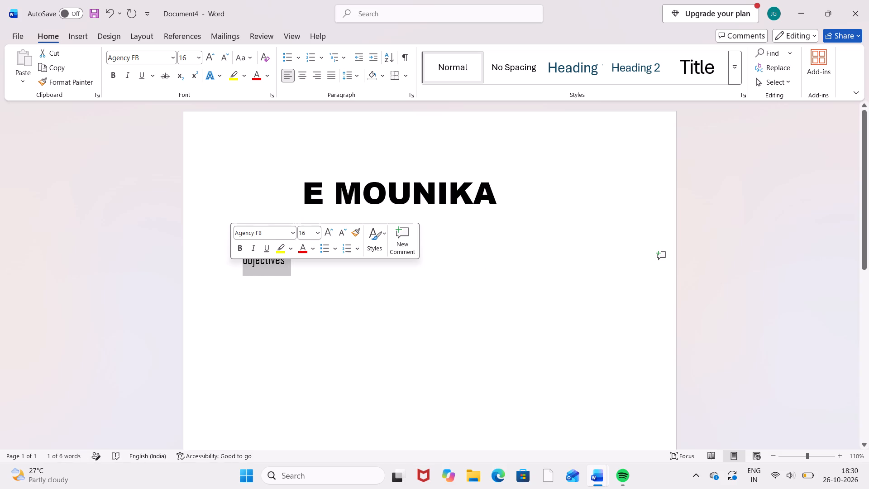
pyautogui.click(359, 297)
pyautogui.click(359, 297)
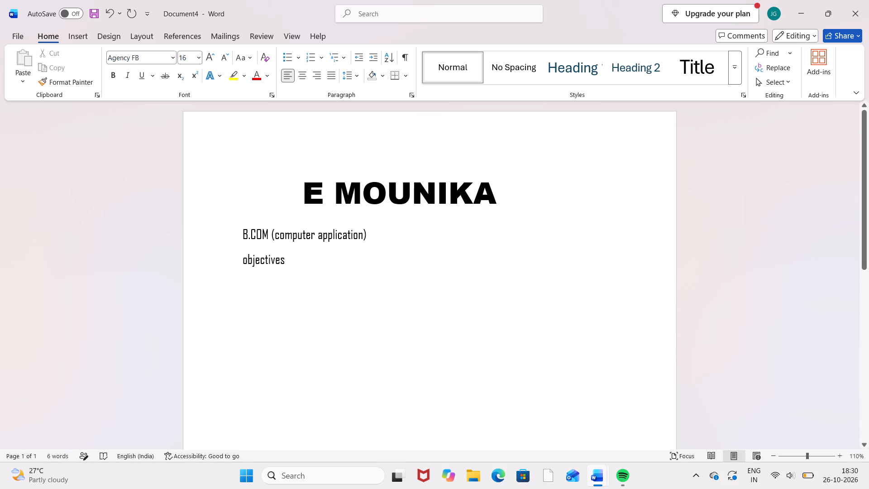
pyautogui.moveTo(289, 266); pyautogui.dragTo(233, 270)
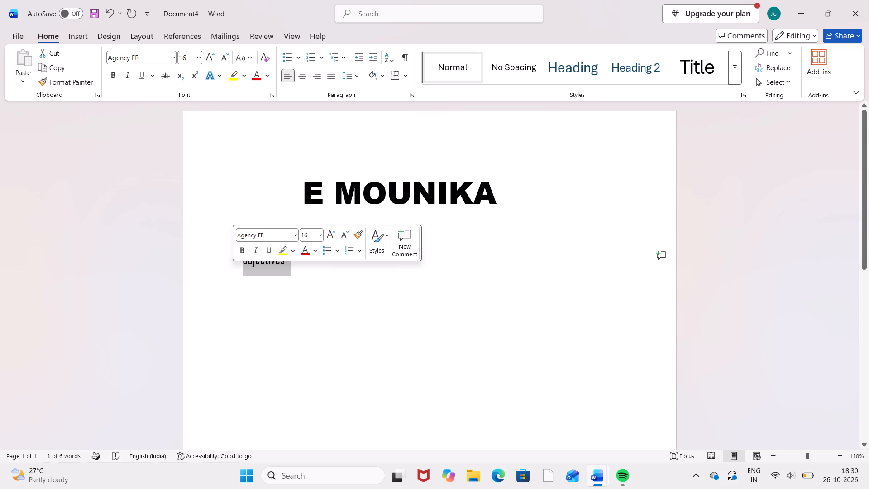
pyautogui.click(294, 236)
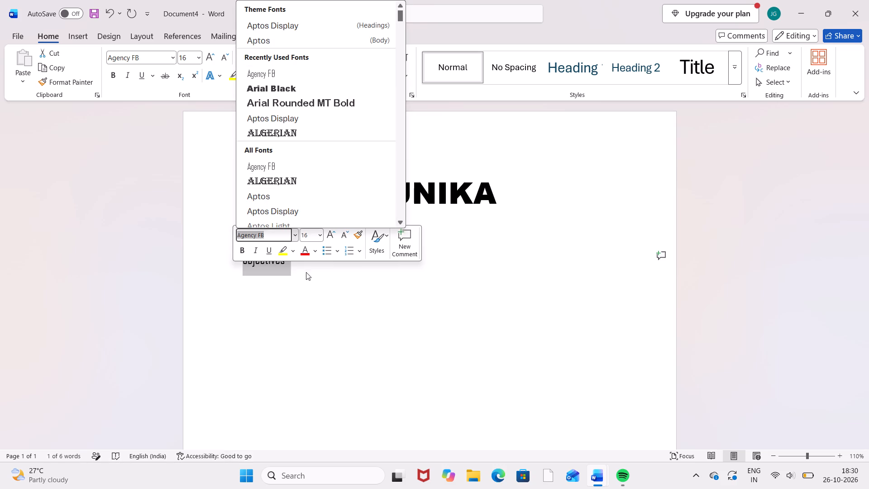
pyautogui.scroll(-2, 318, 182)
pyautogui.scroll(1, 318, 182)
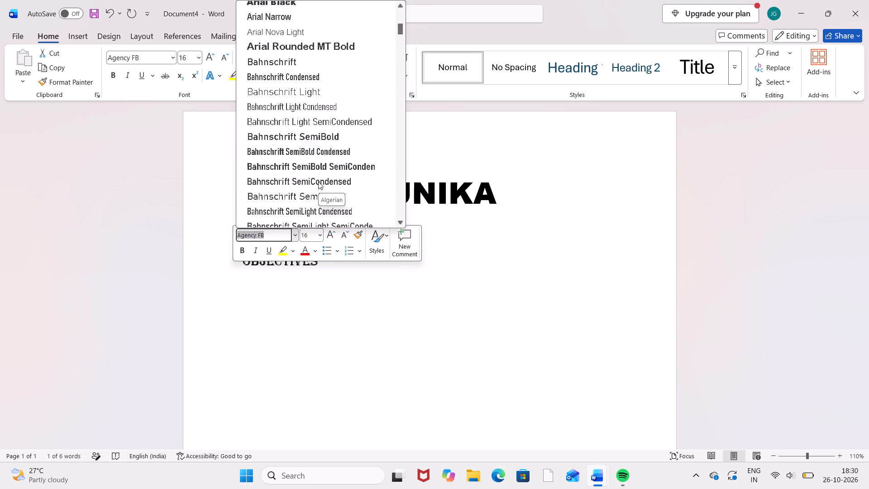
pyautogui.scroll(1, 318, 182)
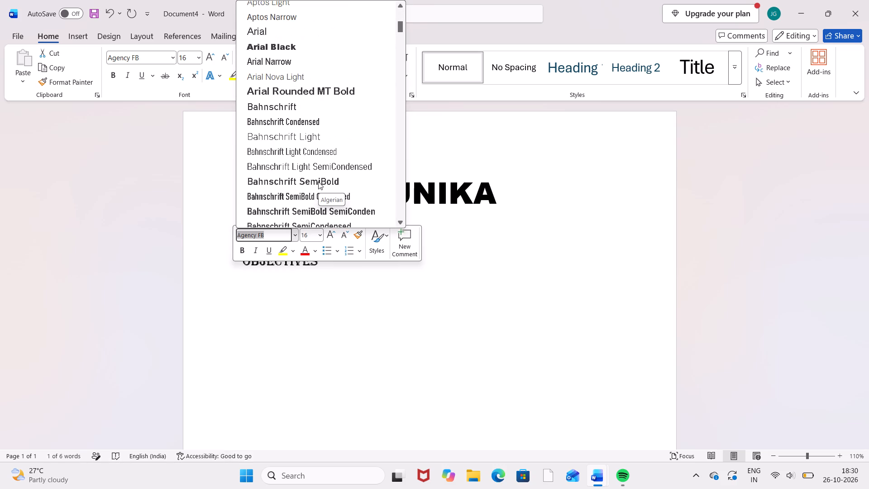
pyautogui.scroll(3, 318, 182)
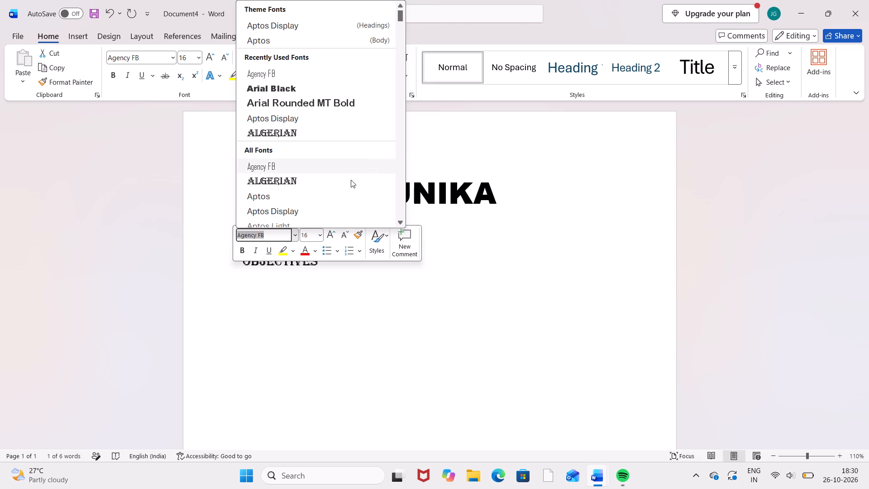
pyautogui.click(319, 236)
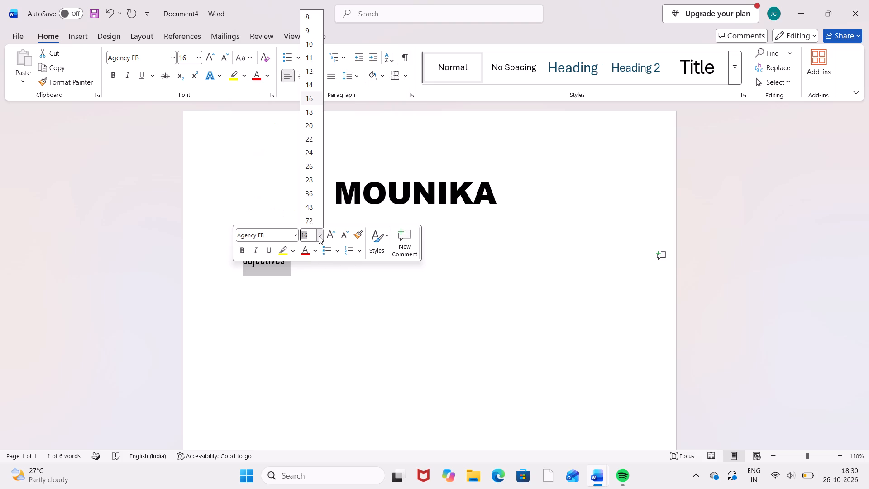
pyautogui.click(304, 171)
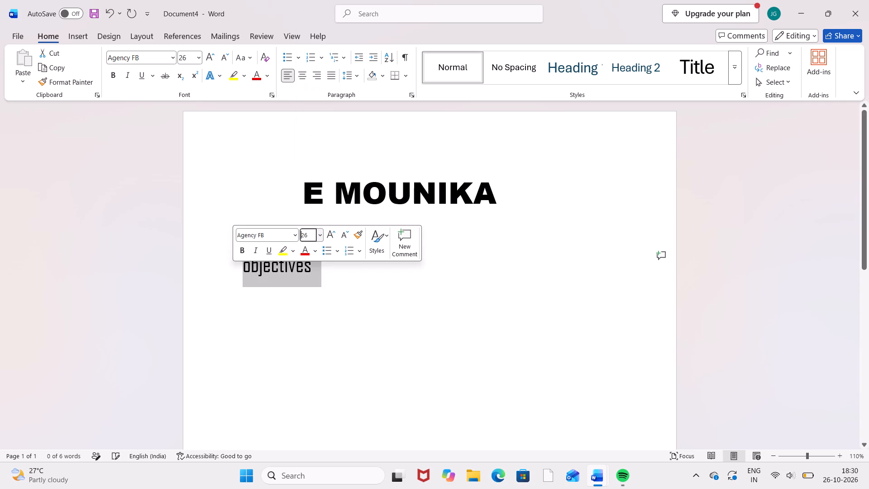
pyautogui.click(443, 262)
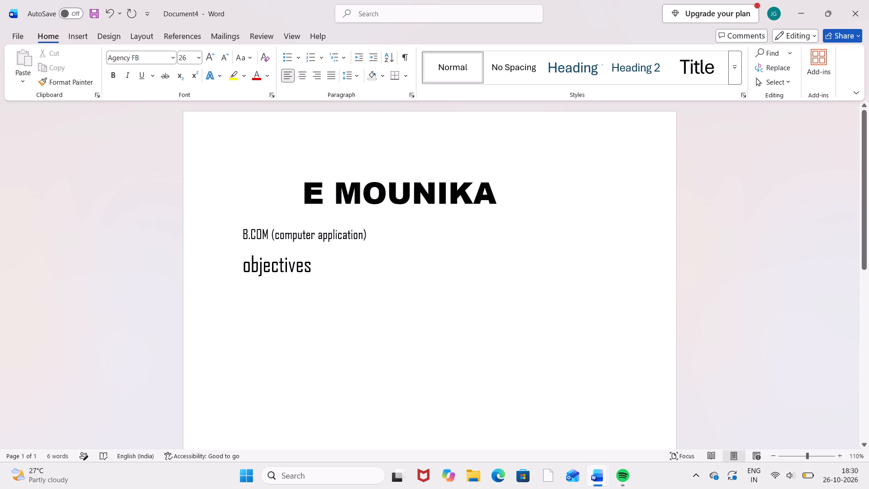
# Change the font colour of the whole "objectives" heading to standard red.
pyautogui.click(262, 77)
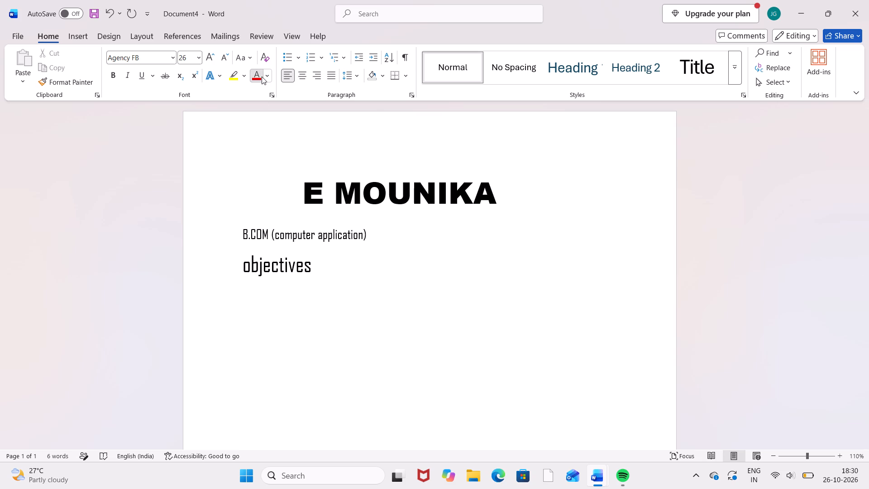
pyautogui.doubleClick(267, 71)
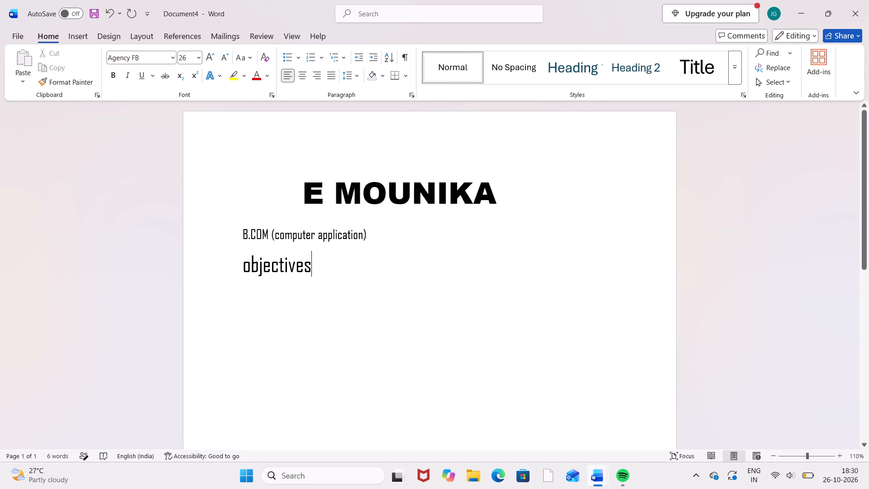
pyautogui.moveTo(306, 271); pyautogui.dragTo(226, 283)
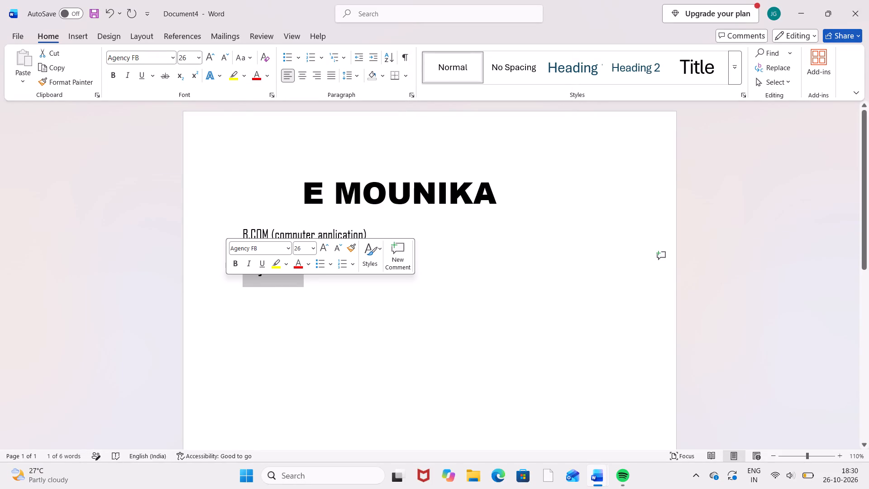
pyautogui.click(382, 291)
pyautogui.moveTo(382, 291); pyautogui.dragTo(299, 295)
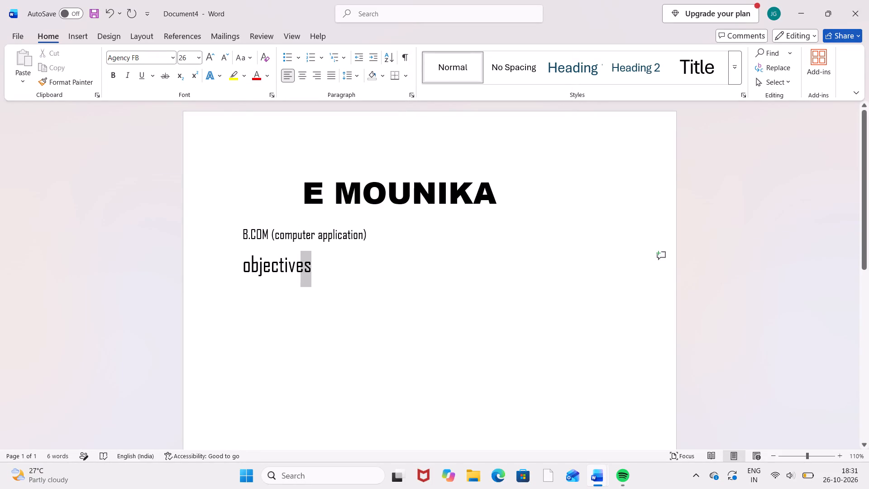
pyautogui.moveTo(299, 295); pyautogui.dragTo(234, 303)
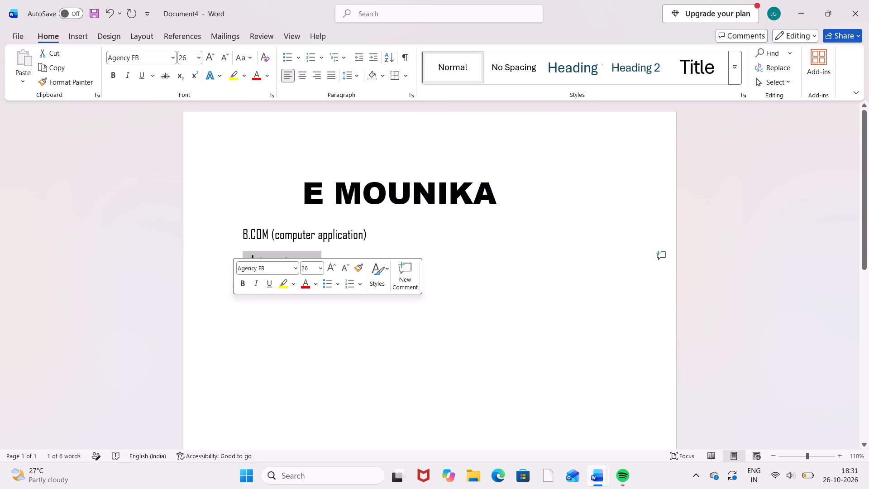
pyautogui.click(268, 81)
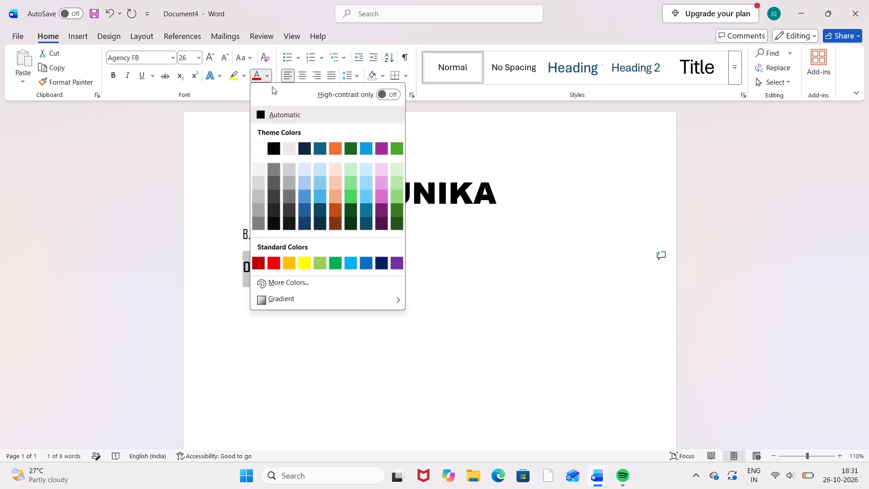
pyautogui.click(271, 268)
pyautogui.click(271, 268)
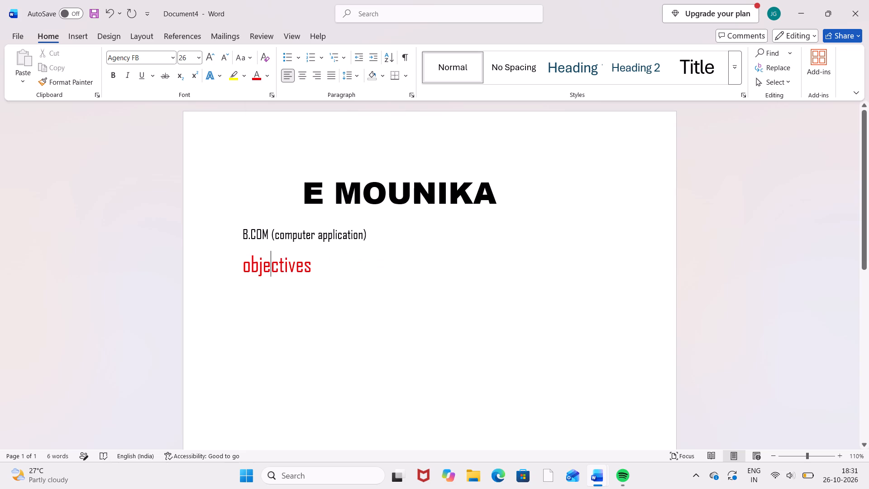
# Add a colon at the end of the red objectives heading.
pyautogui.click(333, 276)
pyautogui.hotkey('shift', ':')
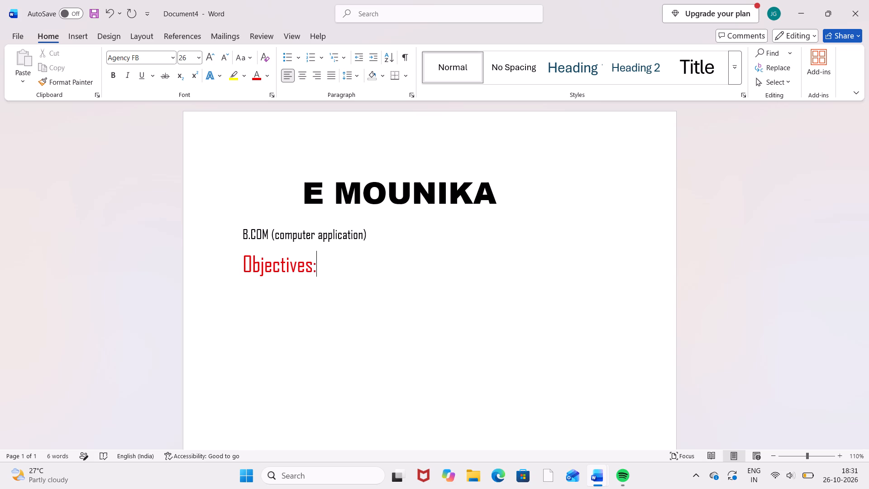
# Change the font colour of the large name heading to standard purple.
pyautogui.click(297, 188)
pyautogui.moveTo(297, 188); pyautogui.dragTo(433, 185)
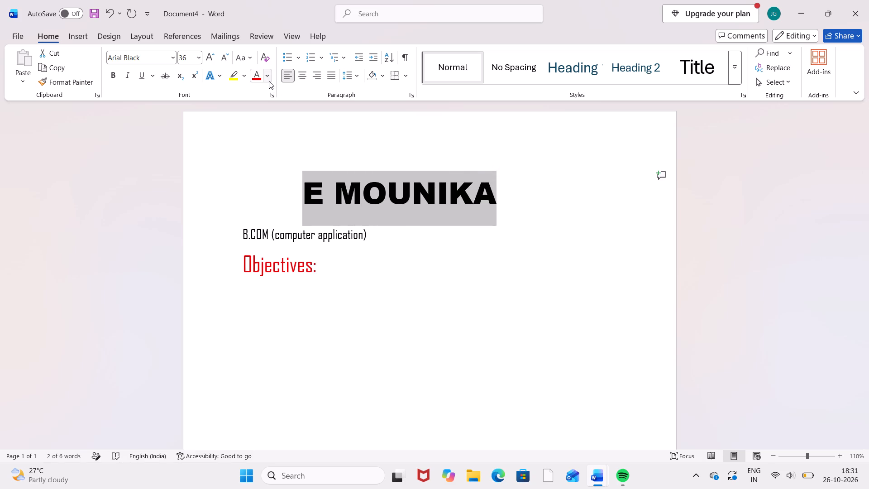
pyautogui.click(269, 81)
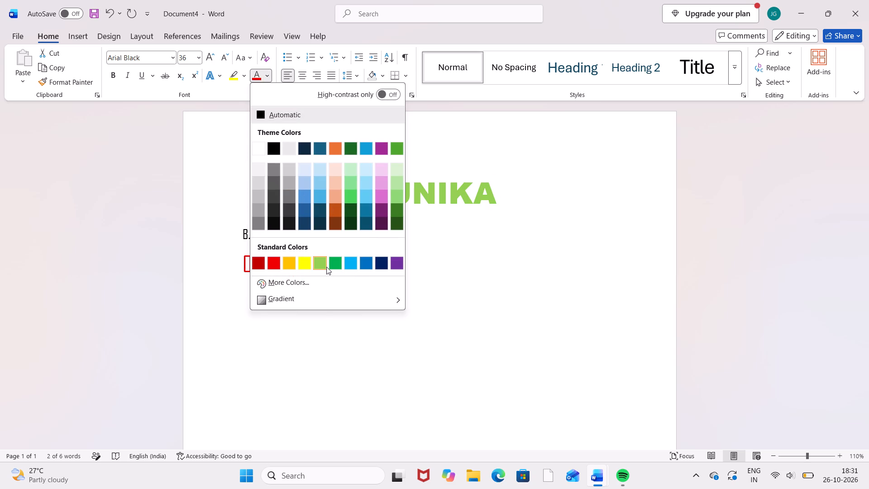
pyautogui.click(398, 263)
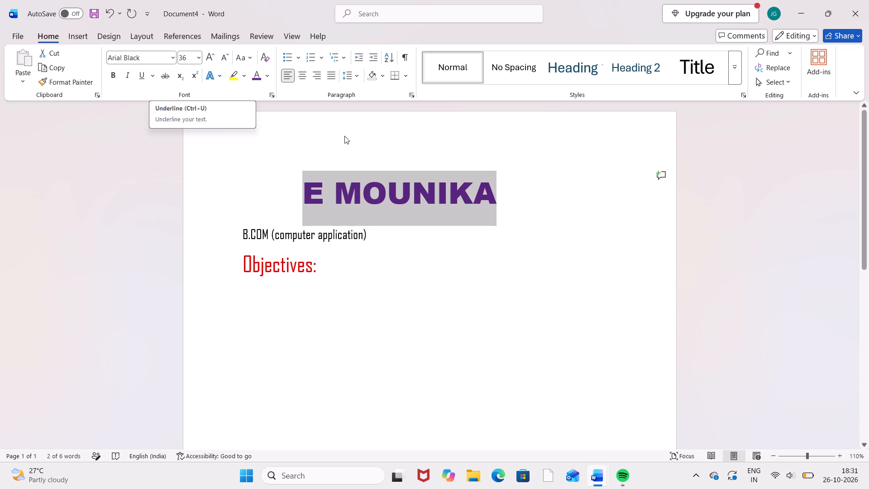
pyautogui.click(505, 191)
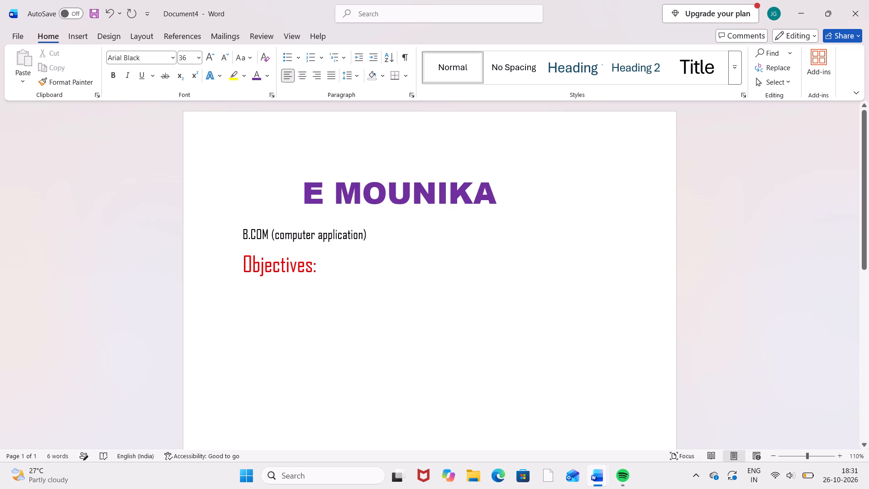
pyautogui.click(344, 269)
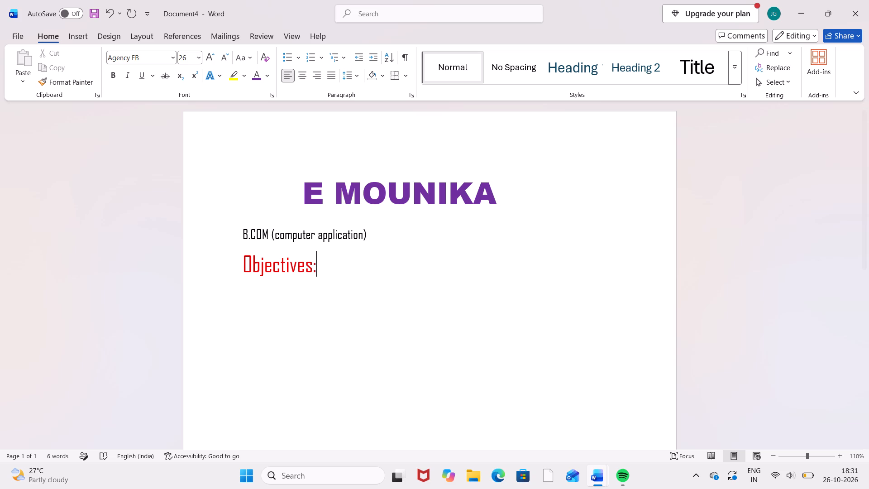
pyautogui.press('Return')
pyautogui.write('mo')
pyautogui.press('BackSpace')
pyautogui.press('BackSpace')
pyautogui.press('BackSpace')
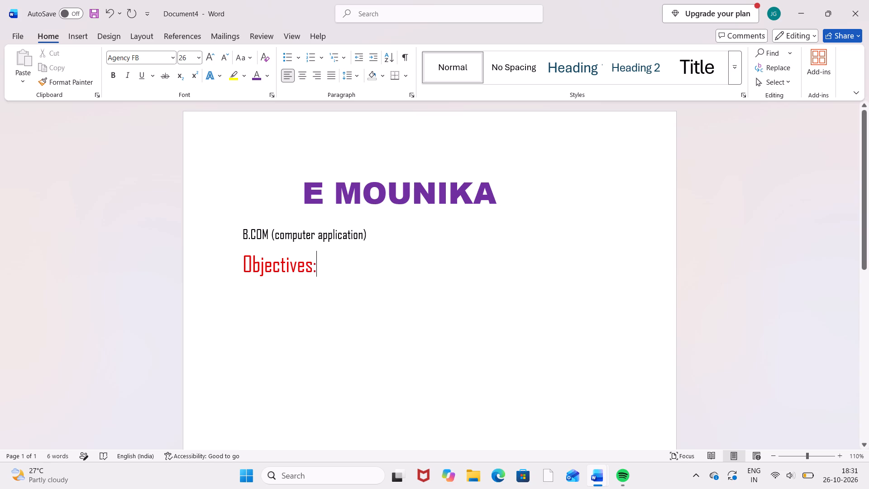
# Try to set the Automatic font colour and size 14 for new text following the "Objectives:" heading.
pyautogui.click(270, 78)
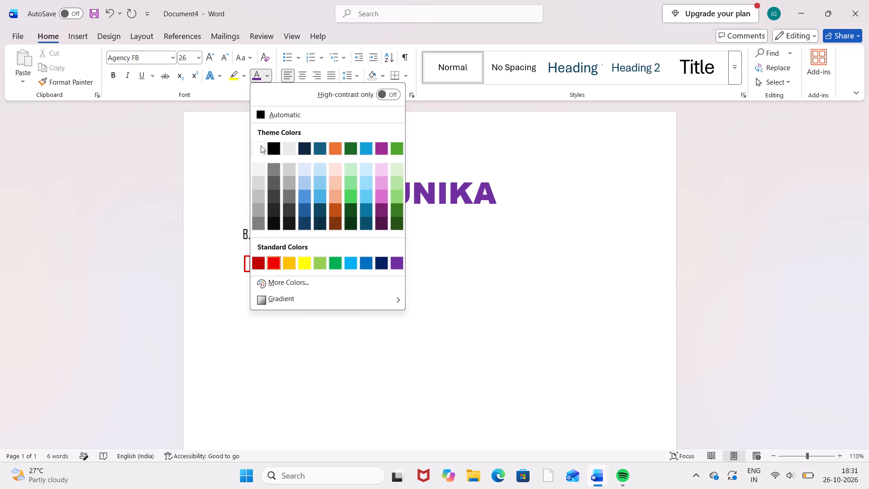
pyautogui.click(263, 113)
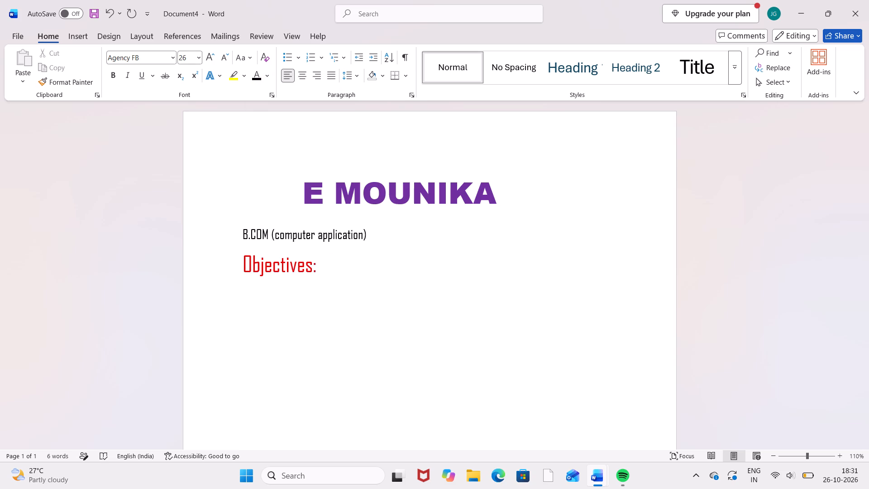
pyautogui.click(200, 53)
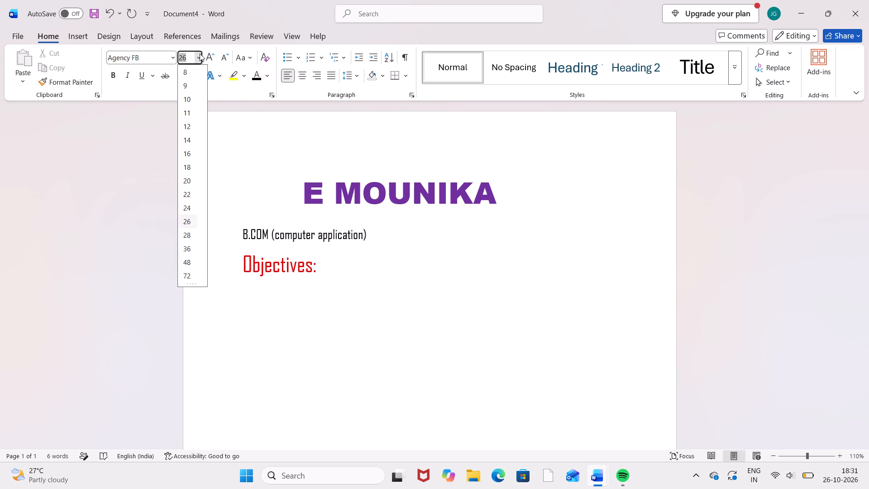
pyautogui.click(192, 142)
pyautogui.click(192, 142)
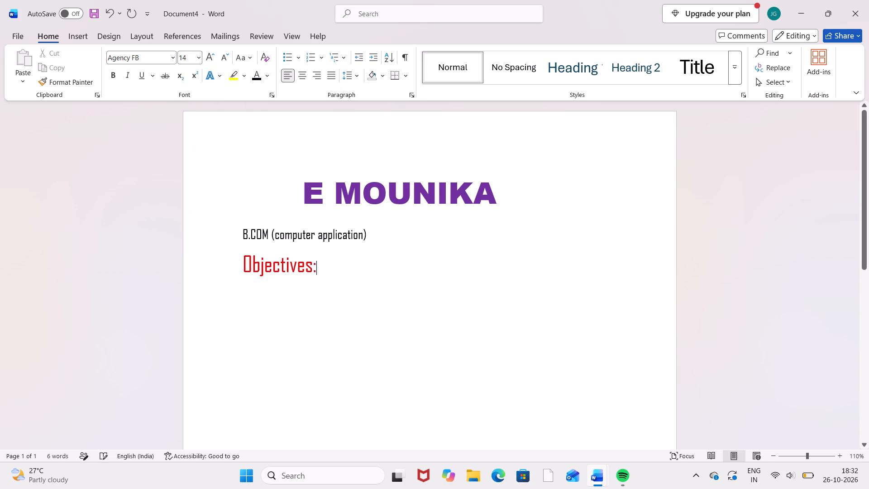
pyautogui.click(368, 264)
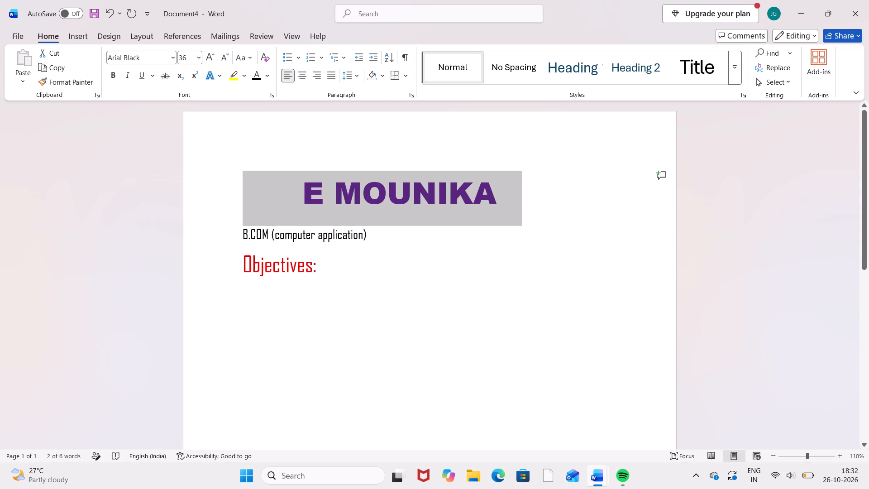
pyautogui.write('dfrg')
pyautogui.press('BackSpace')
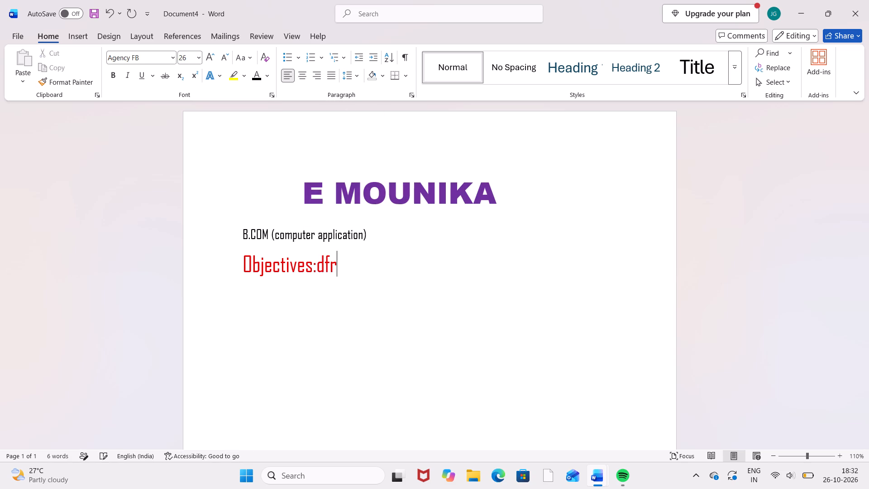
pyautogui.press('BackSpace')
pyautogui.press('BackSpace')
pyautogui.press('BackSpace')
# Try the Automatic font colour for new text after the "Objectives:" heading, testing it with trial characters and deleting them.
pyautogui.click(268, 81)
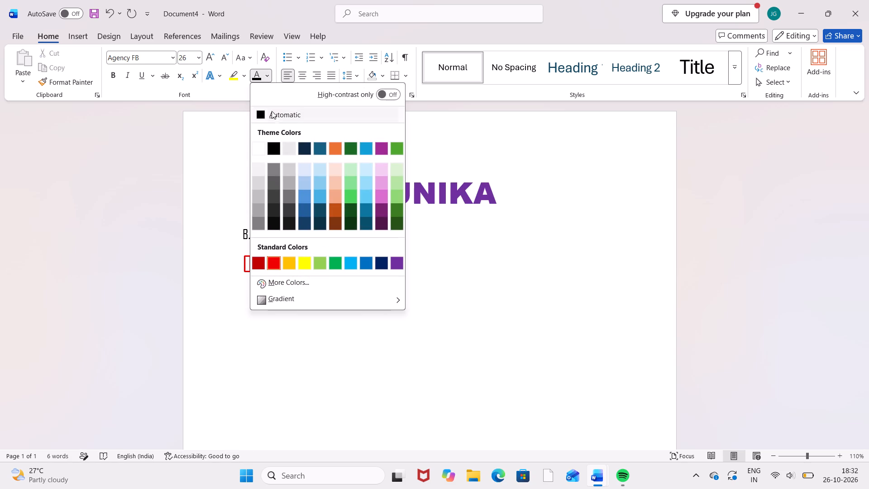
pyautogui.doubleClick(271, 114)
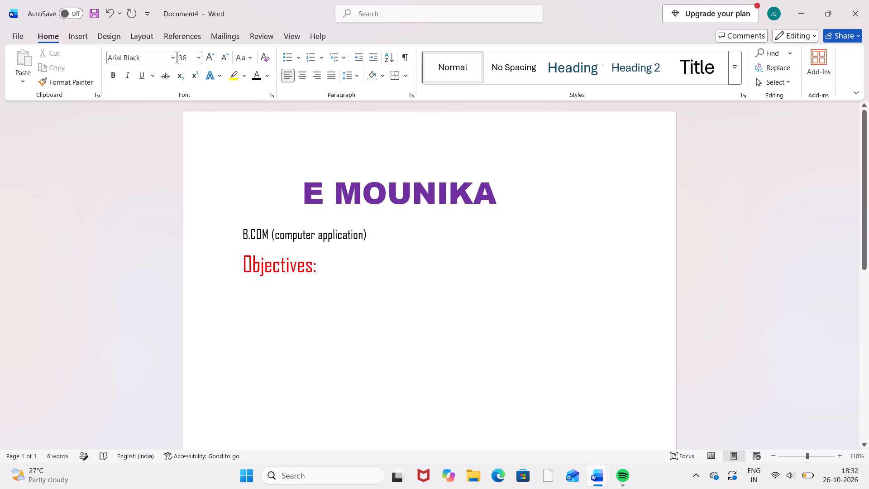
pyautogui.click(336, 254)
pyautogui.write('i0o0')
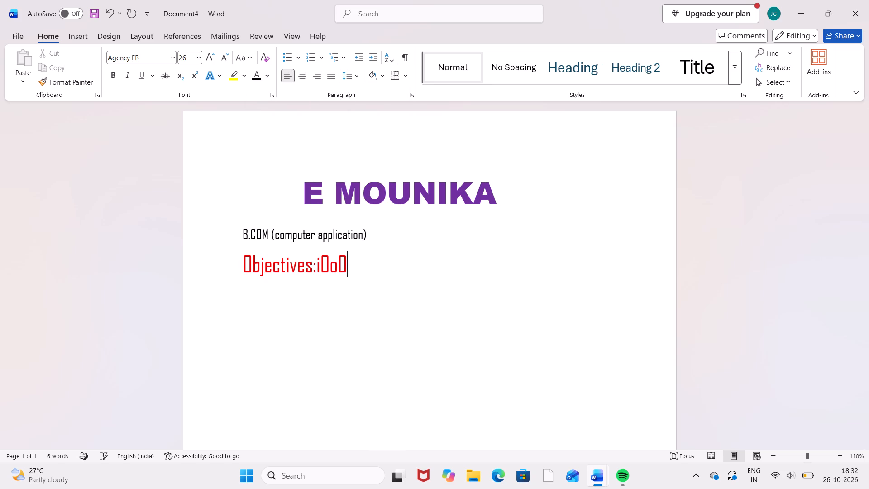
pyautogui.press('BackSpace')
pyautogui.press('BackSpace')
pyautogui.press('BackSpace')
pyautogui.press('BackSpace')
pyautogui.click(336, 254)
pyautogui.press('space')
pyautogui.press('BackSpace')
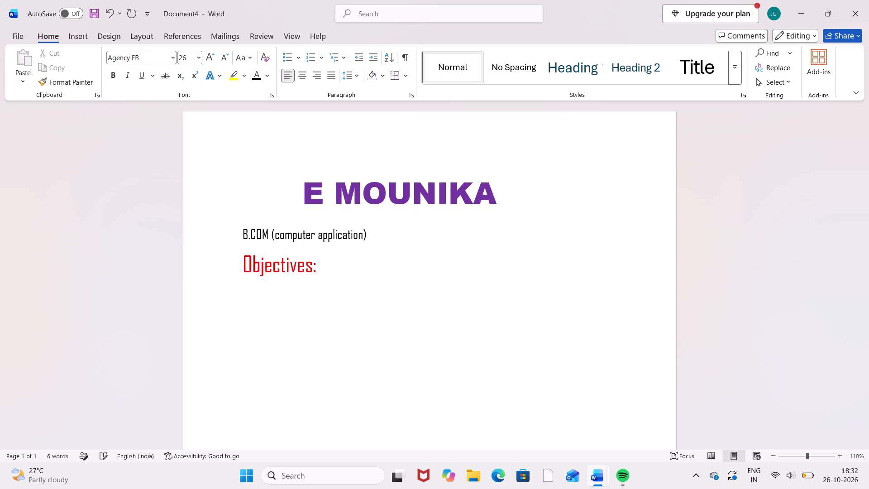
# Apply a dotted underline to the whole "Objectives:" heading.
pyautogui.click(336, 254)
pyautogui.moveTo(334, 254); pyautogui.dragTo(264, 255)
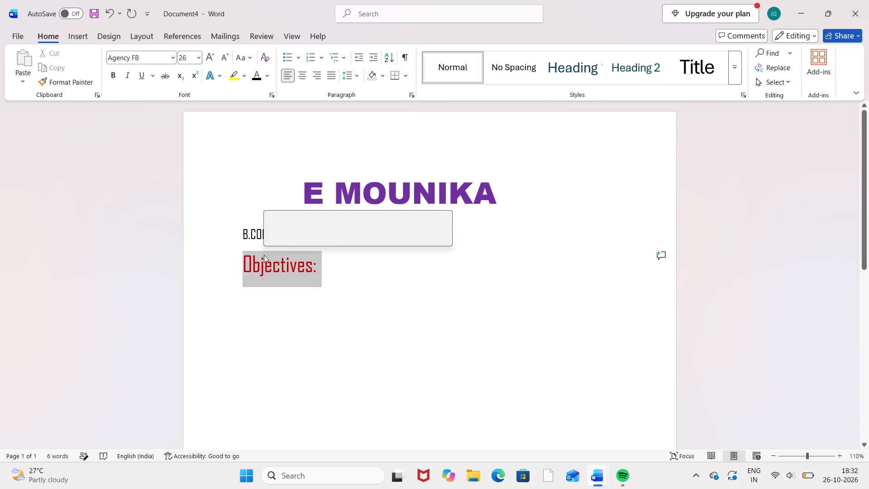
pyautogui.click(152, 76)
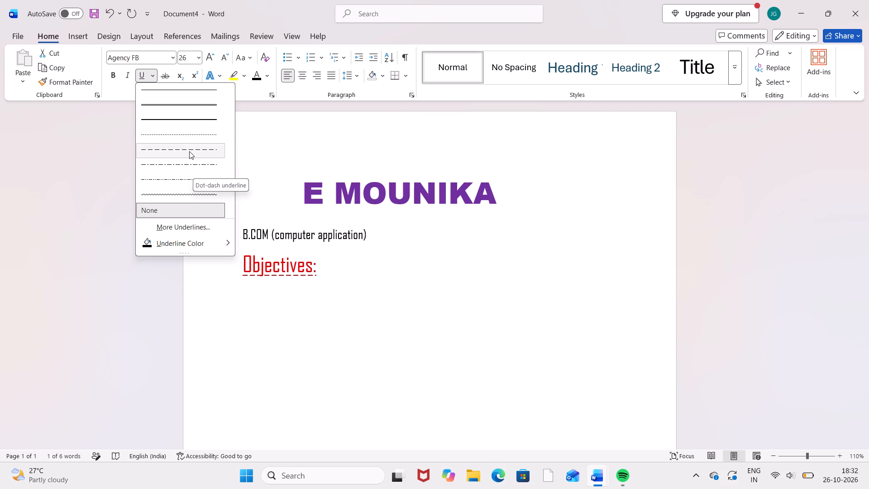
pyautogui.click(184, 138)
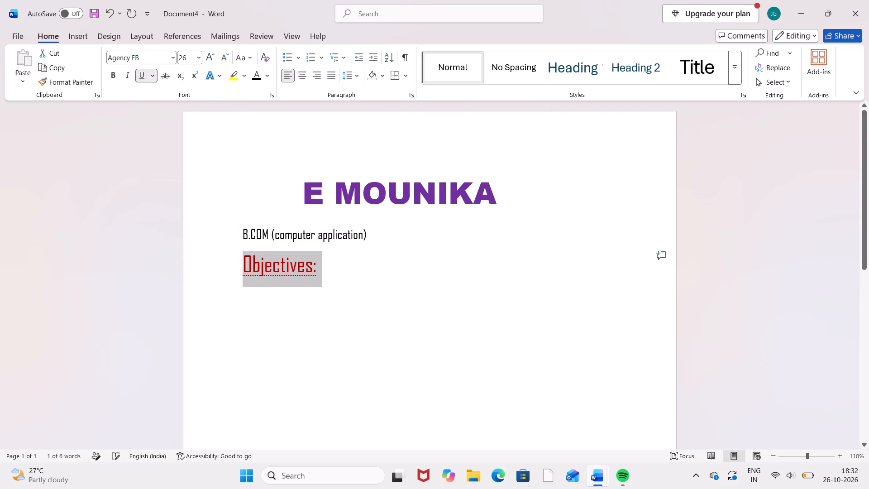
pyautogui.click(341, 239)
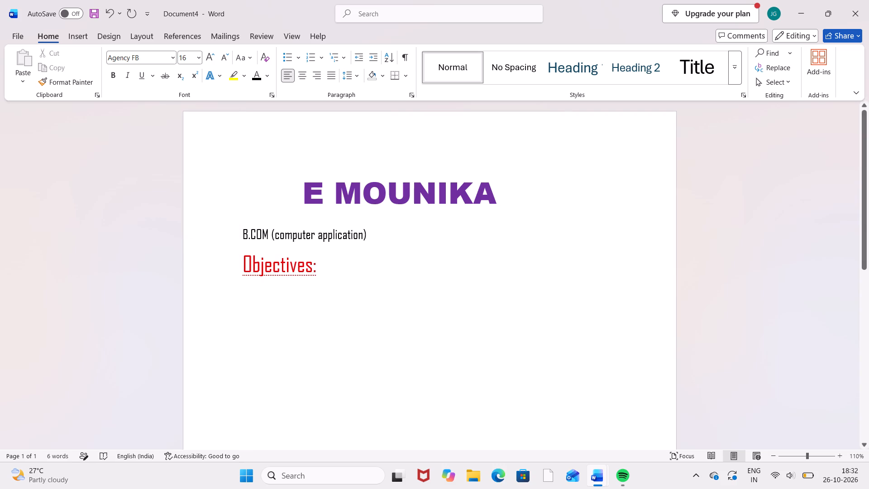
# Start a new paragraph directly below the "Objectives:" heading.
pyautogui.click(340, 272)
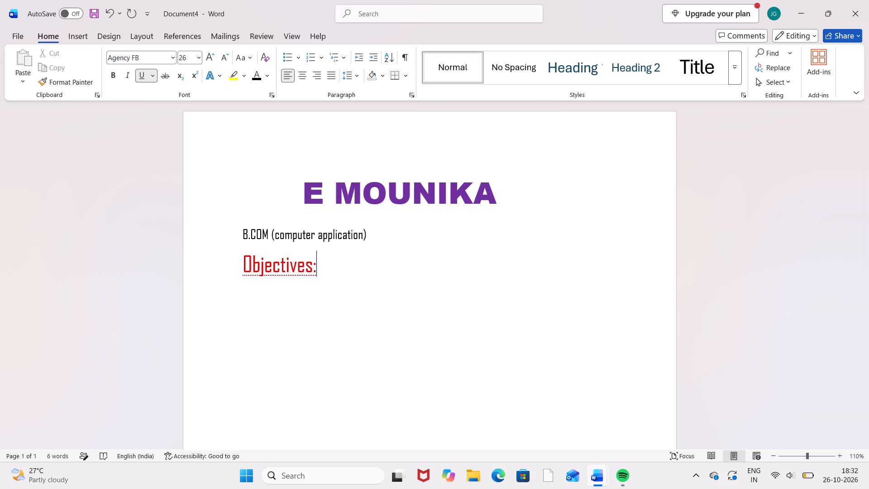
pyautogui.press('m')
pyautogui.press('BackSpace')
pyautogui.press('Return')
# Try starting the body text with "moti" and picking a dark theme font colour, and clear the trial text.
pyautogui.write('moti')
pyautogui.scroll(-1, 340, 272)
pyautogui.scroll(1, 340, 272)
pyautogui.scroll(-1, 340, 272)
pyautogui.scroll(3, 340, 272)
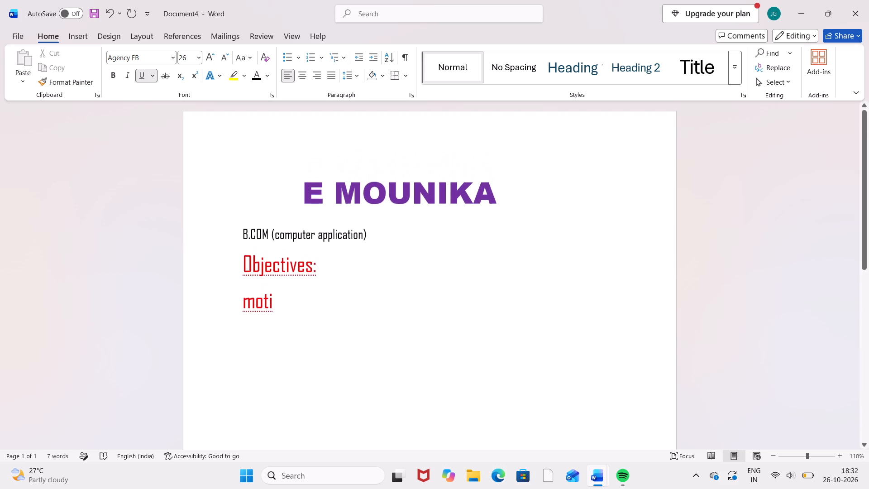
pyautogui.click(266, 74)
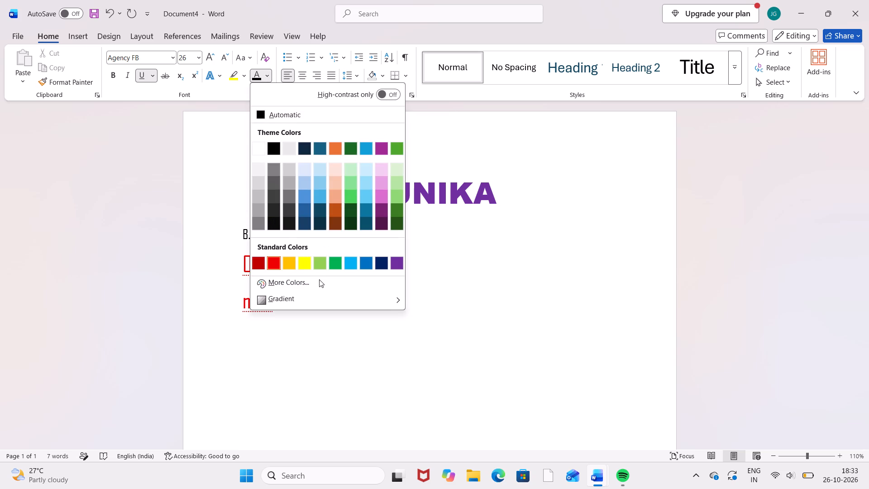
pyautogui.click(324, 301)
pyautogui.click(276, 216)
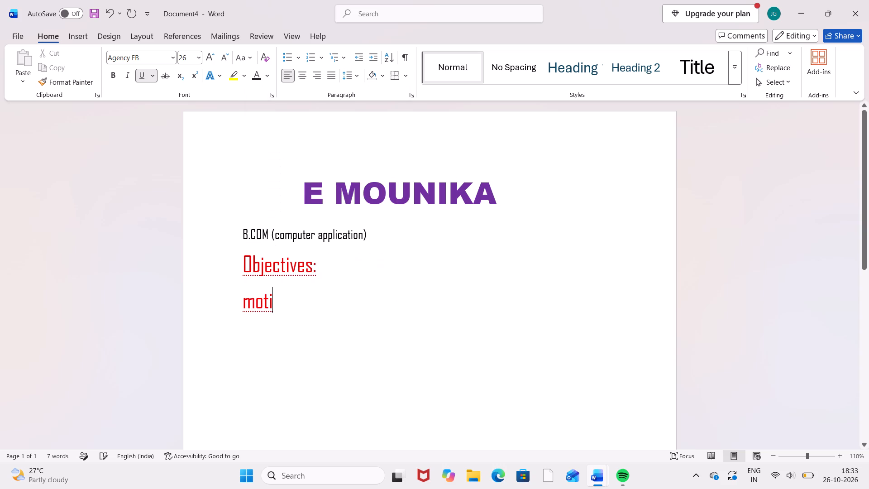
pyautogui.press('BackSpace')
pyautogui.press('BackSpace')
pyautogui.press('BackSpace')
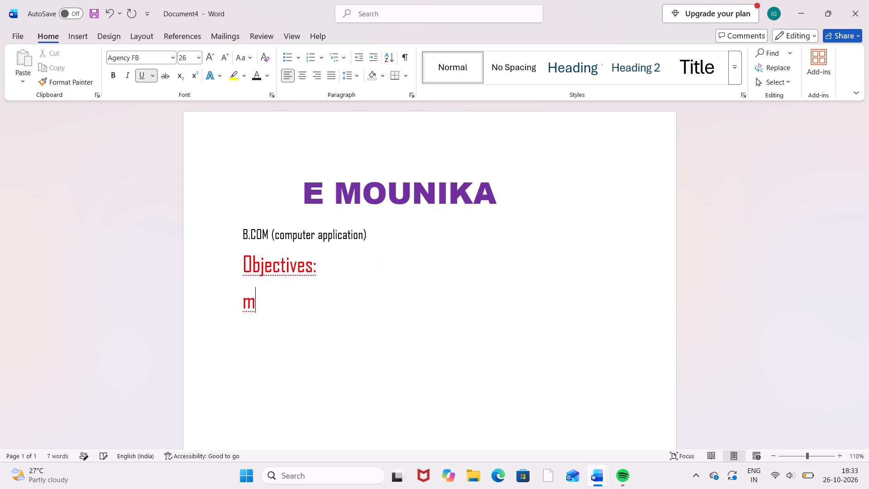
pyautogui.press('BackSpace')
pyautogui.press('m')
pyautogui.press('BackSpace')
# Set the font of the empty line below the "Objectives:" heading to Aptos, size 14.
pyautogui.click(173, 52)
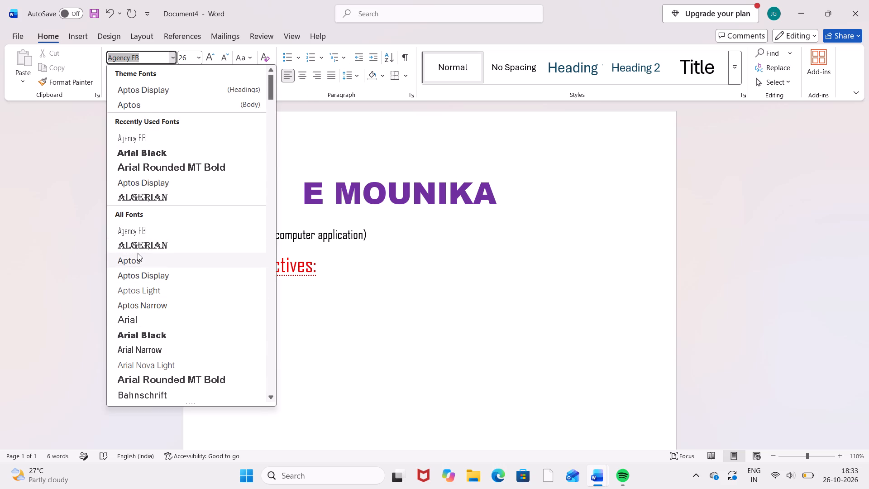
pyautogui.click(138, 253)
pyautogui.write('rgg')
pyautogui.press('BackSpace')
pyautogui.press('BackSpace')
pyautogui.press('BackSpace')
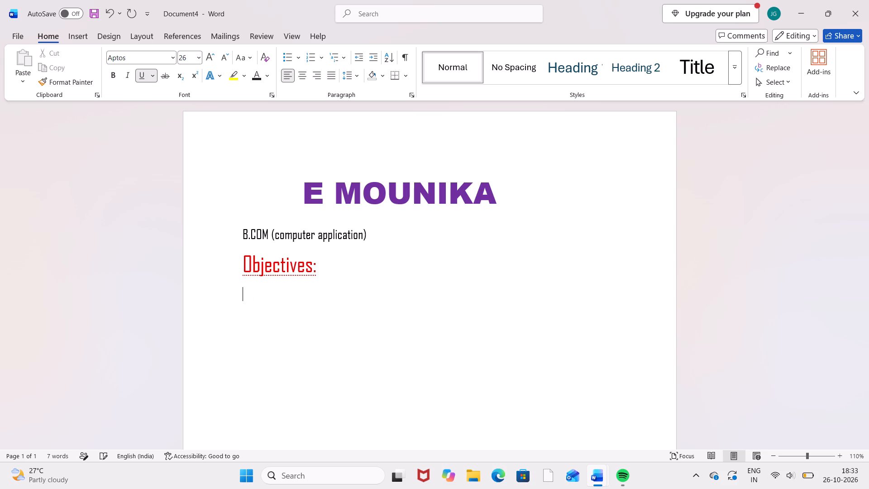
pyautogui.click(150, 75)
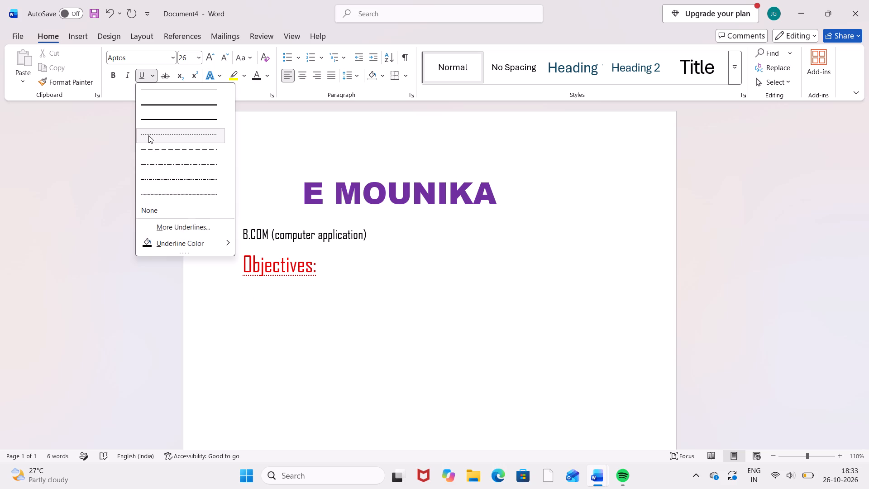
pyautogui.click(224, 241)
pyautogui.click(199, 55)
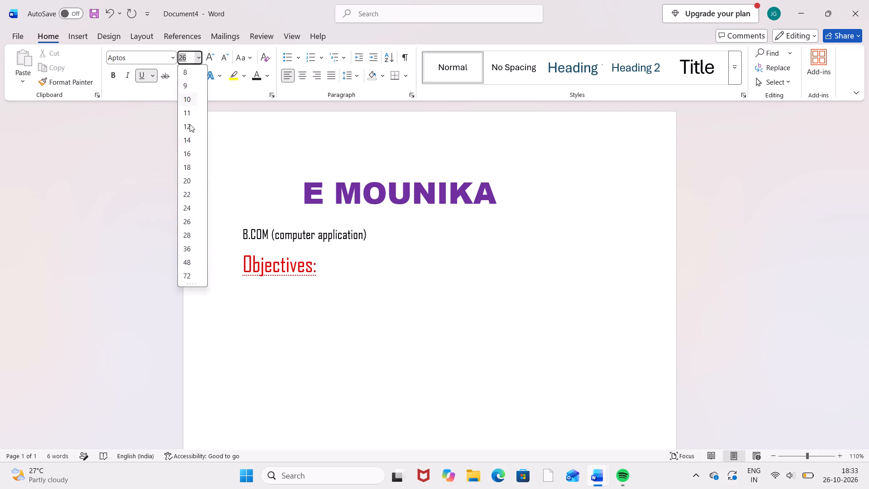
pyautogui.click(192, 145)
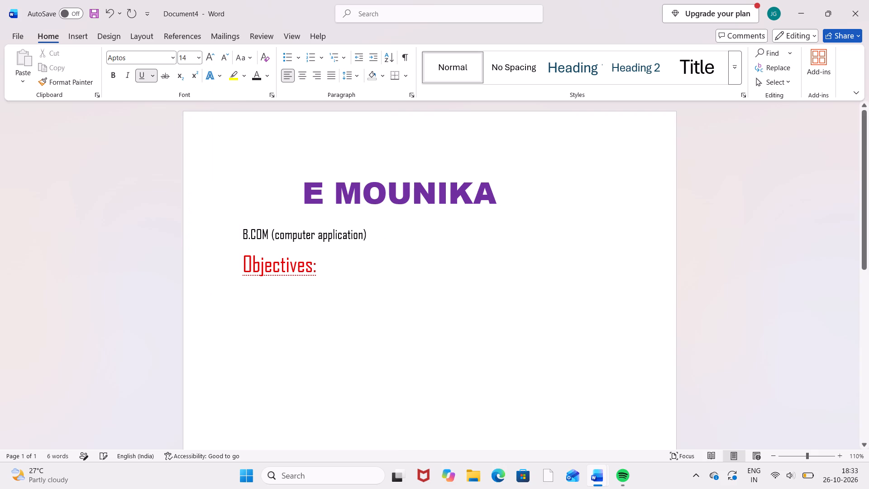
pyautogui.write('gn')
pyautogui.press('BackSpace')
pyautogui.press('BackSpace')
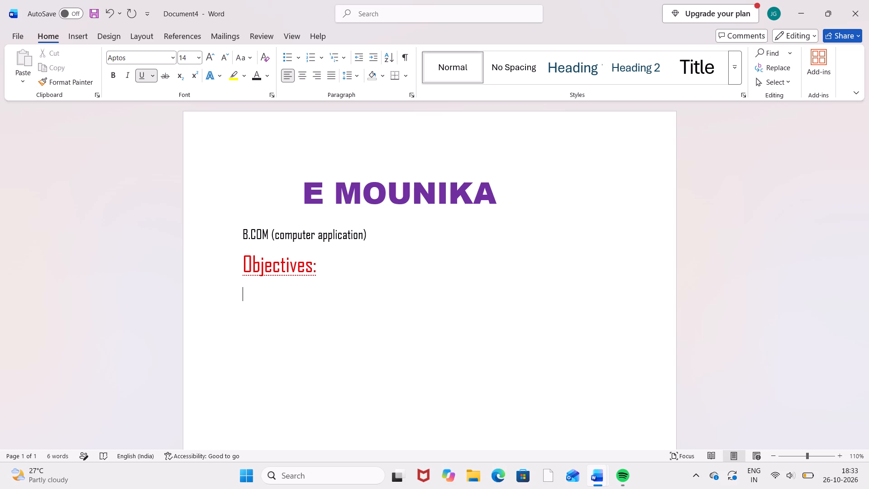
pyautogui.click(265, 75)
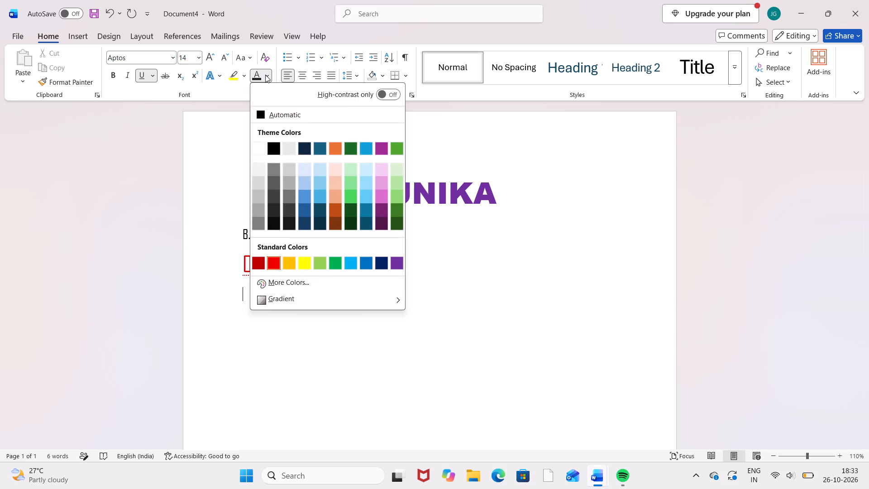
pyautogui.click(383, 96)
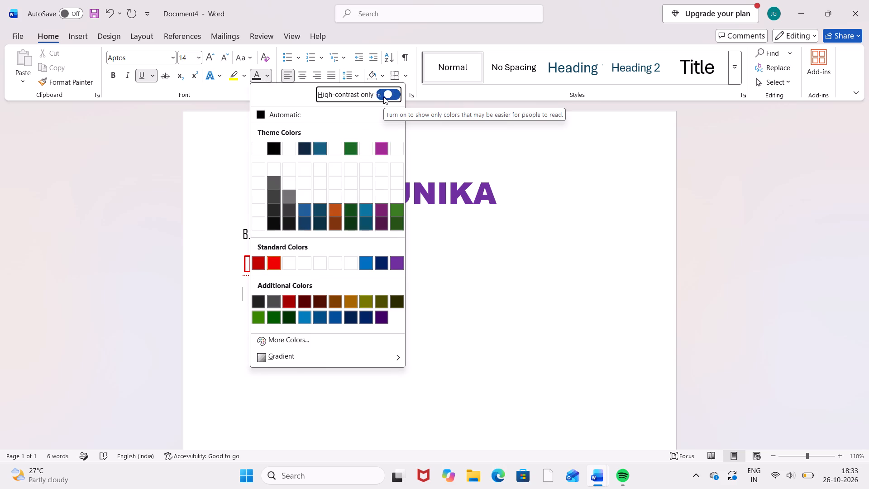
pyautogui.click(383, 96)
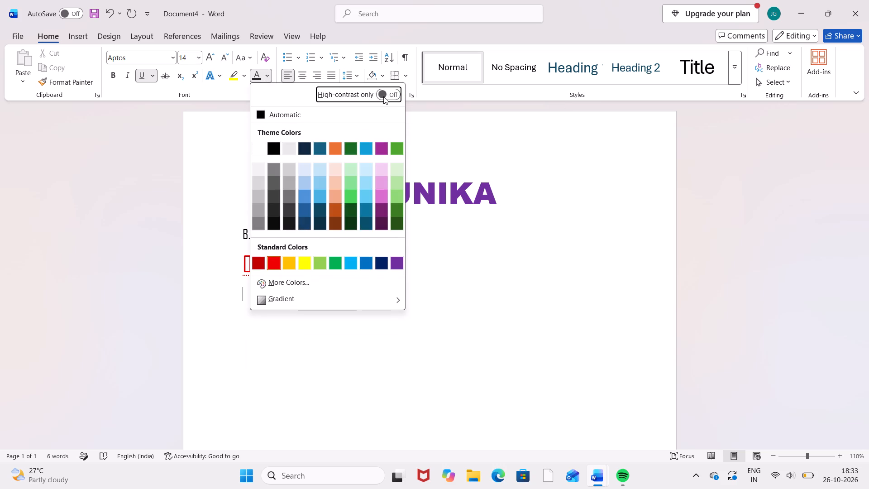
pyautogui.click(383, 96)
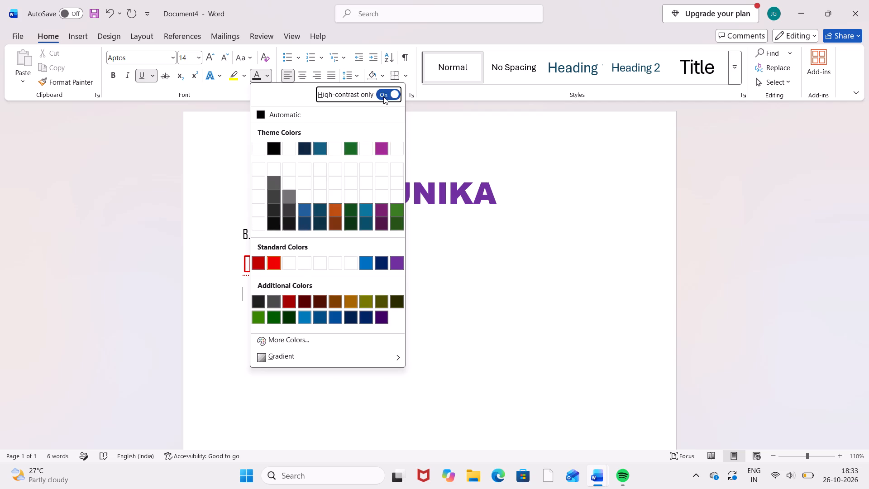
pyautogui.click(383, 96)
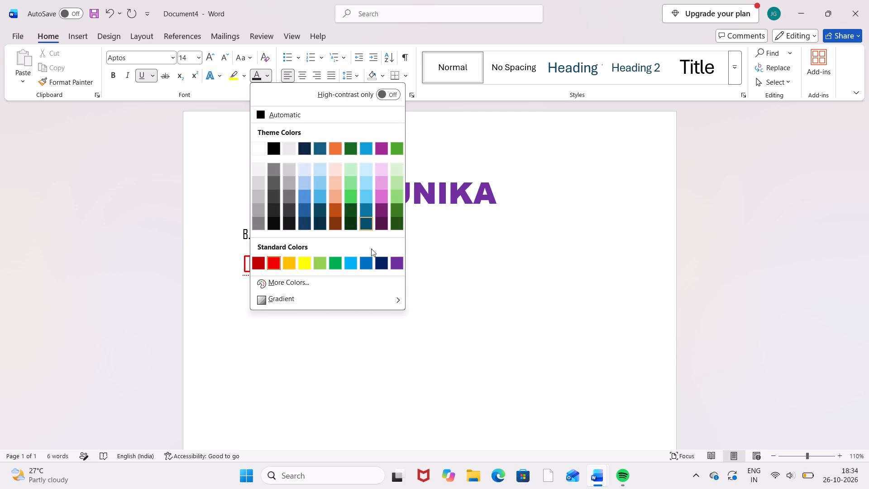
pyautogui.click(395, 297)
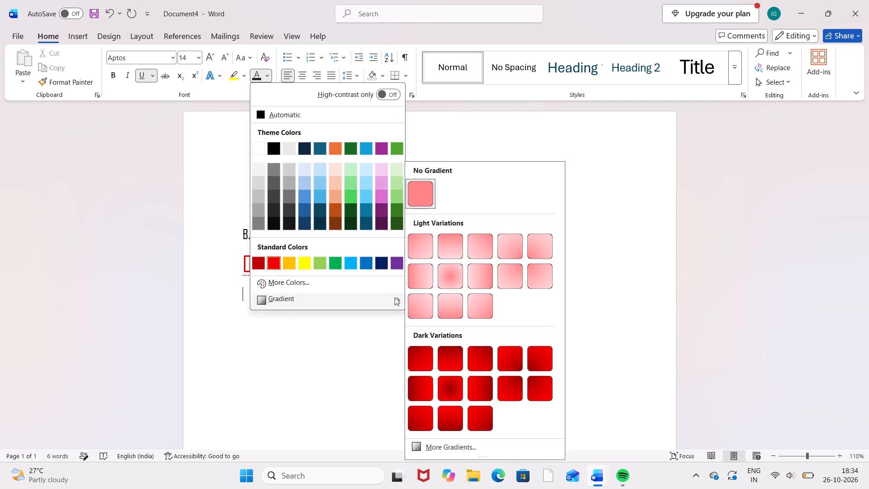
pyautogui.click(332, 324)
# Set the font colour of the line below "Objectives:" to dark grey using the trial text "mo", and clear the text.
pyautogui.press('m')
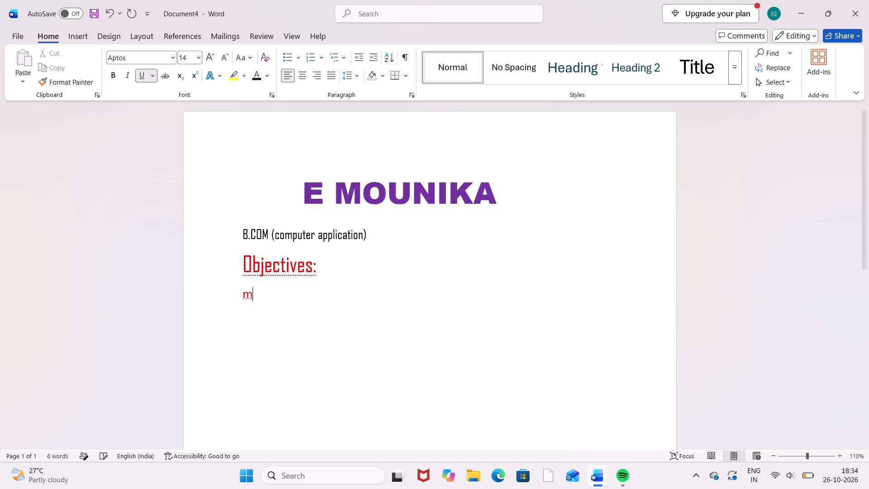
pyautogui.press('o')
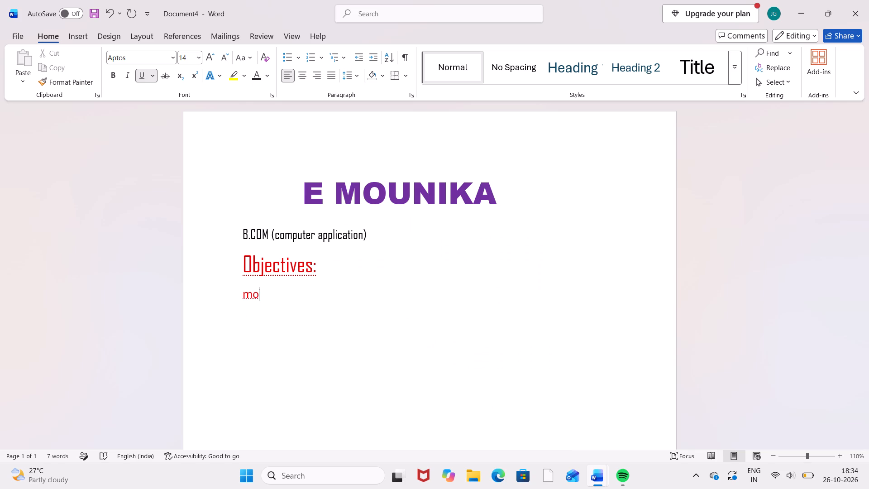
pyautogui.moveTo(293, 366); pyautogui.dragTo(290, 366)
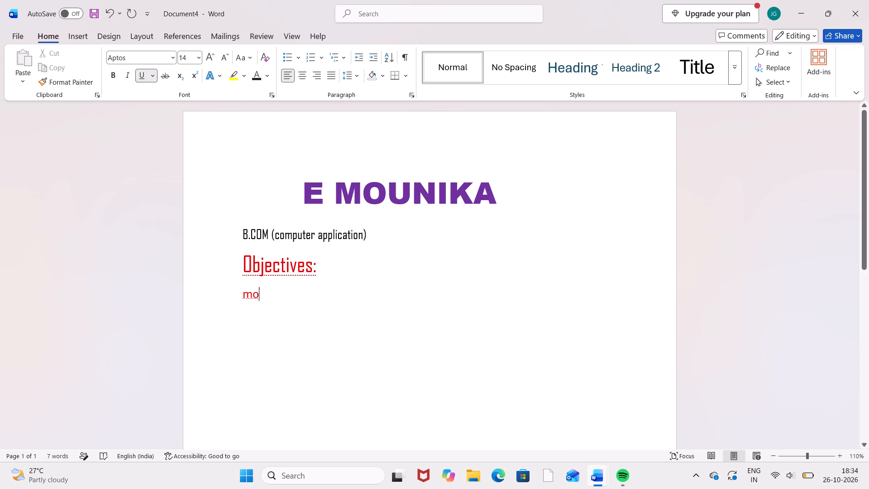
pyautogui.moveTo(290, 366); pyautogui.dragTo(203, 361)
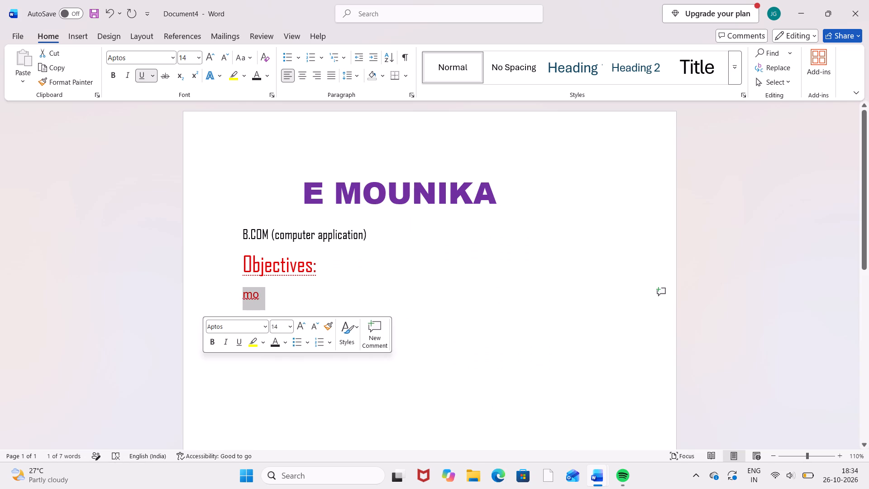
pyautogui.click(284, 346)
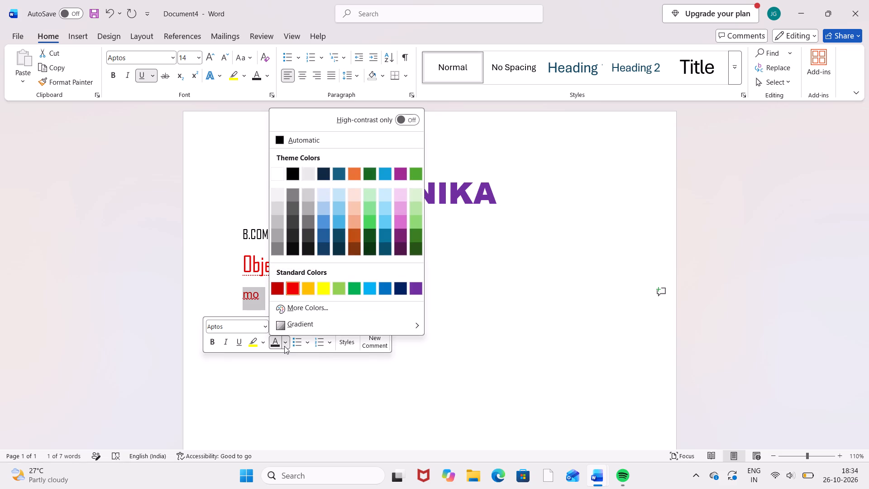
pyautogui.click(284, 346)
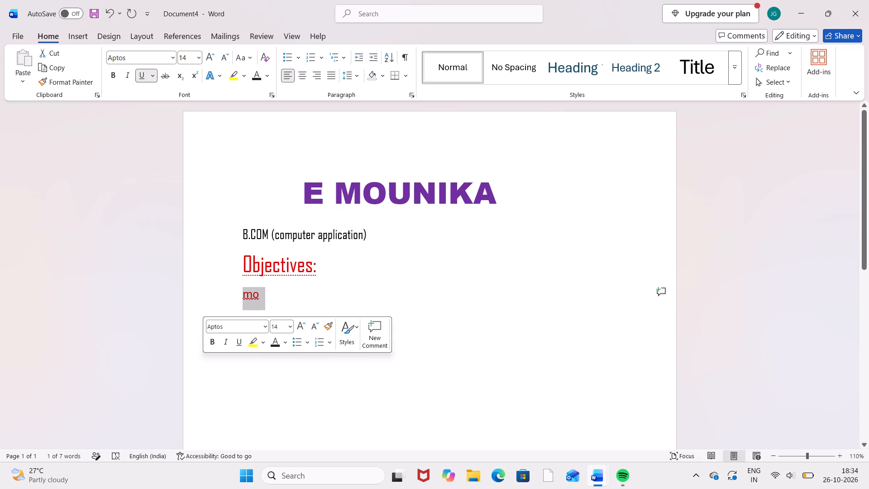
pyautogui.click(286, 346)
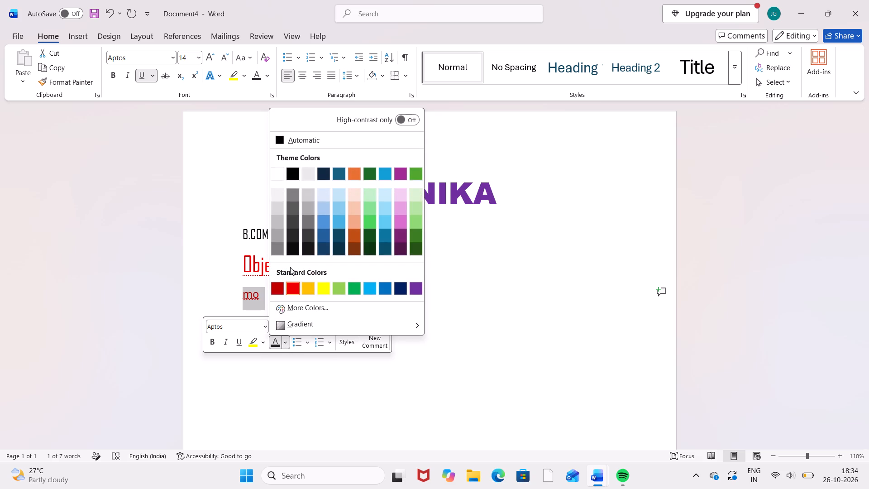
pyautogui.click(286, 225)
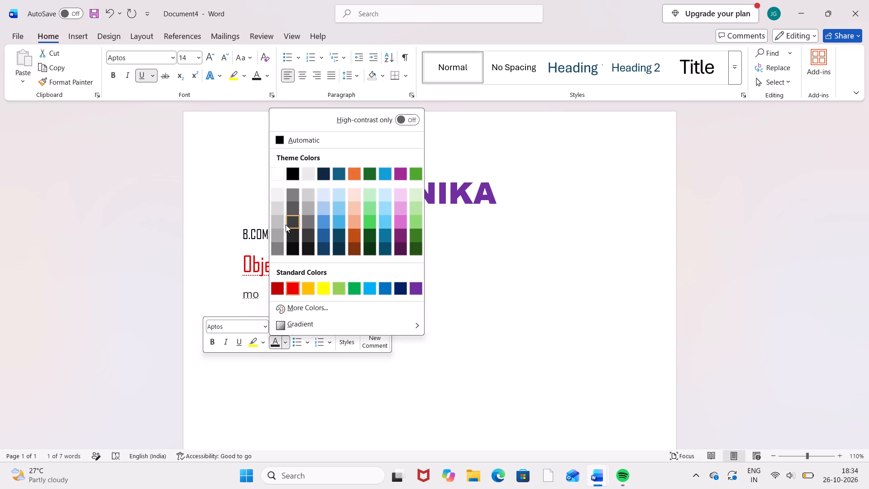
pyautogui.press('BackSpace')
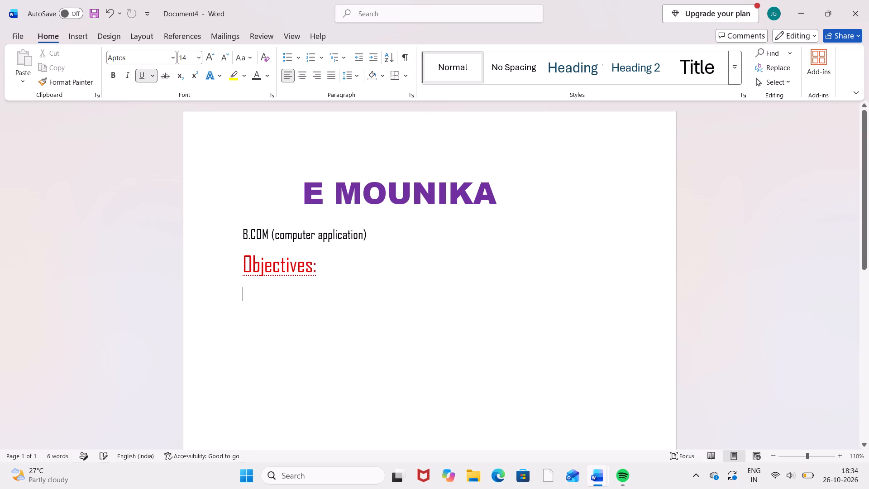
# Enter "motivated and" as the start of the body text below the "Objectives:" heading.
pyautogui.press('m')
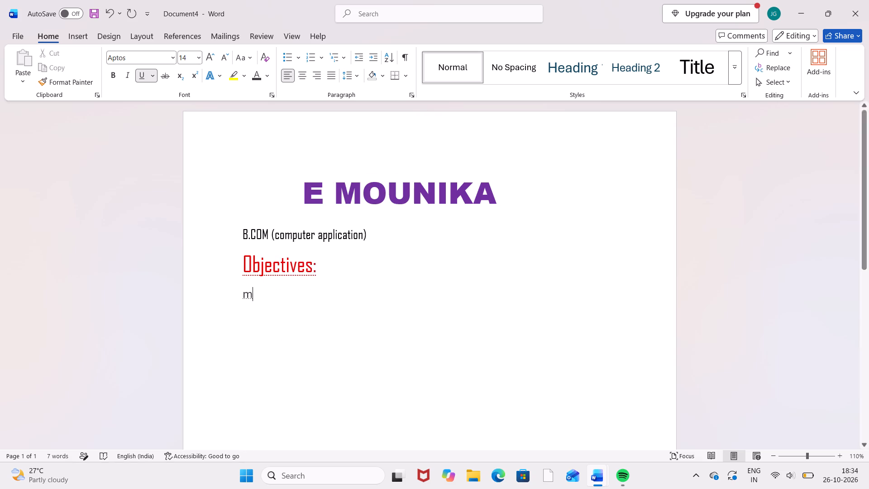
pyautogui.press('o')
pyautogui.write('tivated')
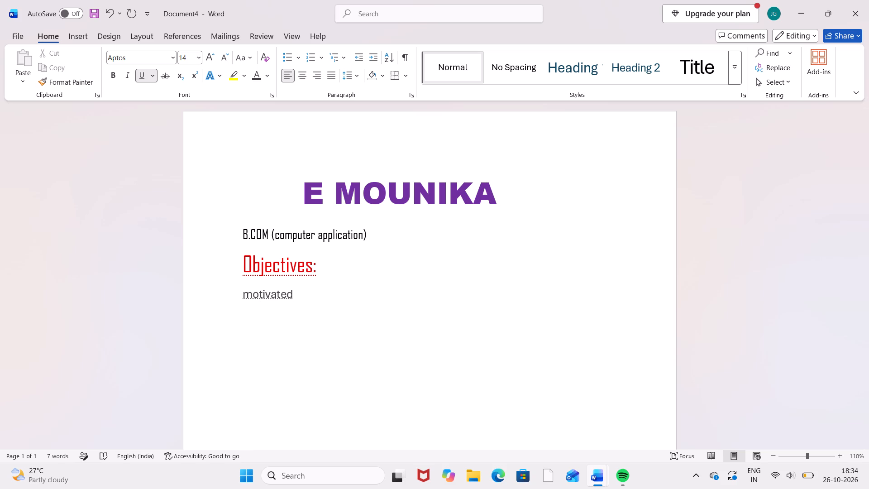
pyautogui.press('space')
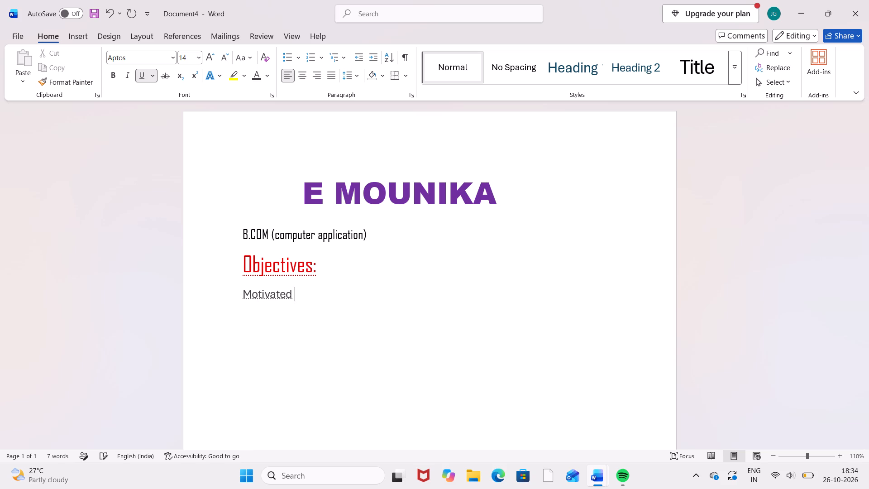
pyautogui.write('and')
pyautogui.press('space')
# Change the dotted underline of "Motivated and" to a solid single underline and replace the words with a space.
pyautogui.hotkey('ctrl', 'shift', 'Left')
pyautogui.hotkey('ctrl', 'shift', 'Left')
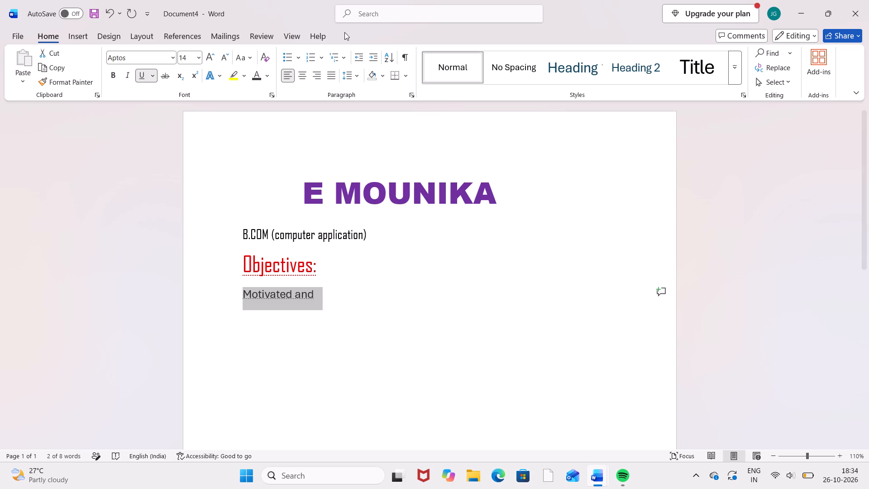
pyautogui.hotkey('ctrl', 'shift', 'u')
pyautogui.press('space')
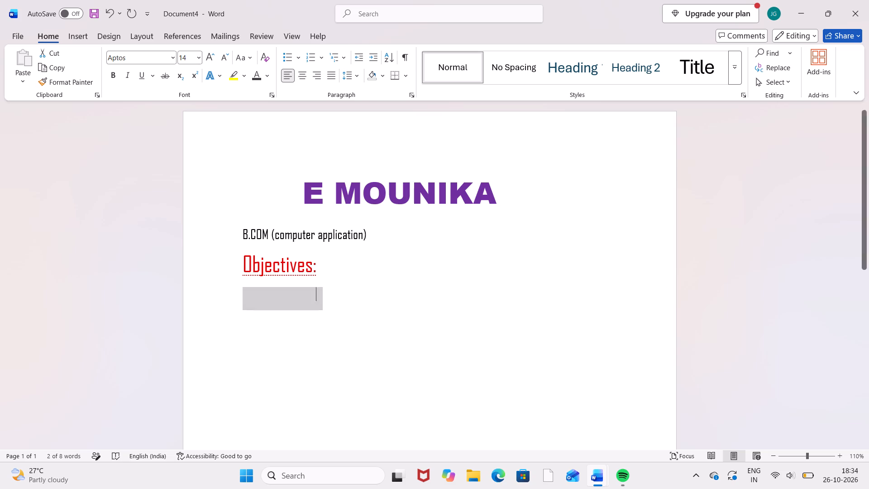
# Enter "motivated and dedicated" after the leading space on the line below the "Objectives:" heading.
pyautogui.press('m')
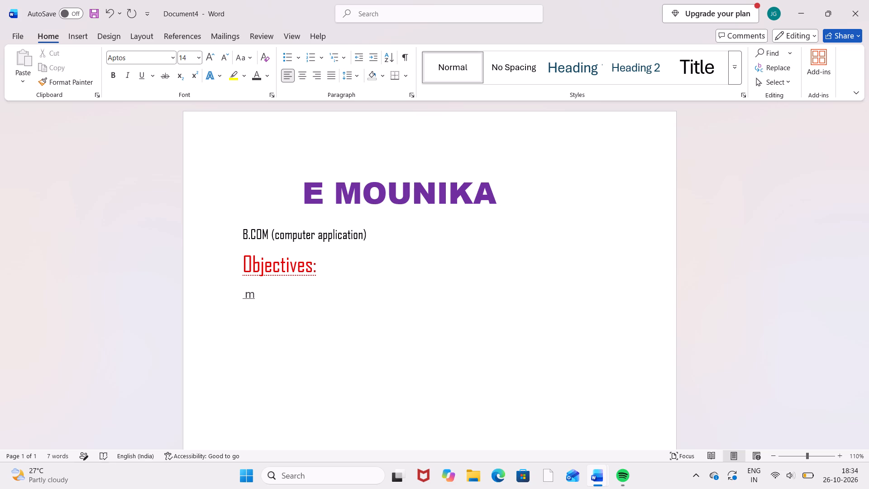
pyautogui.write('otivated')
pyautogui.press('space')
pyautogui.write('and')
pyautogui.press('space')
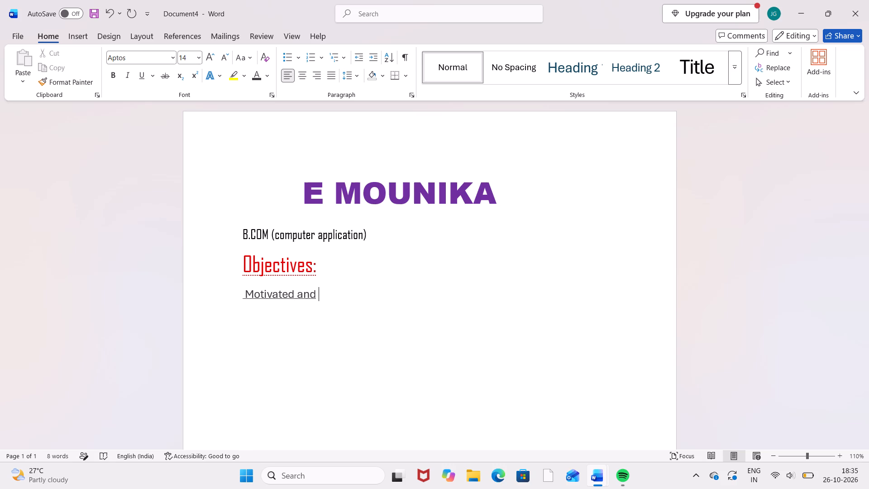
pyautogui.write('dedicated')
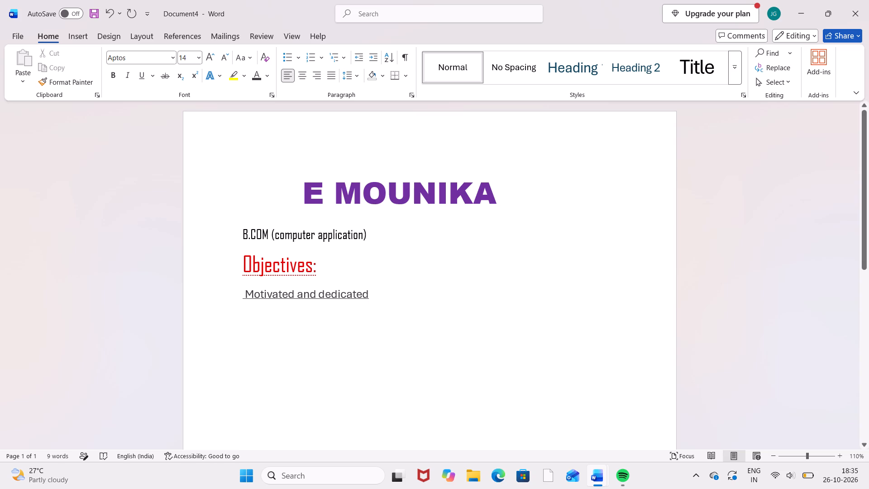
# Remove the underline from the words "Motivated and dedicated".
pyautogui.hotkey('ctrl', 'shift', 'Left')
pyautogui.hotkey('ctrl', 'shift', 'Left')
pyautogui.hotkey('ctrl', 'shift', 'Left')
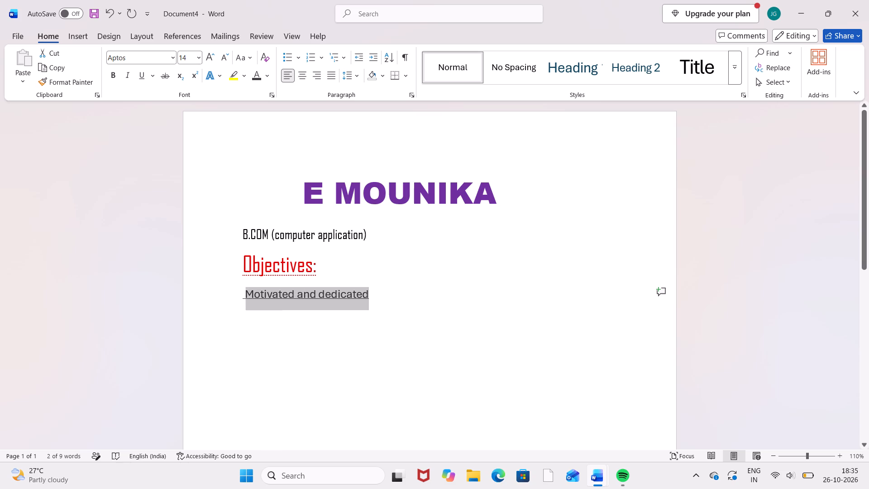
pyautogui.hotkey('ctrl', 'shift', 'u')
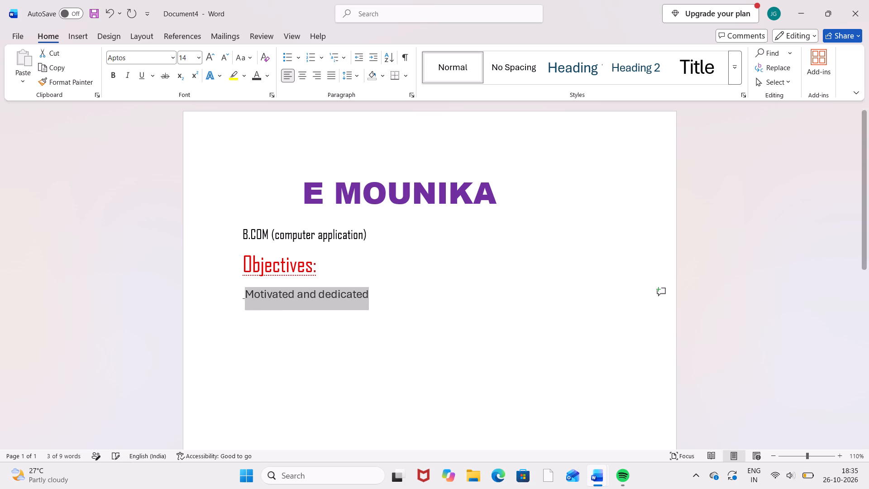
# Replace the selected "Motivated and dedicated" text with a page break.
pyautogui.hotkey('ctrl', 'shift', 'Return')
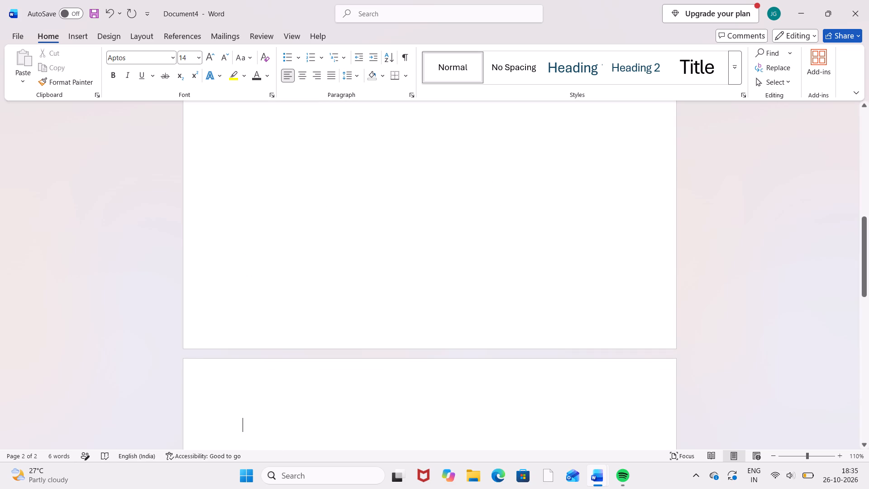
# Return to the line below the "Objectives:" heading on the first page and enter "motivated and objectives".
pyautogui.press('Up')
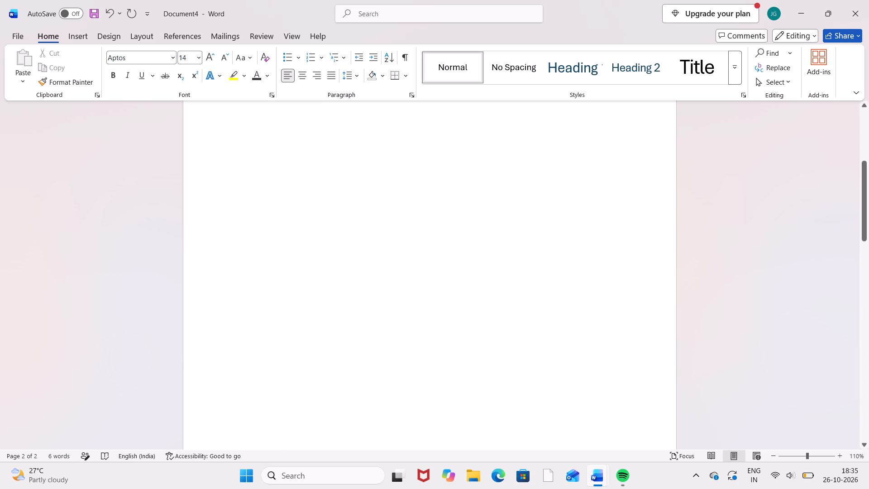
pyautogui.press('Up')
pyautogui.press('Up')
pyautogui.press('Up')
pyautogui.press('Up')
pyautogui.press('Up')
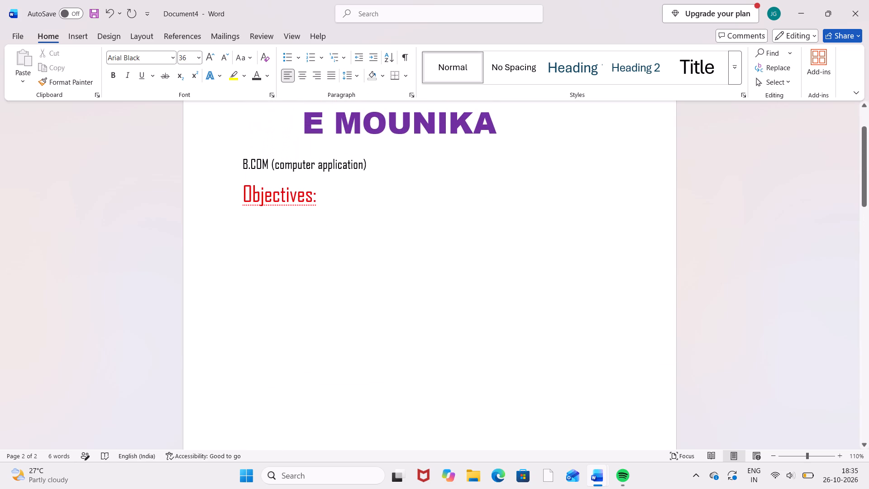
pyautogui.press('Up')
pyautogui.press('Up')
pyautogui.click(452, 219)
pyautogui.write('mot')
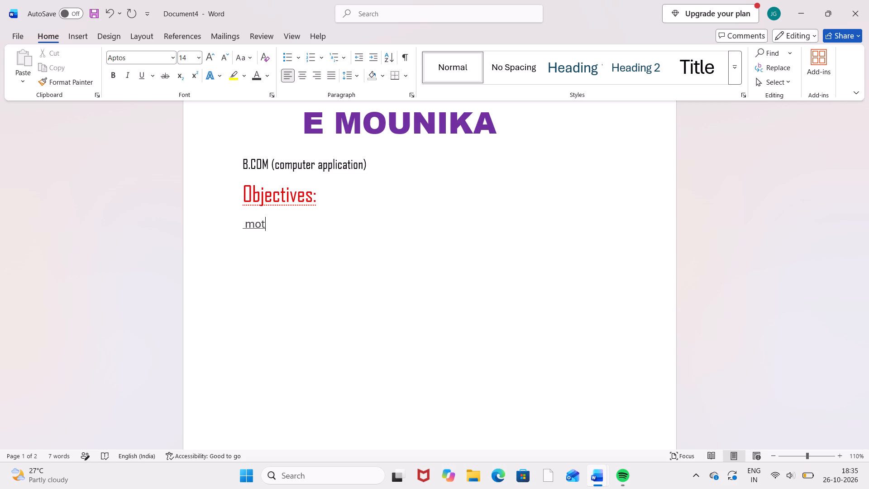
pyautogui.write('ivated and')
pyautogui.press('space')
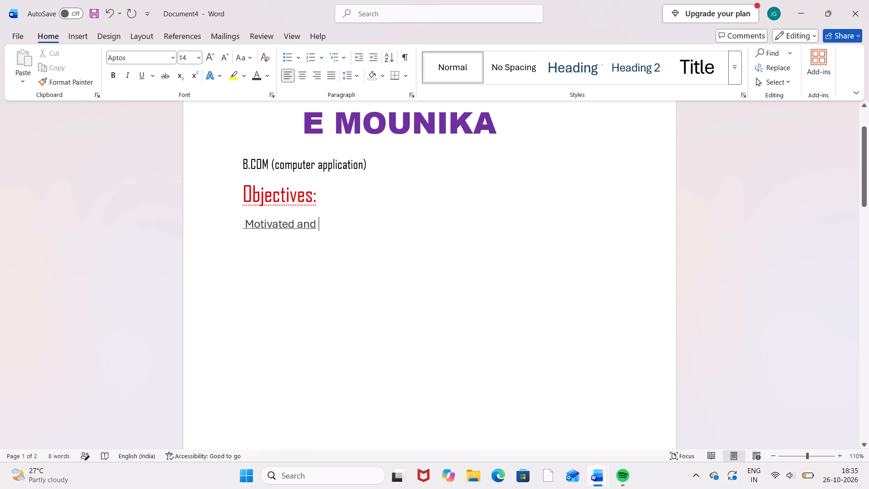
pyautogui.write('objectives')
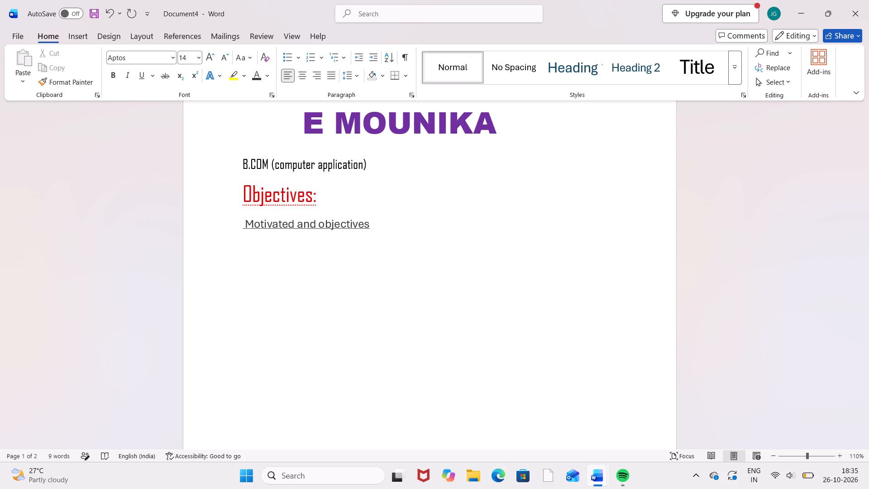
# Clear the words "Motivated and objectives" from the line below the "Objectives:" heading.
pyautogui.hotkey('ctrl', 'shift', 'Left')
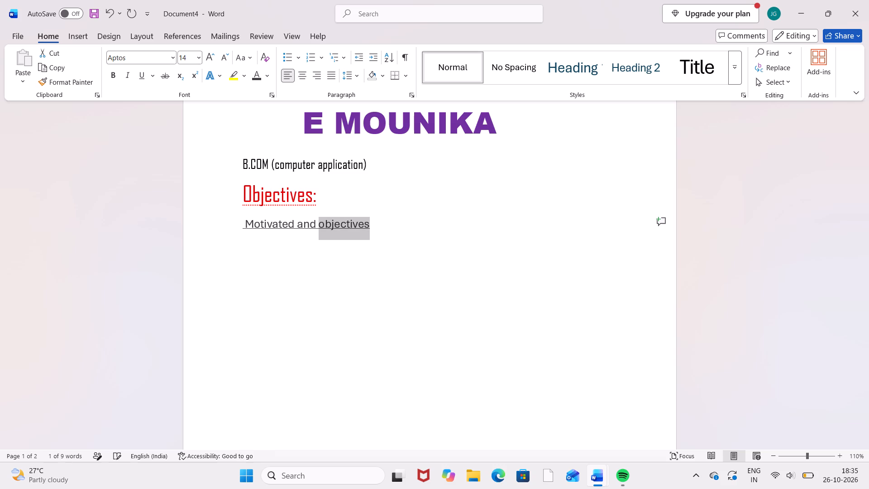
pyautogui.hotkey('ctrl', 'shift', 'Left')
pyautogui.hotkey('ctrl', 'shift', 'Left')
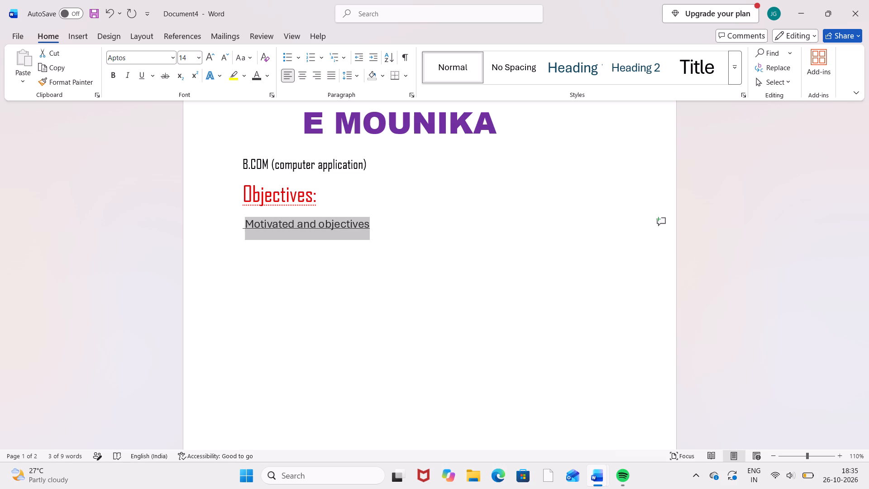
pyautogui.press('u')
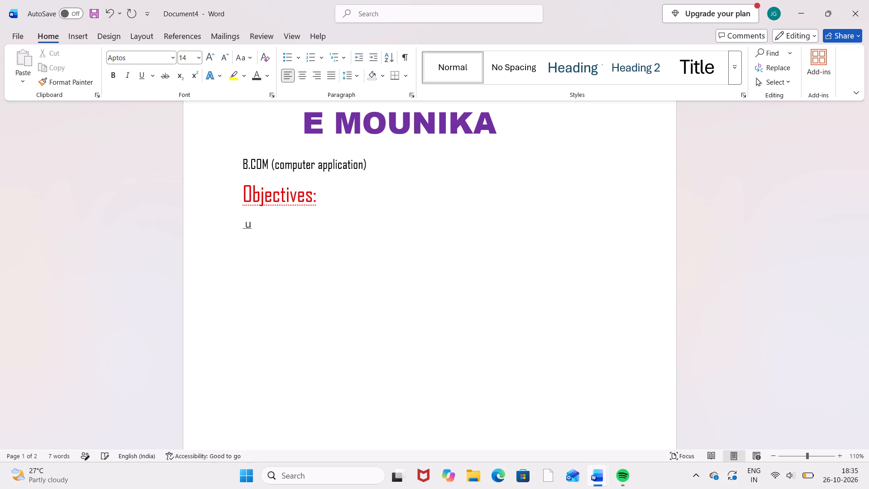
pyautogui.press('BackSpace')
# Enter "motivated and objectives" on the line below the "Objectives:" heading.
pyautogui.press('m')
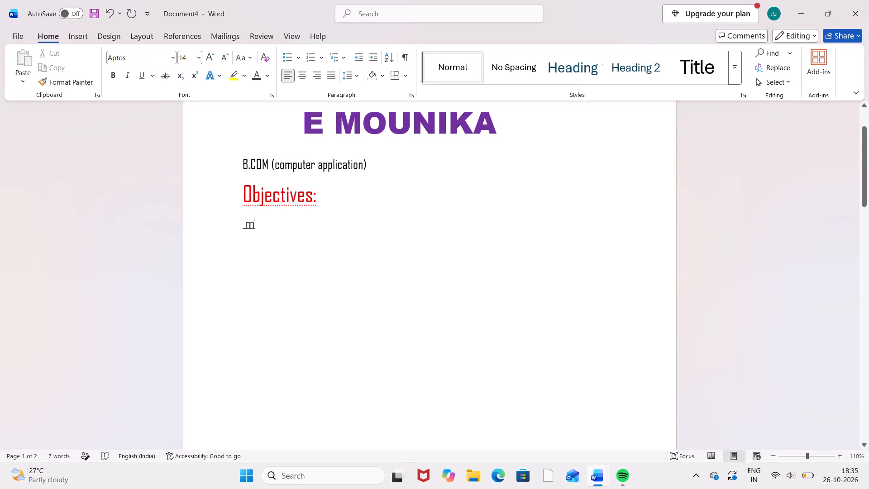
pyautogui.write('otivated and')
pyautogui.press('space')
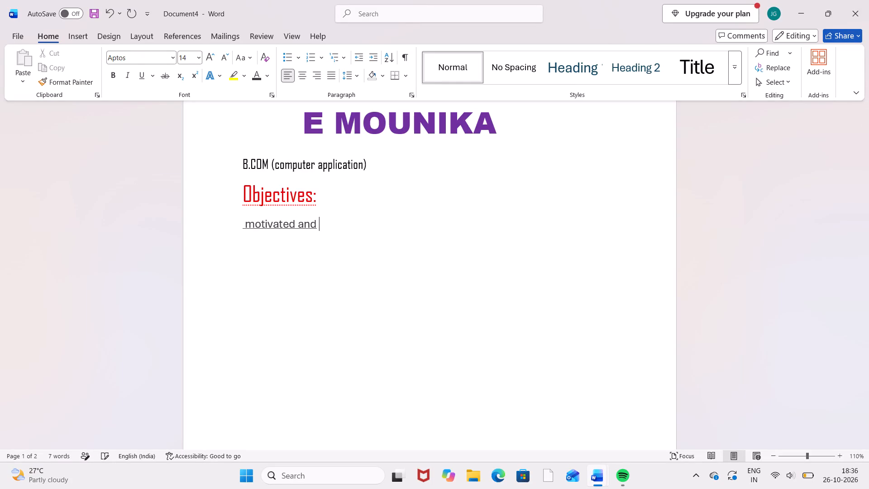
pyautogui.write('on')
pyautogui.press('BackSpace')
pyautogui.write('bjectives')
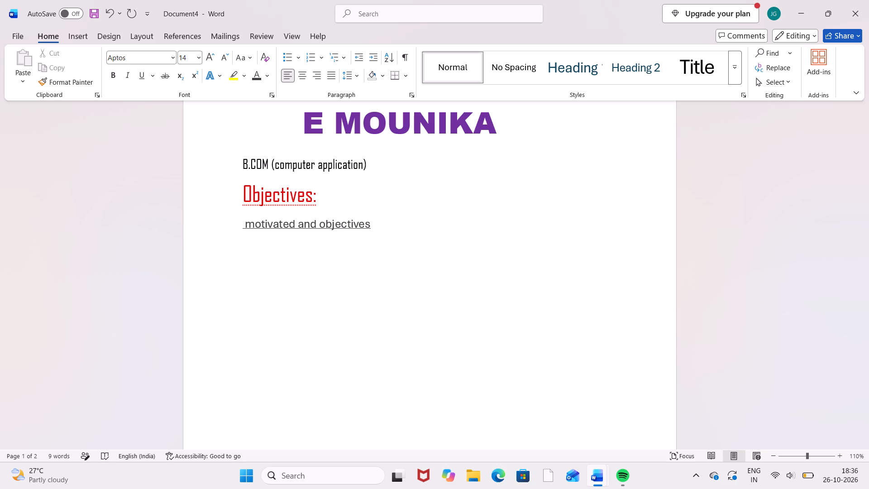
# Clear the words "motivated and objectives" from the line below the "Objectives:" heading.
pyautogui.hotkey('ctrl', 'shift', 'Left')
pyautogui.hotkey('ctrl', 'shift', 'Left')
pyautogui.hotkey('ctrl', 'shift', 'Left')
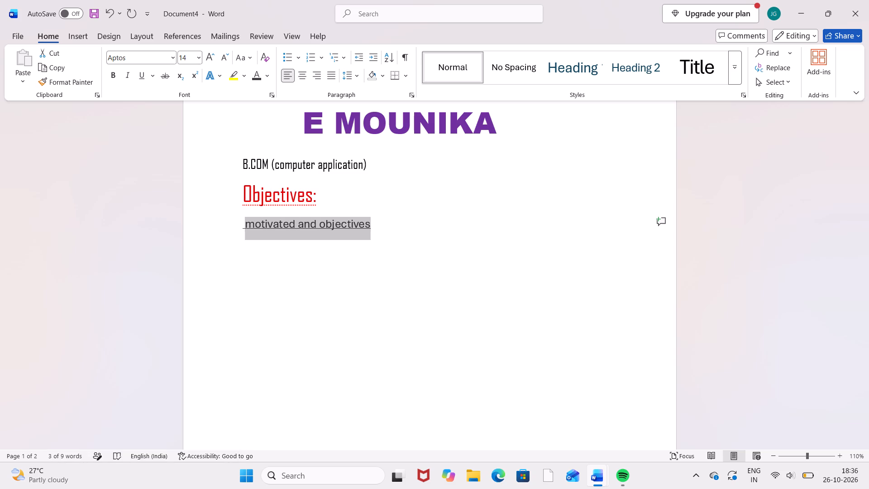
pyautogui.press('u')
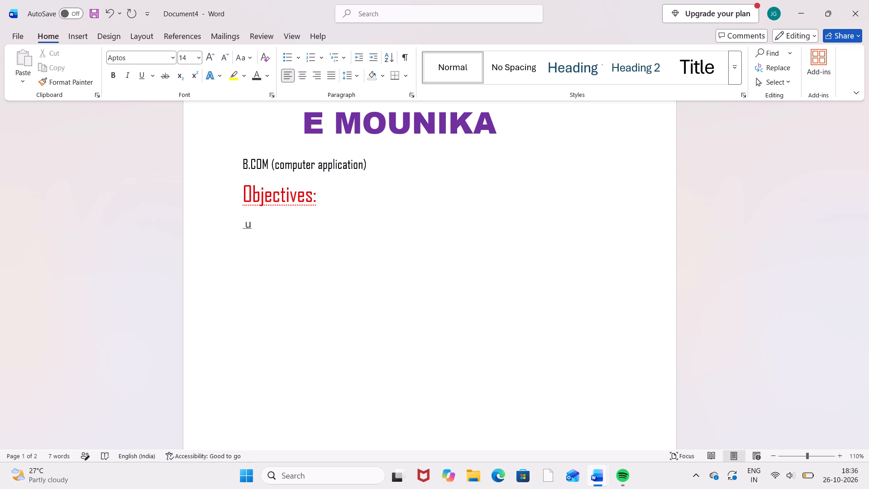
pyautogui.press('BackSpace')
# Enter "motivated and objectives" again on the line below the "Objectives:" heading.
pyautogui.write('motivated')
pyautogui.press('space')
pyautogui.write('and')
pyautogui.press('space')
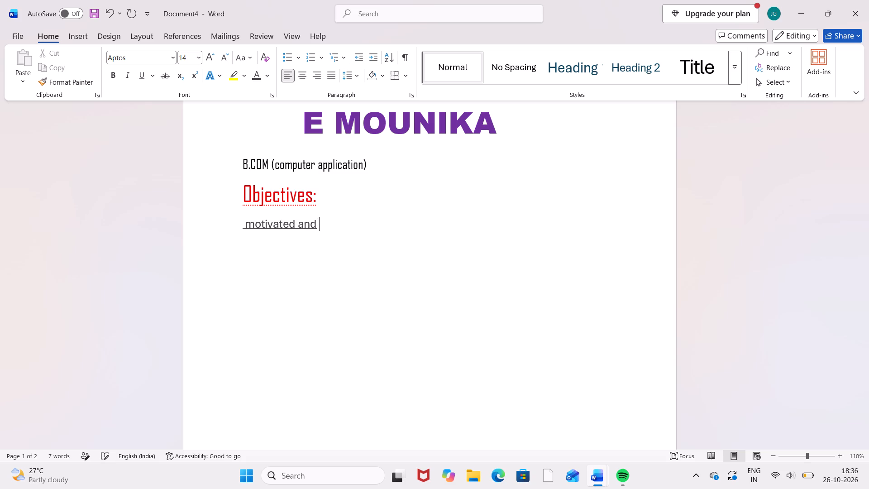
pyautogui.press('o')
pyautogui.write('bje')
pyautogui.press('c')
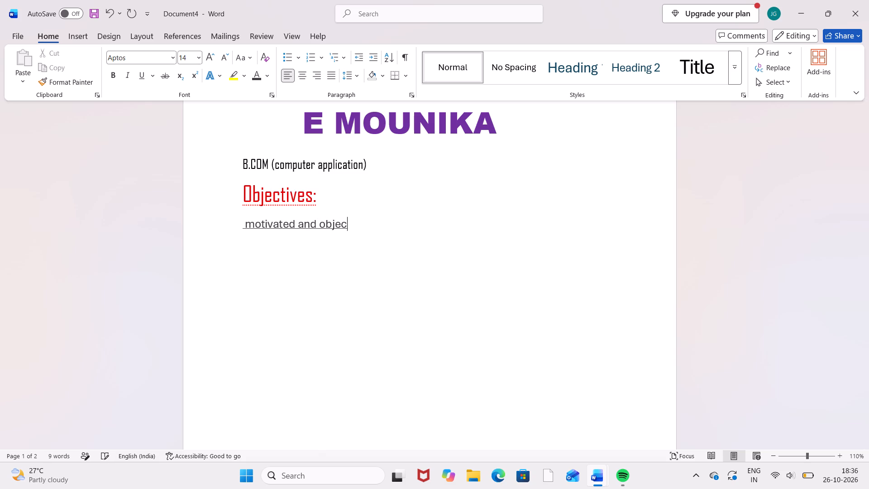
pyautogui.write('ti')
pyautogui.write('v')
pyautogui.press('space')
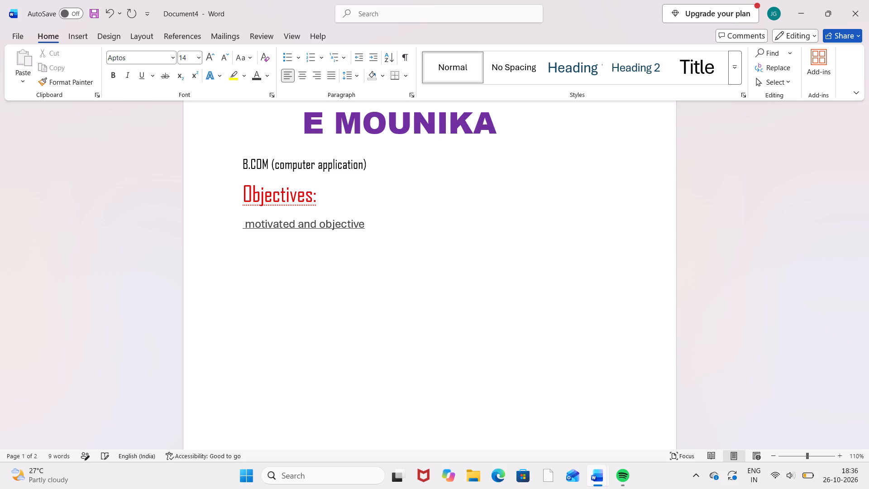
pyautogui.press('BackSpace')
pyautogui.click(363, 273)
pyautogui.press('s')
pyautogui.press('BackSpace')
pyautogui.press('BackSpace')
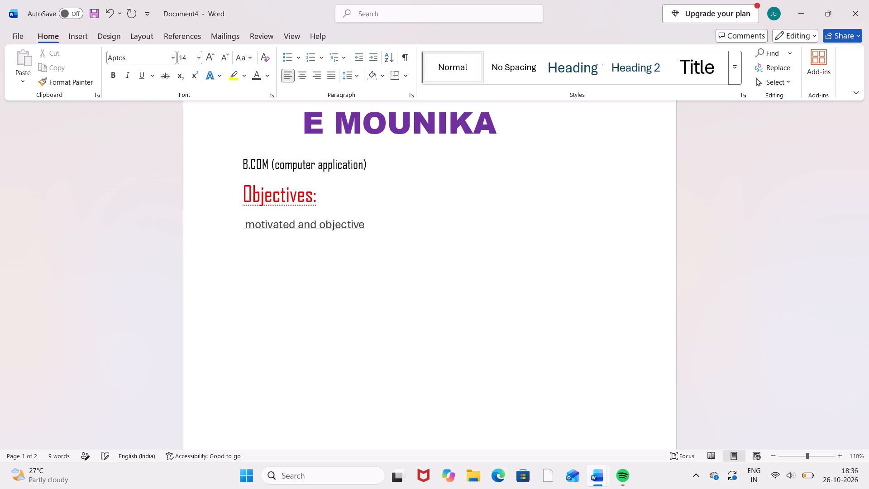
pyautogui.press('s')
# Remove the underline from the whole "motivated and objectives" line, including its leading space.
pyautogui.hotkey('ctrl', 'shift', 'Left')
pyautogui.hotkey('ctrl', 'shift', 'Left')
pyautogui.hotkey('ctrl', 'shift', 'Left')
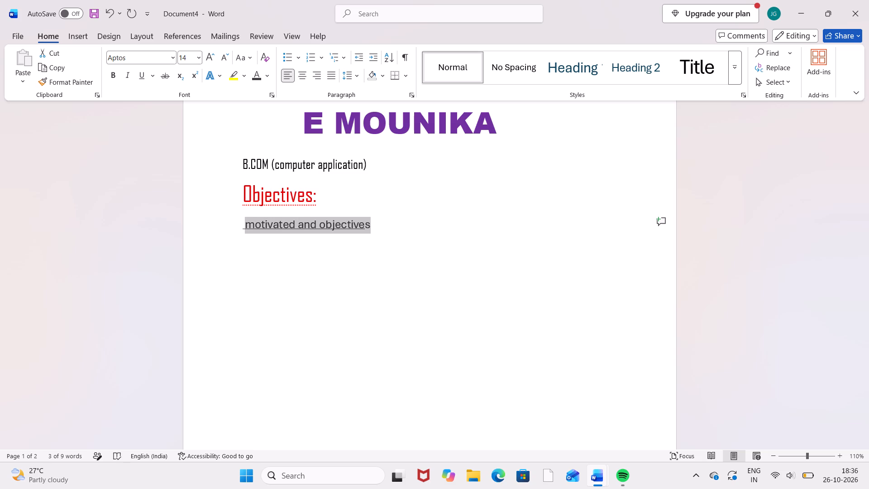
pyautogui.hotkey('ctrl', 'shift', 'Left')
pyautogui.hotkey('ctrl', 'shift', 'Left')
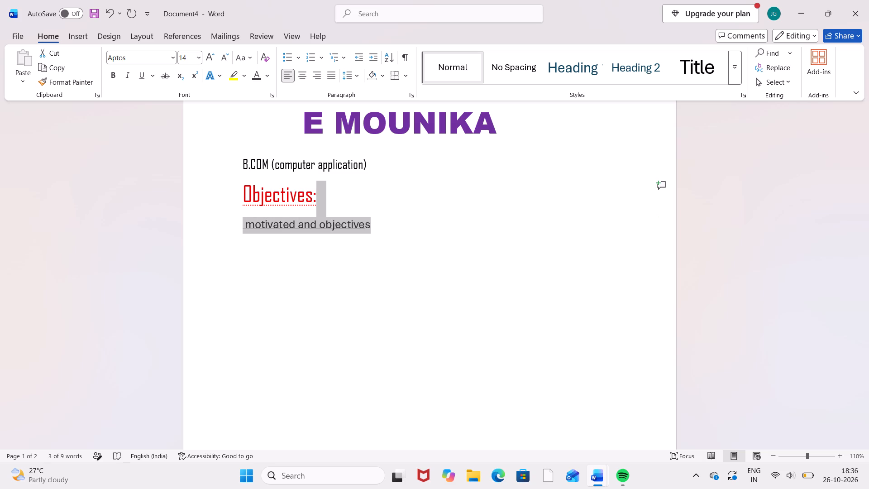
pyautogui.hotkey('ctrl', 'shift', 'Right')
pyautogui.hotkey('ctrl', 'shift', 'u')
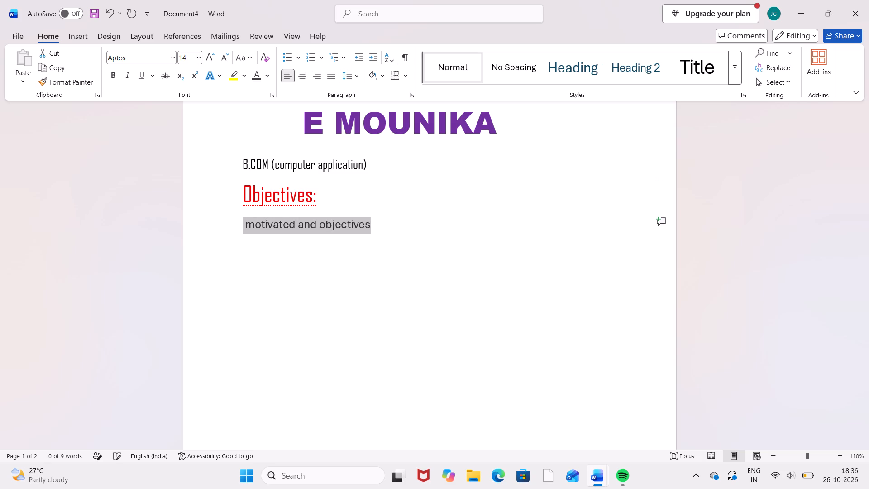
pyautogui.click(391, 219)
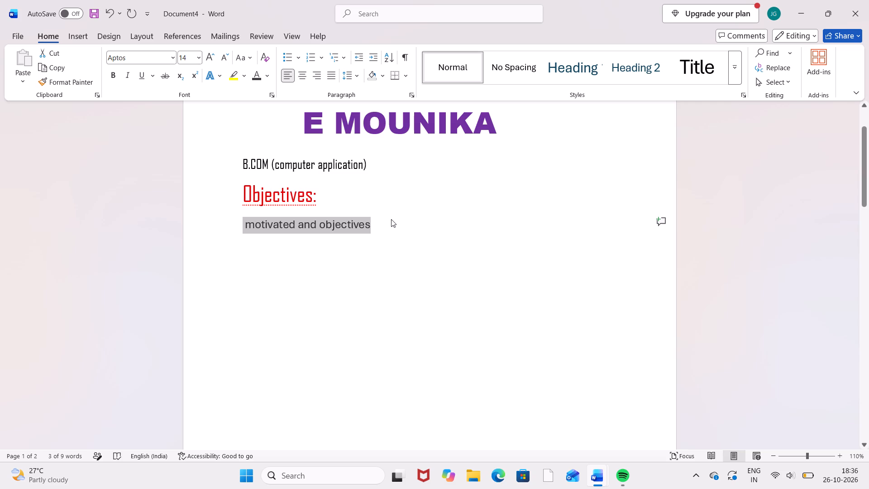
# Replace the word "objectives" in the body line with "dedicated".
pyautogui.press('space')
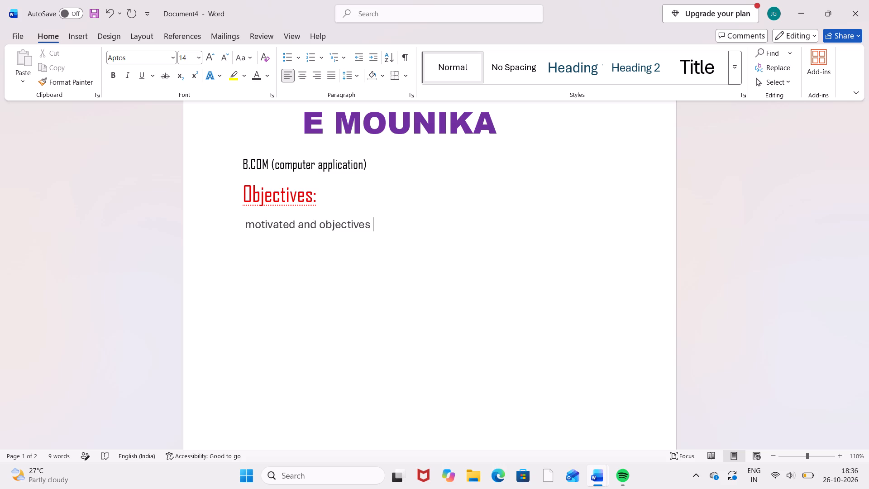
pyautogui.press('BackSpace')
pyautogui.press('BackSpace')
pyautogui.press('BackSpace')
pyautogui.press('BackSpace')
pyautogui.press('BackSpace')
pyautogui.press('BackSpace')
pyautogui.press('BackSpace')
pyautogui.press('BackSpace')
pyautogui.press('BackSpace')
pyautogui.press('BackSpace')
pyautogui.press('BackSpace')
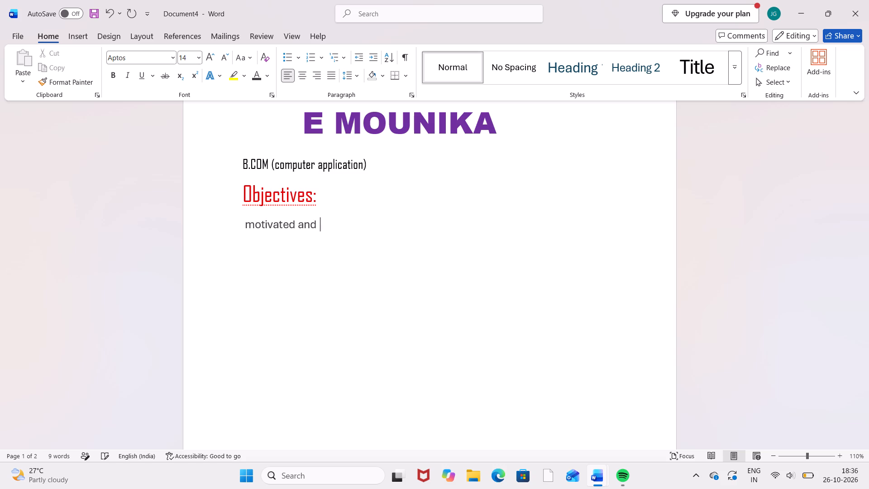
pyautogui.write('dedicated')
pyautogui.press('space')
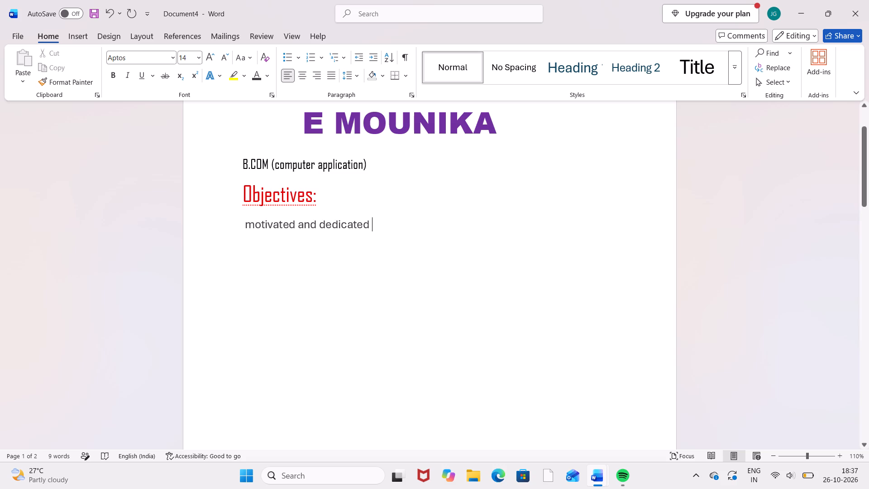
# Continue the body line after "motivated and dedicated" with "students from".
pyautogui.press('s')
pyautogui.write('tu')
pyautogui.write('dents')
pyautogui.press('space')
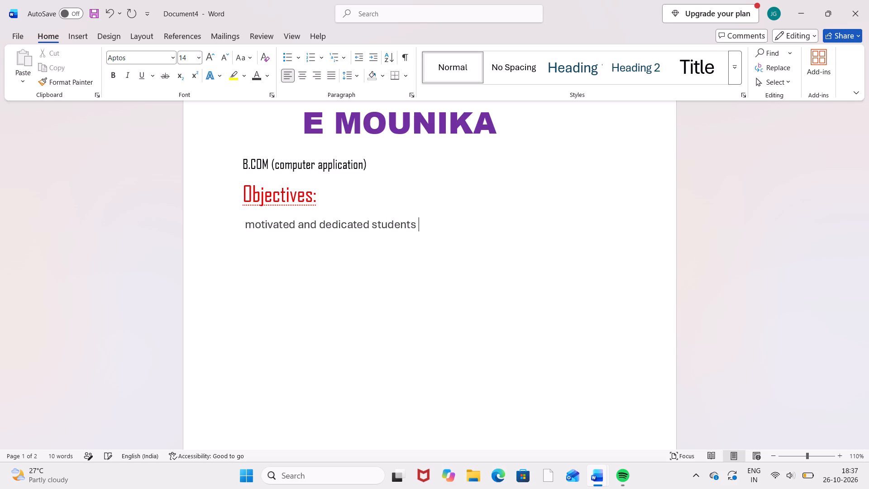
pyautogui.write('from')
pyautogui.press('space')
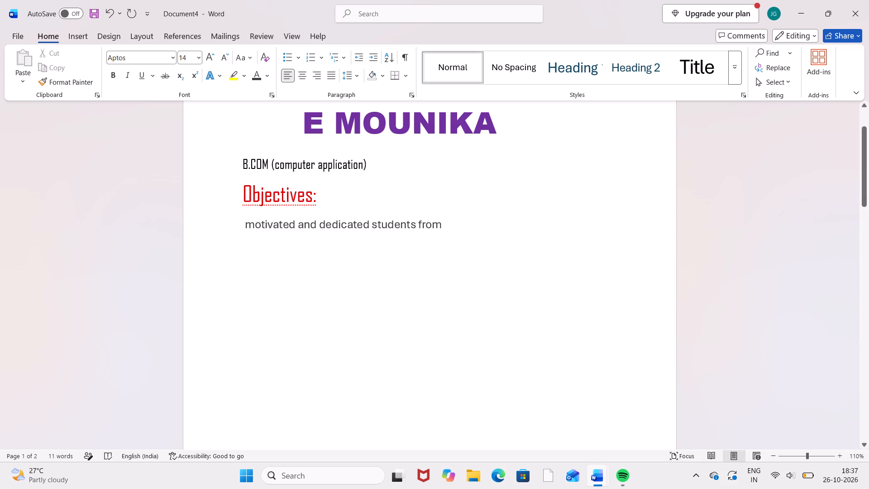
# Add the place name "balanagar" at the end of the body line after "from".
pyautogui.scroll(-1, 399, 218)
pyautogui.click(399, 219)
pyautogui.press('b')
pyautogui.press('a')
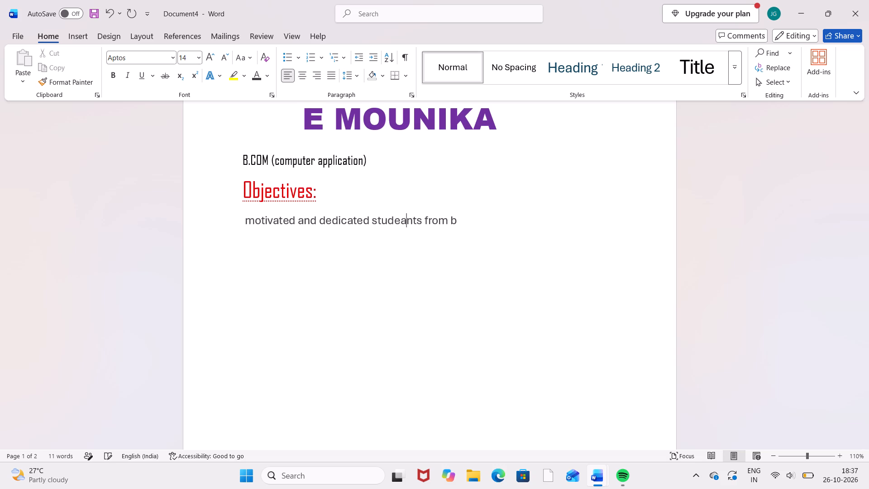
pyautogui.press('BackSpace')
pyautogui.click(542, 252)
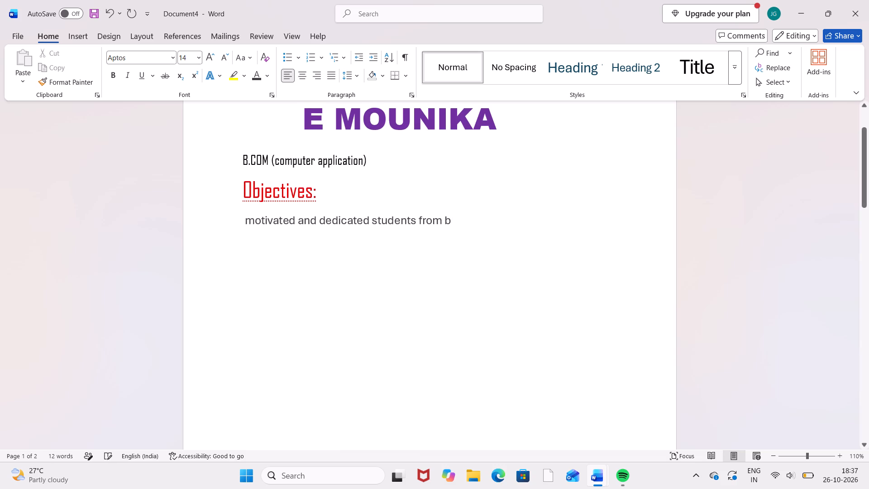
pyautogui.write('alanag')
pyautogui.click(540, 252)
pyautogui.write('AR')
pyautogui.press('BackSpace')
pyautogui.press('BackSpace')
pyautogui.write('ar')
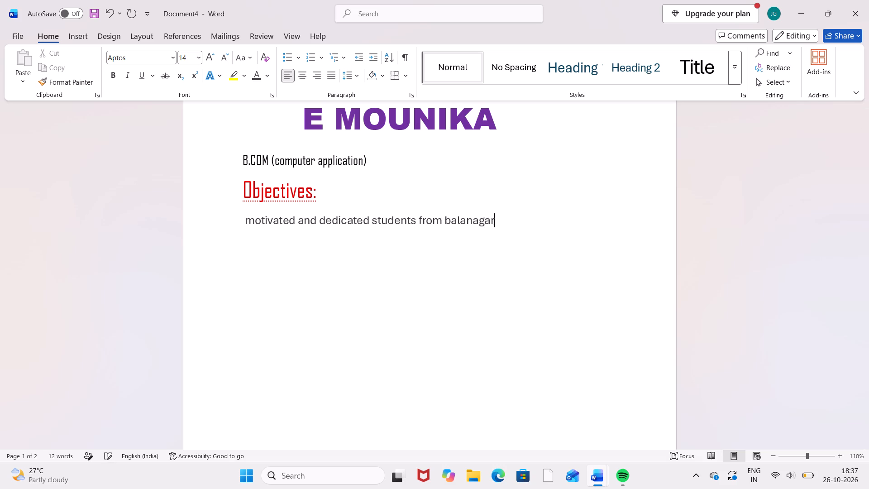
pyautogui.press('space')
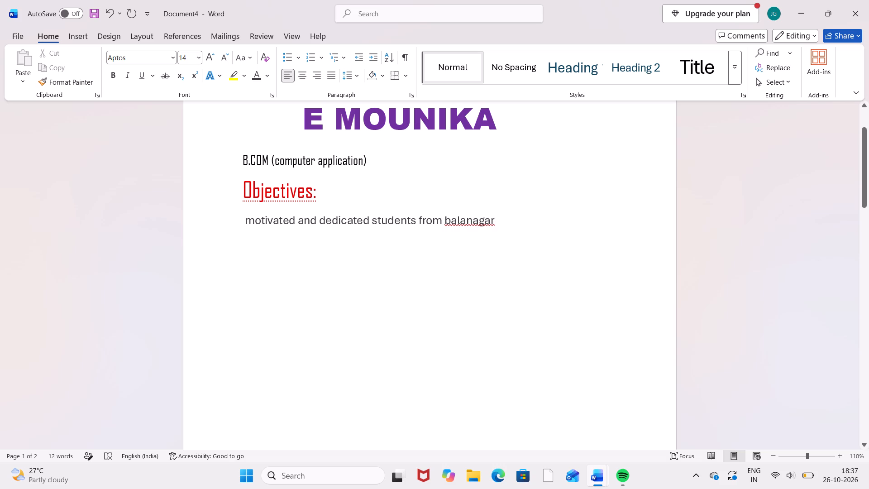
# Replace the word "balanagar" at the end of the body line with "krishna".
pyautogui.press('BackSpace')
pyautogui.press('BackSpace')
pyautogui.press('BackSpace')
pyautogui.press('BackSpace')
pyautogui.press('BackSpace')
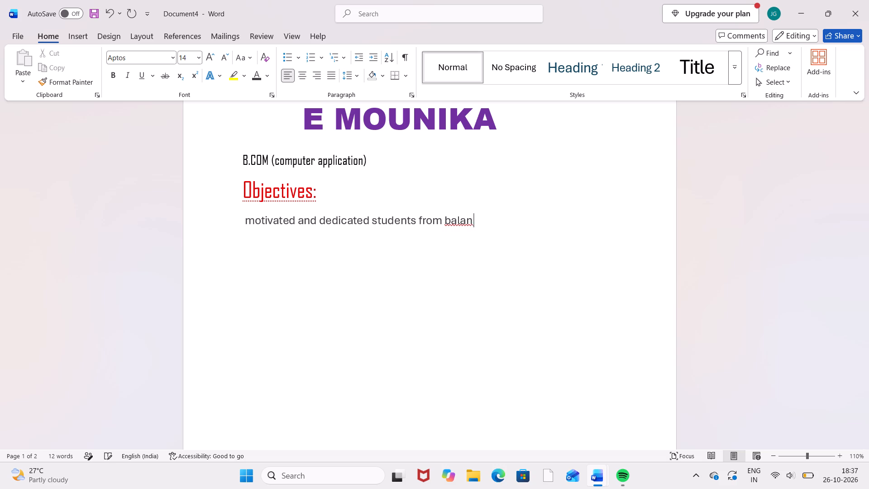
pyautogui.press('BackSpace')
pyautogui.press('BackSpace')
pyautogui.press('BackSpace')
pyautogui.press('BackSpace')
pyautogui.press('BackSpace')
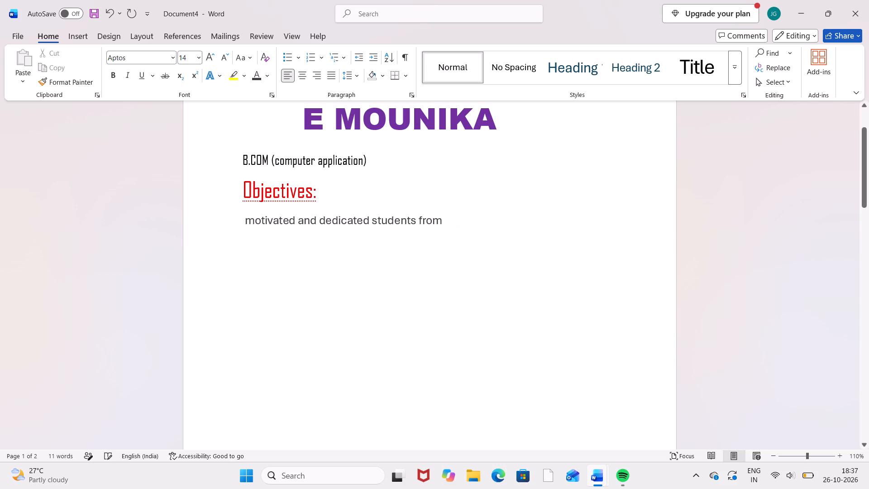
pyautogui.write('krishna')
pyautogui.press('space')
pyautogui.press('BackSpace')
pyautogui.press('BackSpace')
pyautogui.press('BackSpace')
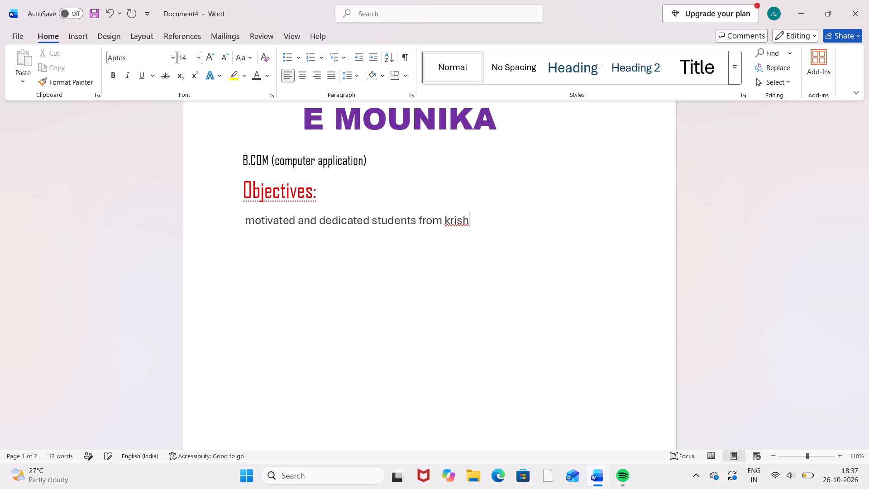
pyautogui.press('BackSpace')
pyautogui.press('BackSpace')
pyautogui.press('BackSpace')
pyautogui.press('BackSpace')
pyautogui.press('BackSpace')
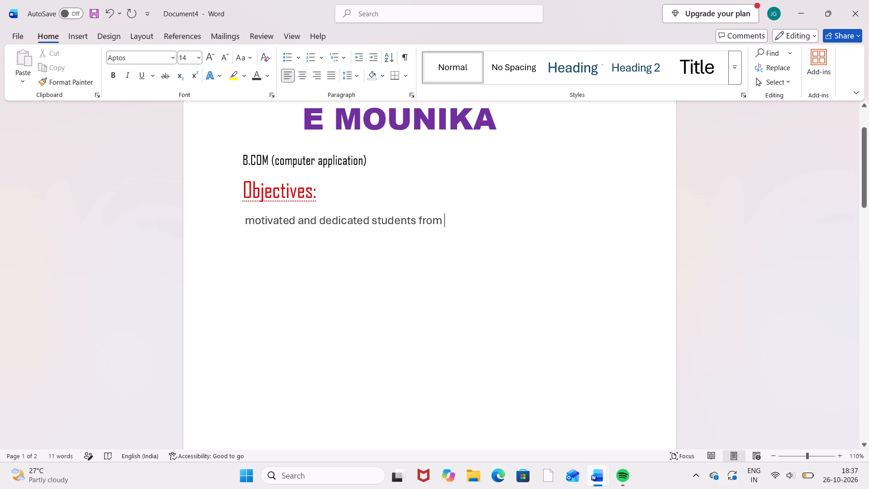
pyautogui.write('du')
pyautogui.write('lapa')
pyautogui.write('ll')
pyautogui.press('i')
pyautogui.press('space')
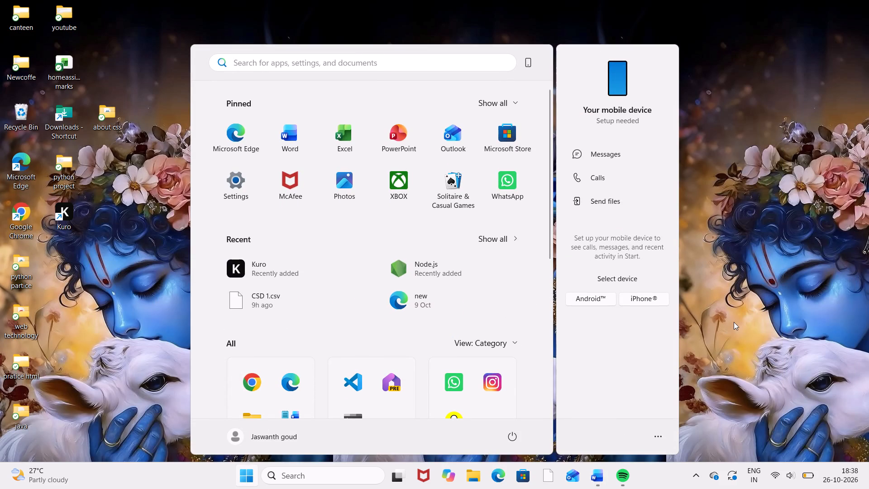
# Switch back to the Document4 window in Word.
pyautogui.click(734, 322)
pyautogui.click(547, 469)
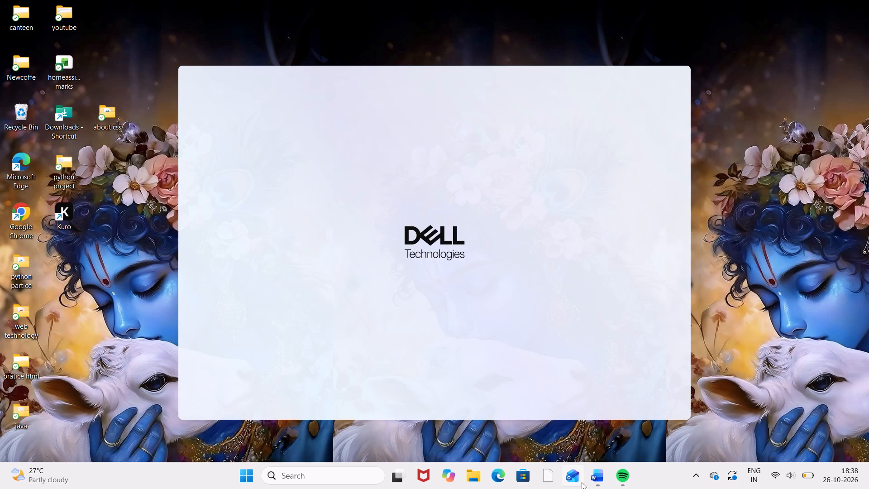
pyautogui.click(572, 481)
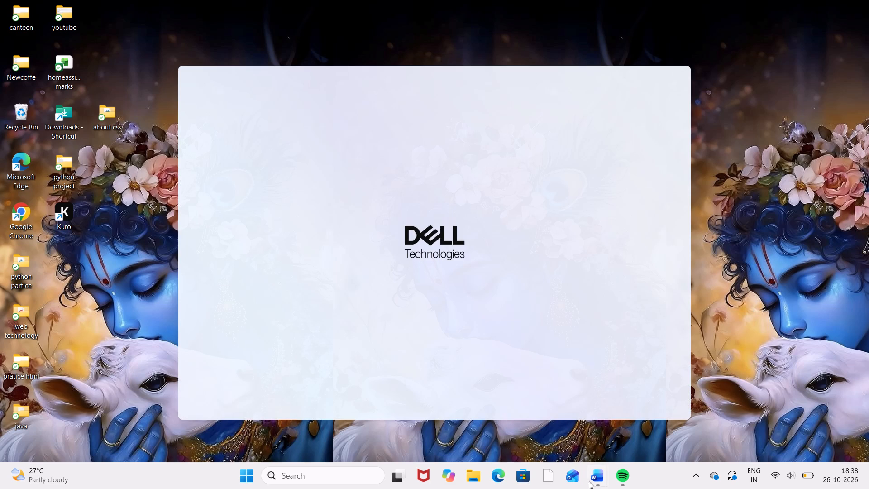
pyautogui.click(597, 482)
pyautogui.tripleClick(597, 482)
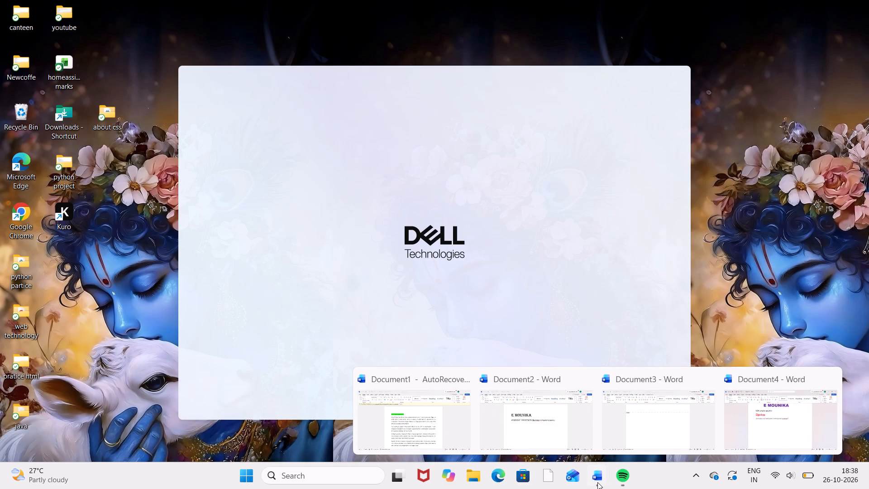
pyautogui.click(597, 482)
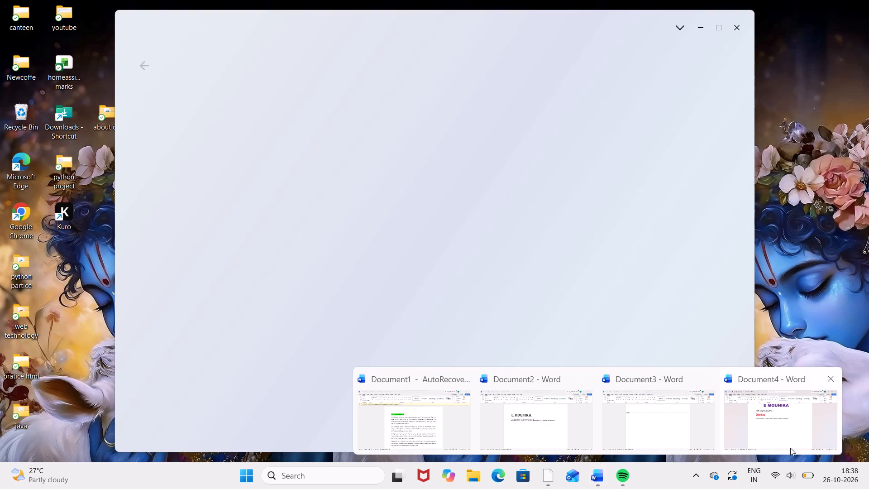
pyautogui.click(784, 439)
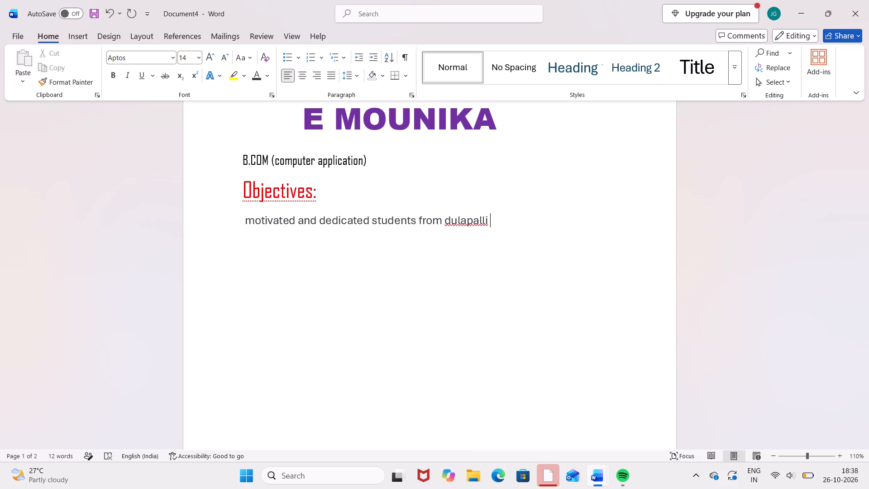
# Add a comma and the state name "Telangana" after "dulapalli" in the body line.
pyautogui.press(',')
pyautogui.write('te')
pyautogui.press('l')
pyautogui.write('en')
pyautogui.scroll(-1, 783, 439)
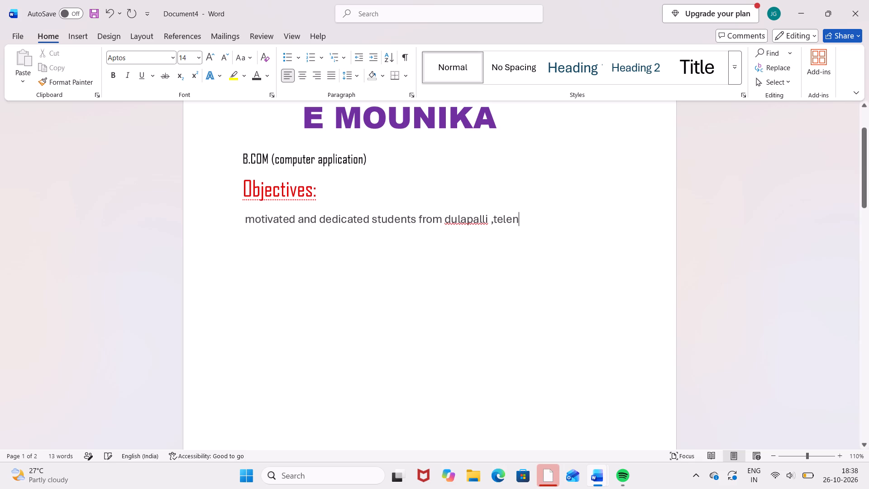
pyautogui.write('agan')
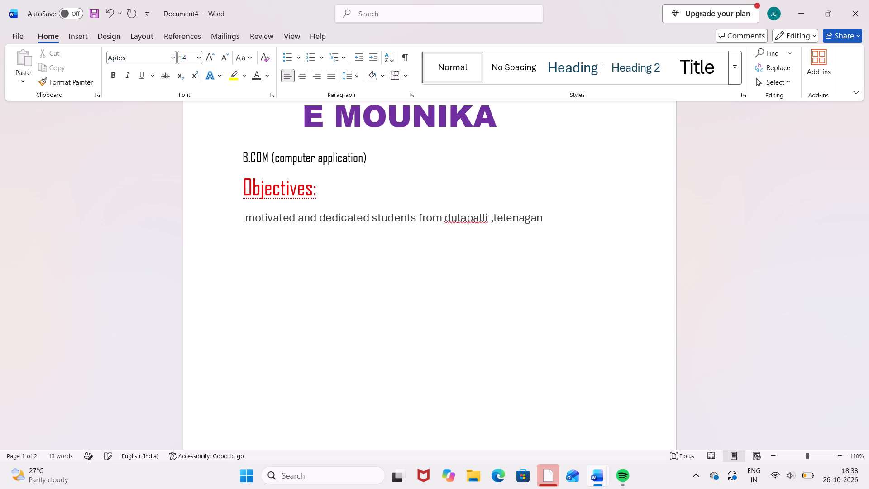
pyautogui.press('a')
pyautogui.press('BackSpace')
pyautogui.press('BackSpace')
pyautogui.press('BackSpace')
pyautogui.press('BackSpace')
pyautogui.press('BackSpace')
pyautogui.press('BackSpace')
pyautogui.press('BackSpace')
pyautogui.write('angana')
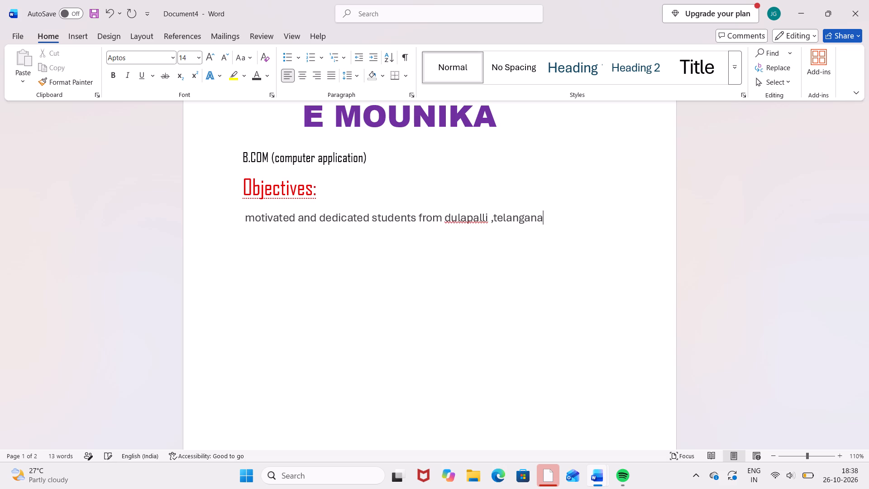
pyautogui.press('space')
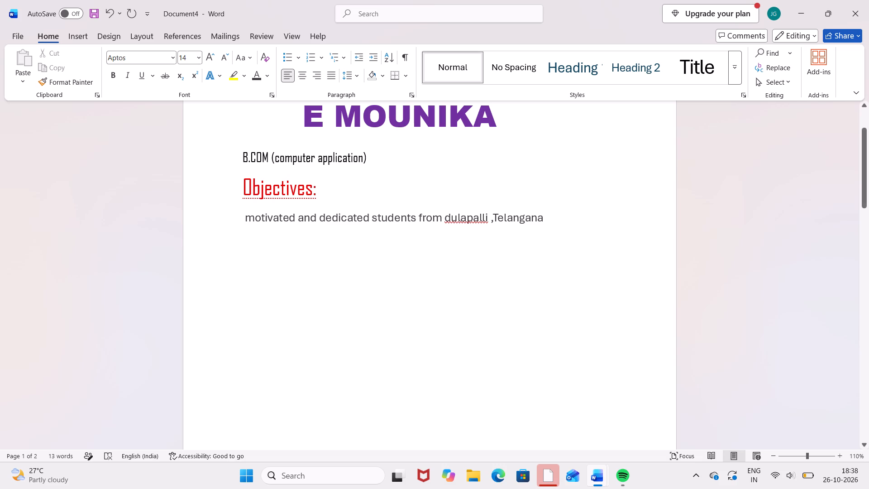
# Continue the body line after "Telangana" with the words "seeking to".
pyautogui.write('seeking')
pyautogui.press('space')
pyautogui.scroll(-1, 784, 431)
pyautogui.scroll(1, 784, 431)
pyautogui.write('ti')
pyautogui.press('space')
pyautogui.press('BackSpace')
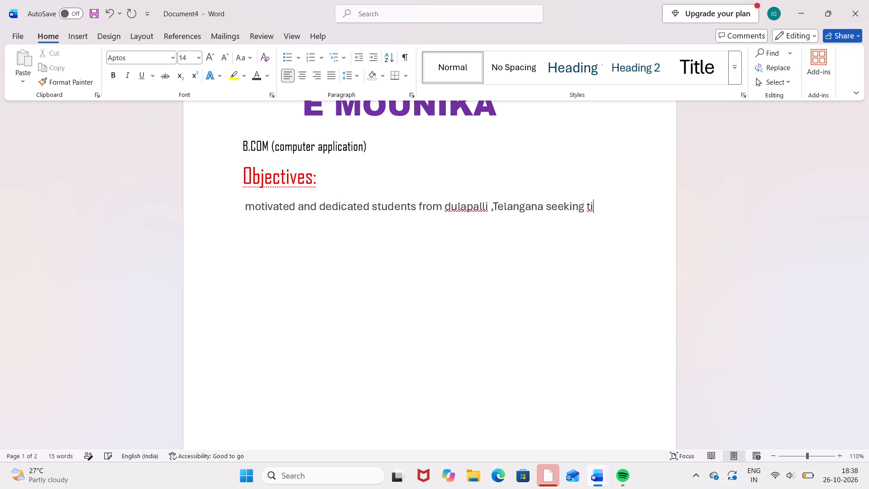
pyautogui.press('BackSpace')
pyautogui.write('o')
pyautogui.press('space')
# Continue the Objectives sentence after "seeking to" with "further academic".
pyautogui.write('fur')
pyautogui.write('ther')
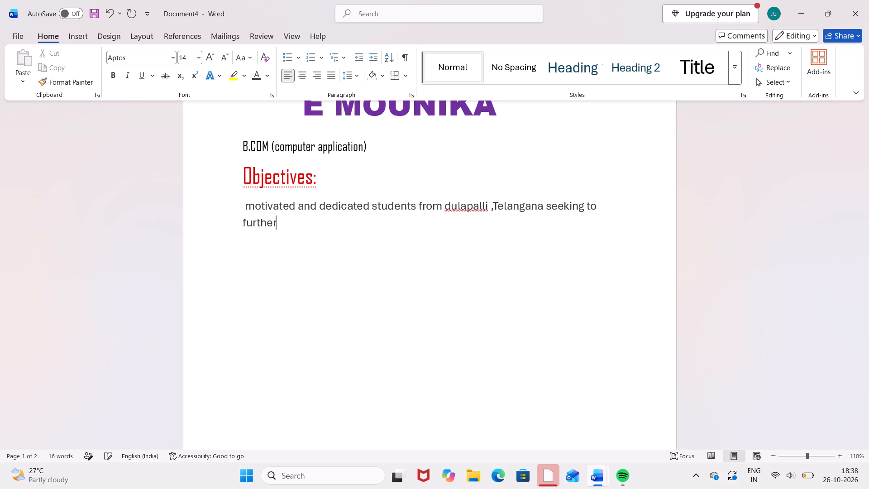
pyautogui.press('space')
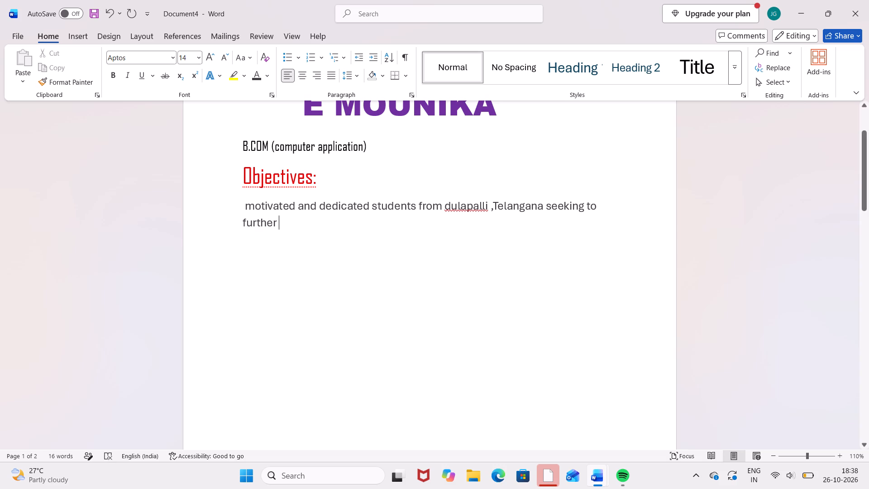
pyautogui.press('a')
pyautogui.write('ca')
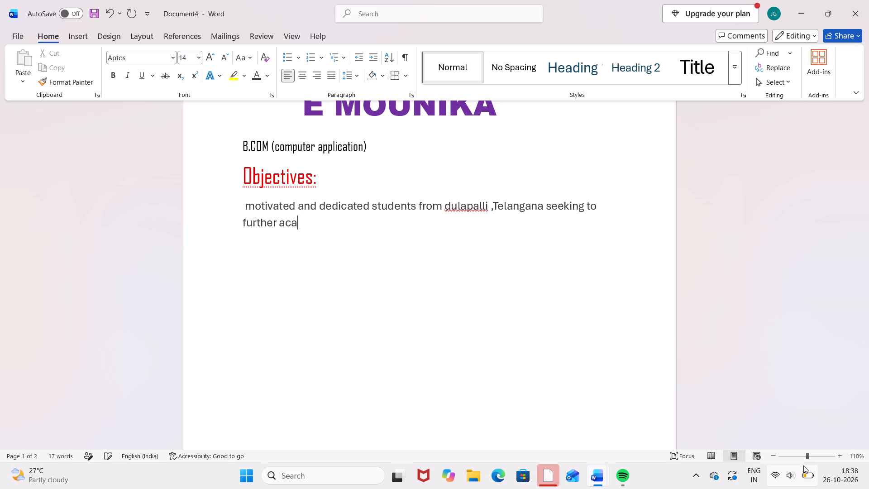
pyautogui.press('d')
pyautogui.press('e')
pyautogui.press('m')
pyautogui.write('ic')
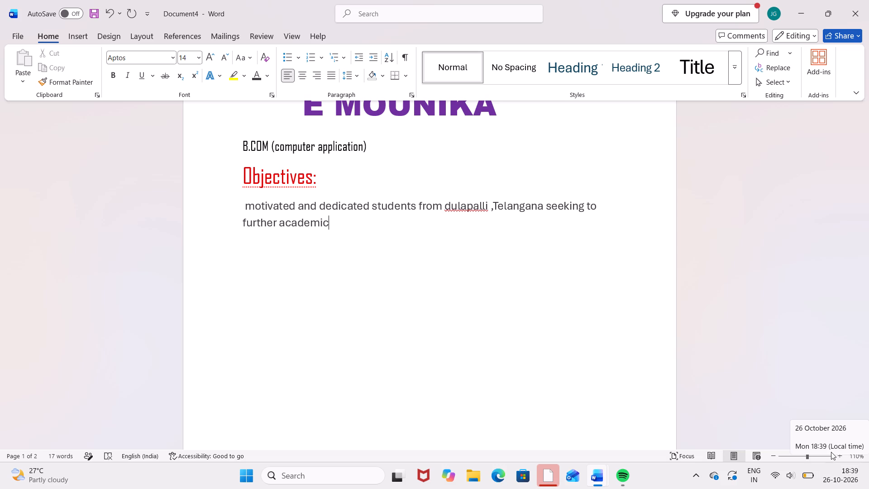
# Continue the Objectives sentence after "further academic" with "growth and".
pyautogui.press('space')
pyautogui.write('gr')
pyautogui.write('oth')
pyautogui.press('space')
pyautogui.press('BackSpace')
pyautogui.press('BackSpace')
pyautogui.press('BackSpace')
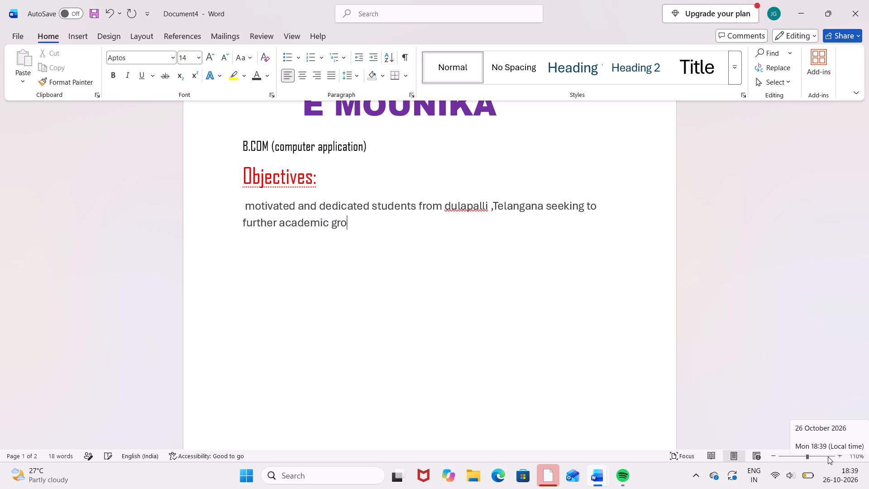
pyautogui.write('wth anf')
pyautogui.press('BackSpace')
pyautogui.write('d')
pyautogui.press('space')
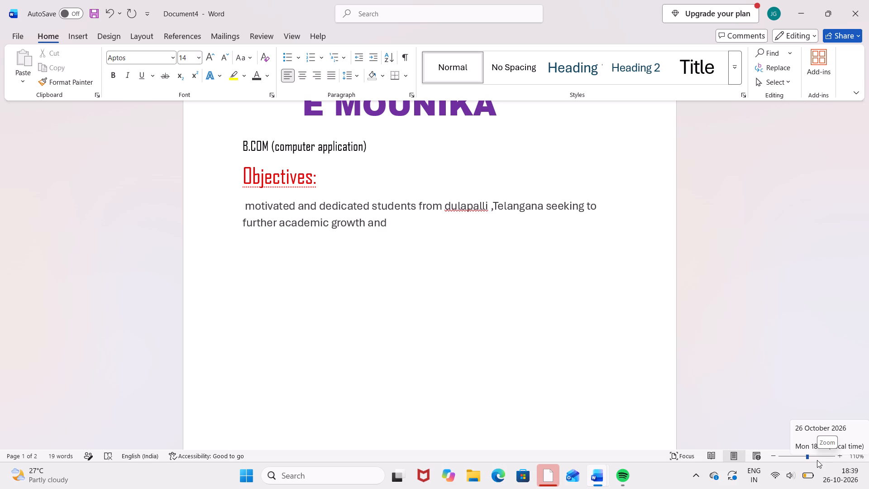
# Continue the Objectives sentence after "growth and" with the words "develop pratical".
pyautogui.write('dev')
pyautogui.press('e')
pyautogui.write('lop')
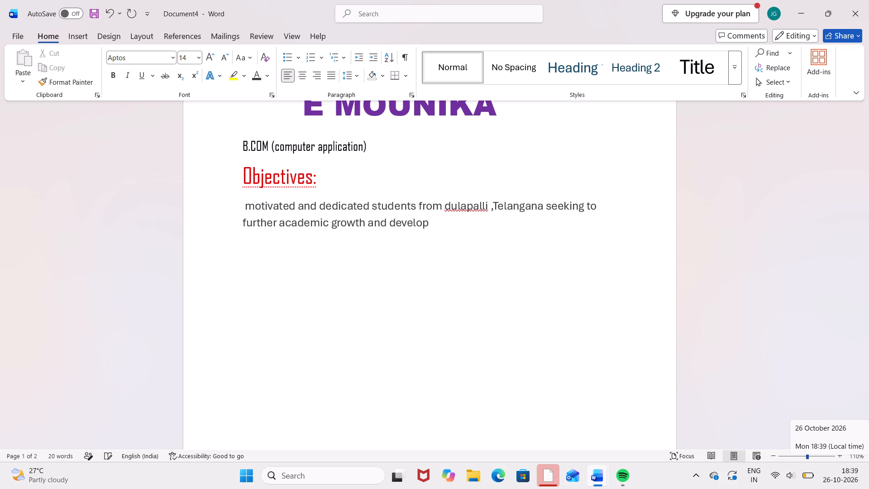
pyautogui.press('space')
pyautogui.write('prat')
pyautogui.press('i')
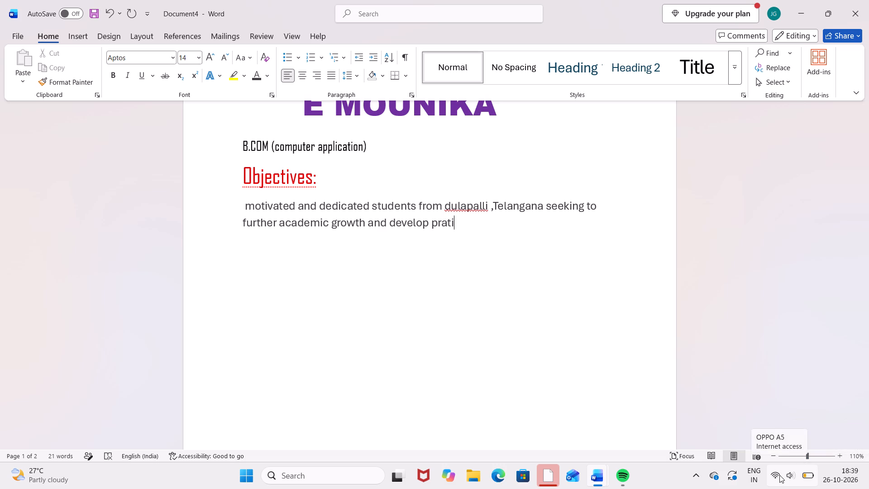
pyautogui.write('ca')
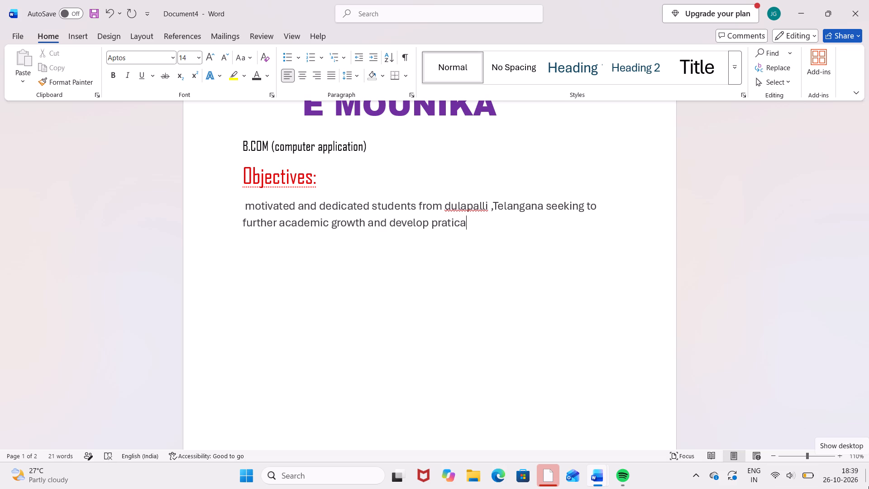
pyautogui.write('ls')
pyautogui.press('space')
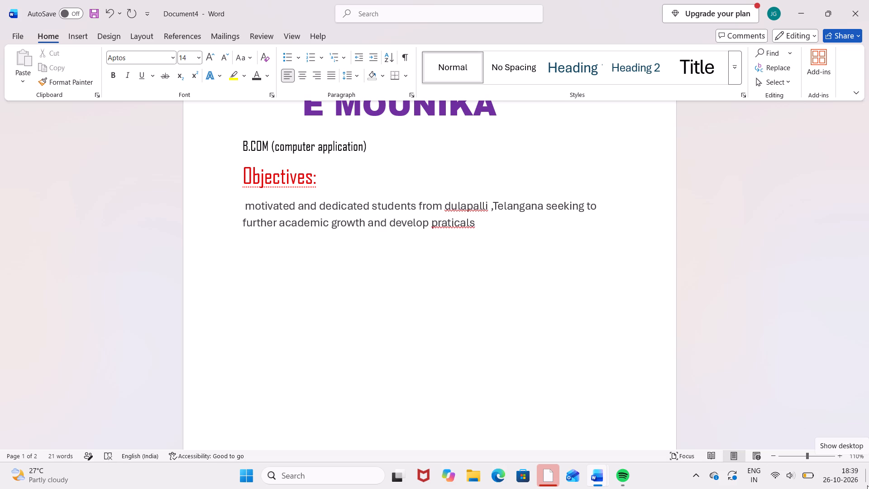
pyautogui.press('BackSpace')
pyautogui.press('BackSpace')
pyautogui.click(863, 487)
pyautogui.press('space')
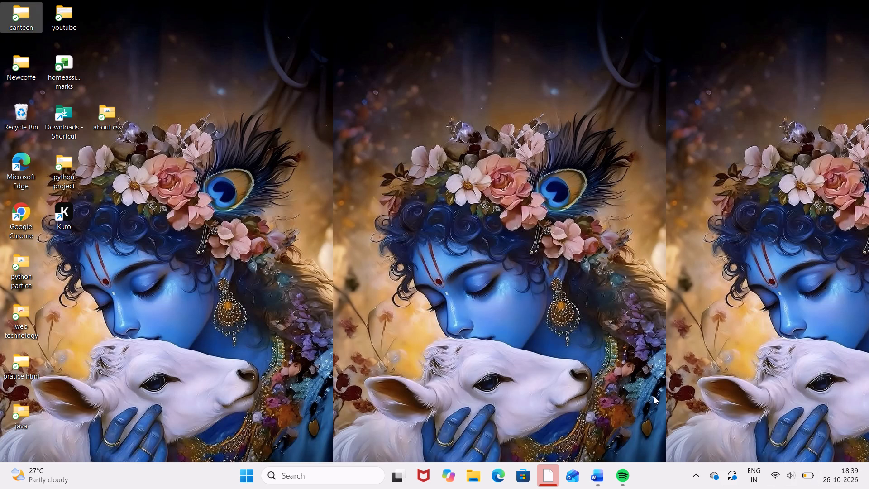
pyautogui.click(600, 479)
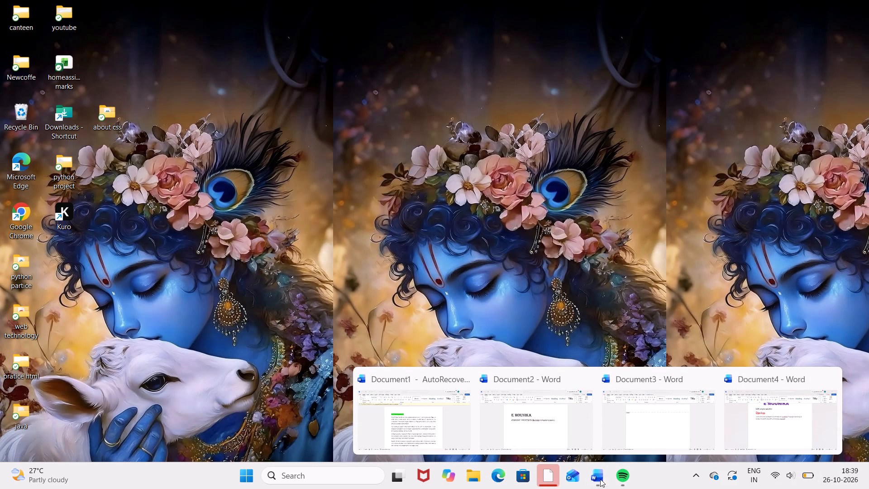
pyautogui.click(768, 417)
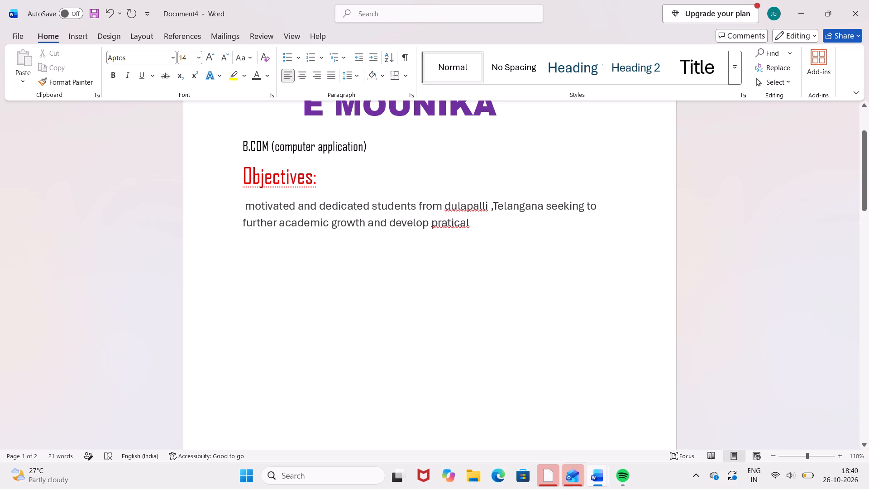
# Correct the spelling of "pratical" to "practical" in the Objectives sentence.
pyautogui.click(446, 222)
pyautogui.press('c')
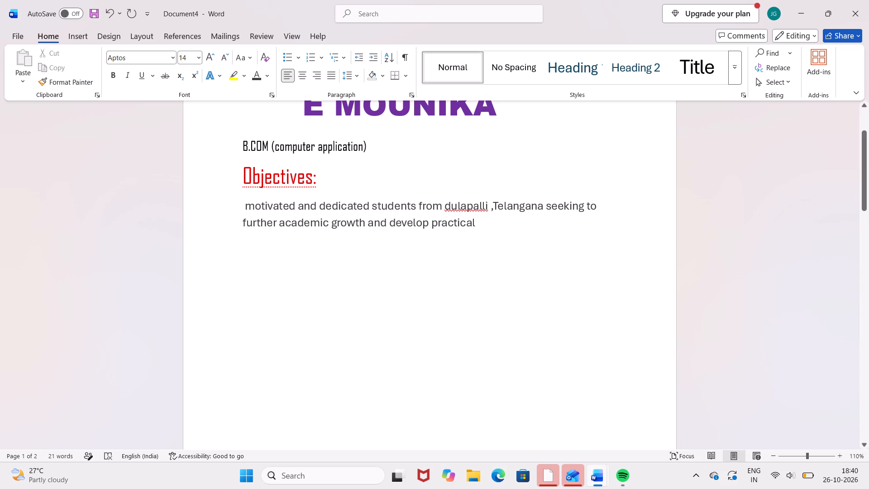
# Continue the Objectives sentence after "practical" with "skills" followed by a comma.
pyautogui.click(510, 218)
pyautogui.press('space')
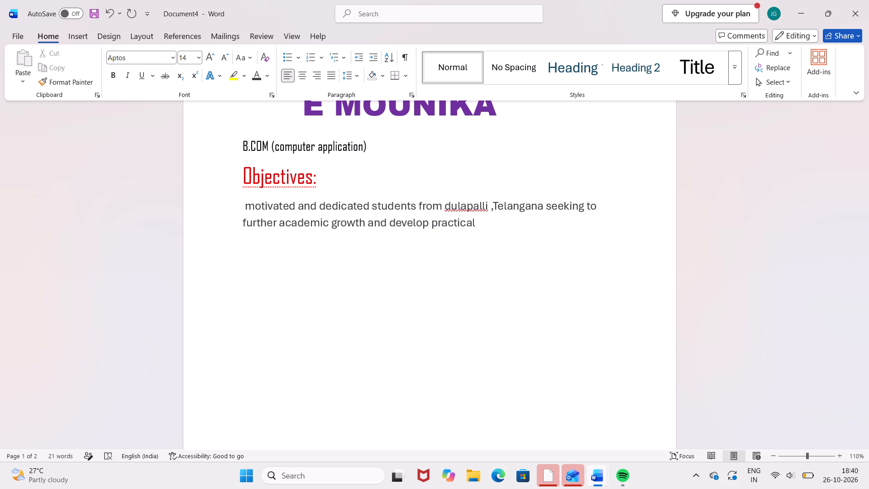
pyautogui.press('space')
pyautogui.write('skil')
pyautogui.write('ls')
pyautogui.press('space')
pyautogui.press('BackSpace')
pyautogui.write(',')
pyautogui.press('space')
# Continue the Objectives sentence after "skills," with "eager to learn" followed by a comma.
pyautogui.write('eager')
pyautogui.press('space')
pyautogui.write('to')
pyautogui.press('space')
pyautogui.write('learn')
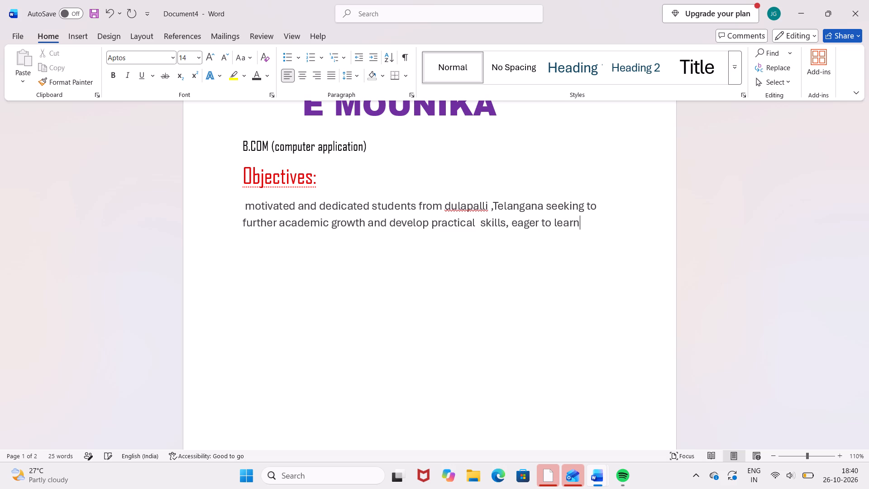
pyautogui.press('space')
pyautogui.press('BackSpace')
pyautogui.write(',')
pyautogui.press('space')
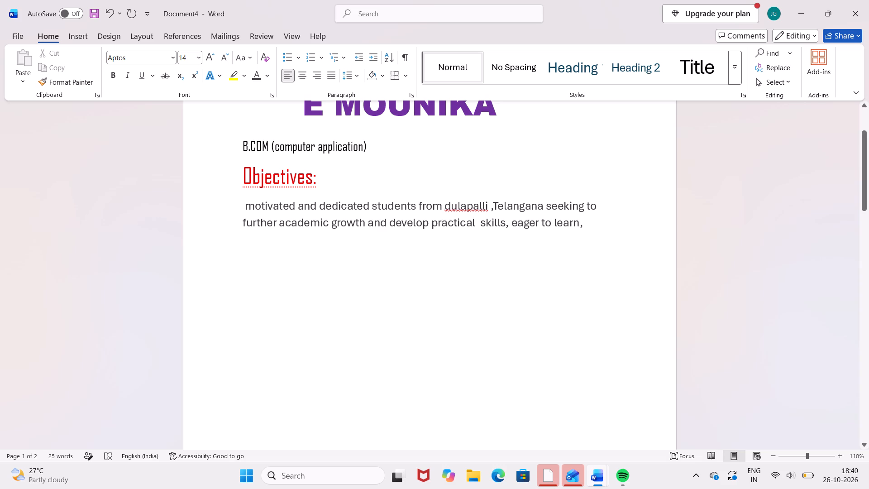
# Continue the Objectives sentence after "eager to learn," with the word "contribute".
pyautogui.press('c')
pyautogui.write('ontr')
pyautogui.scroll(1, 494, 240)
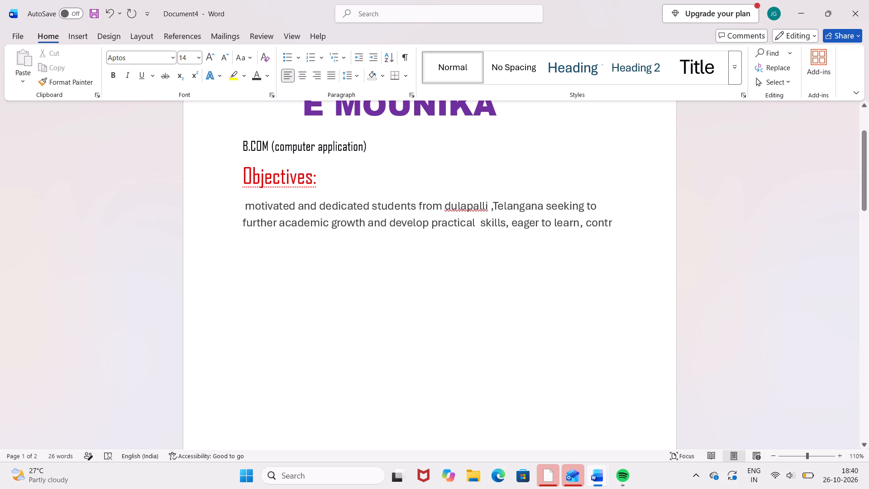
pyautogui.scroll(1, 496, 241)
pyautogui.press('i')
pyautogui.press('b')
pyautogui.press('u')
pyautogui.press('t')
pyautogui.press('e')
pyautogui.press('space')
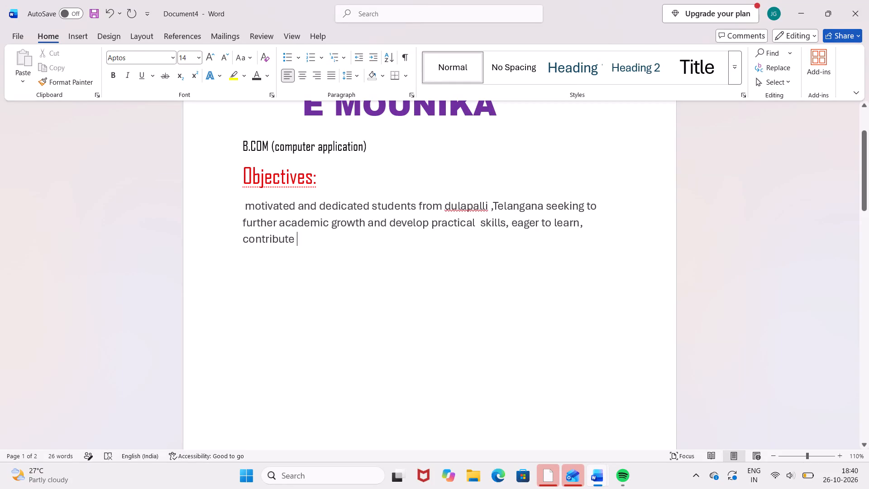
# Continue the Objectives sentence after "contribute" with the word "positively".
pyautogui.write('pos')
pyautogui.hscroll(-1, 495, 254)
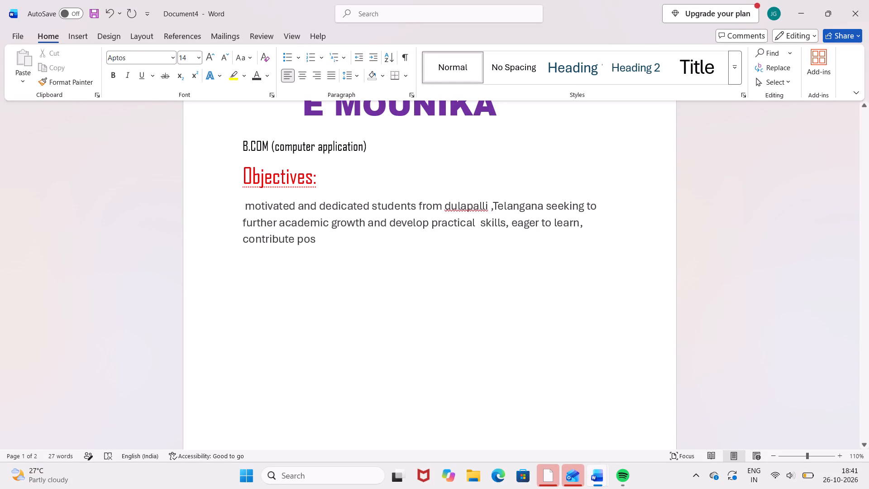
pyautogui.hscroll(1, 492, 254)
pyautogui.press('i')
pyautogui.press('t')
pyautogui.press('i')
pyautogui.press('v')
pyautogui.press('e')
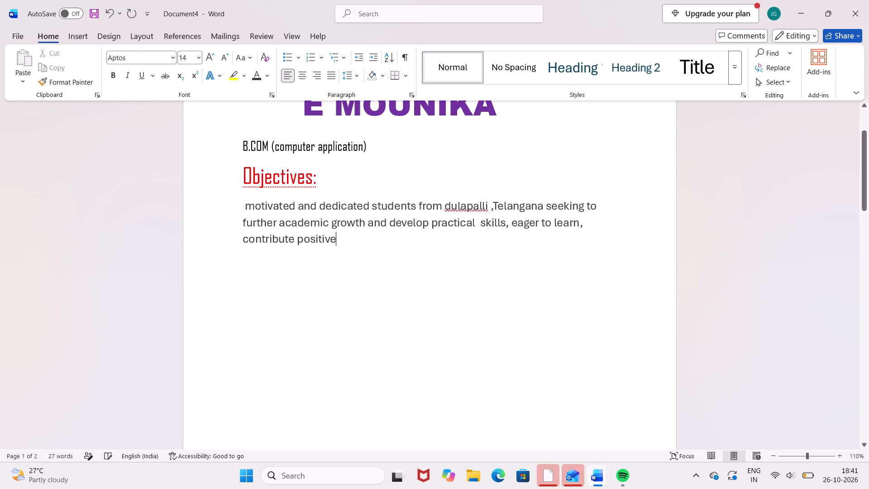
pyautogui.press('l')
pyautogui.hscroll(-2, 476, 193)
pyautogui.write('y')
pyautogui.press('space')
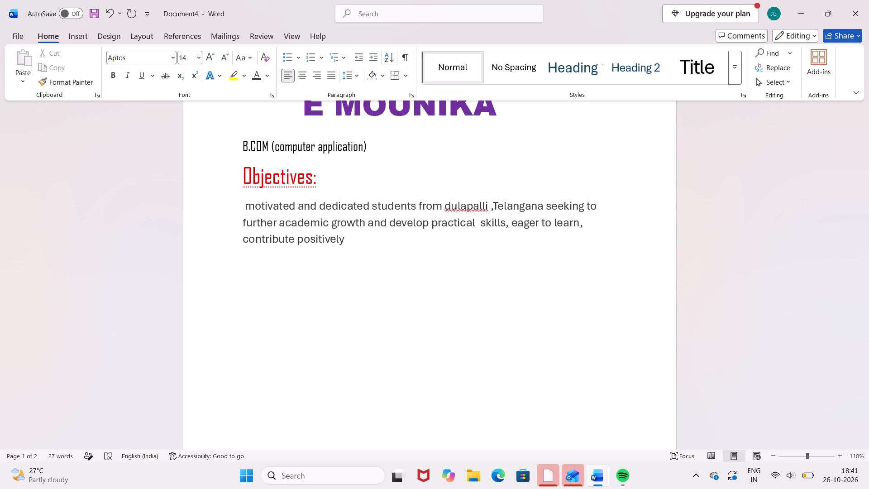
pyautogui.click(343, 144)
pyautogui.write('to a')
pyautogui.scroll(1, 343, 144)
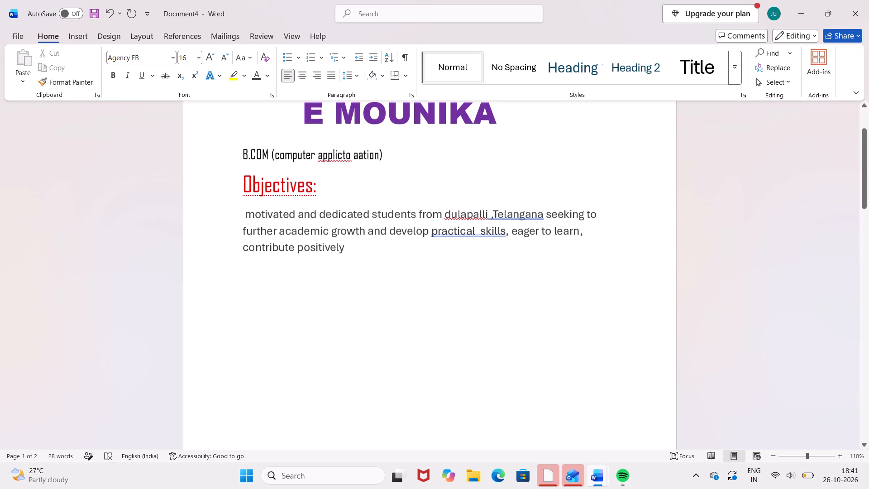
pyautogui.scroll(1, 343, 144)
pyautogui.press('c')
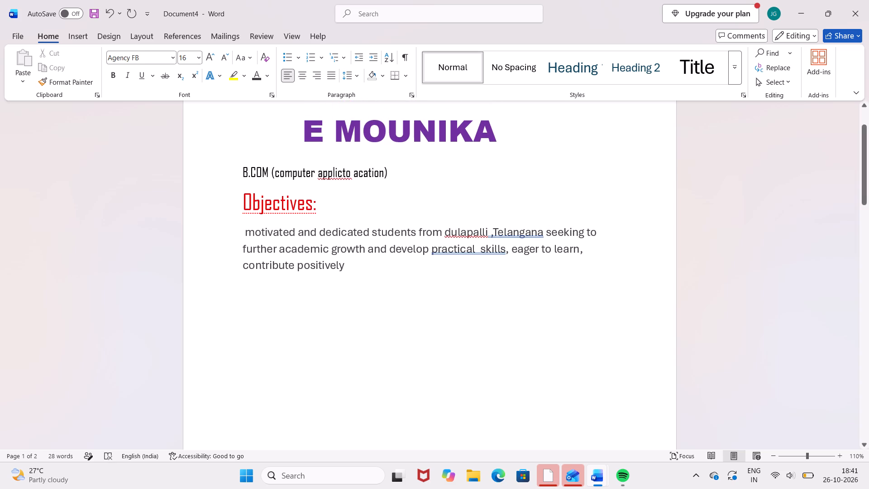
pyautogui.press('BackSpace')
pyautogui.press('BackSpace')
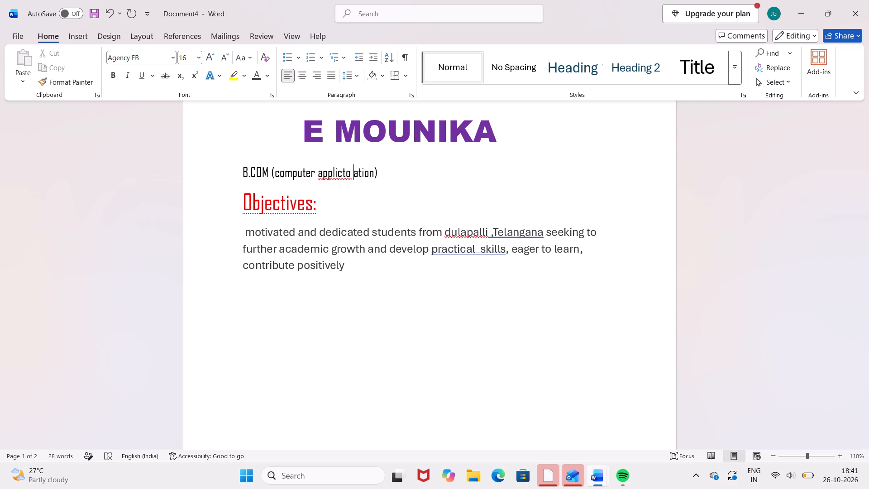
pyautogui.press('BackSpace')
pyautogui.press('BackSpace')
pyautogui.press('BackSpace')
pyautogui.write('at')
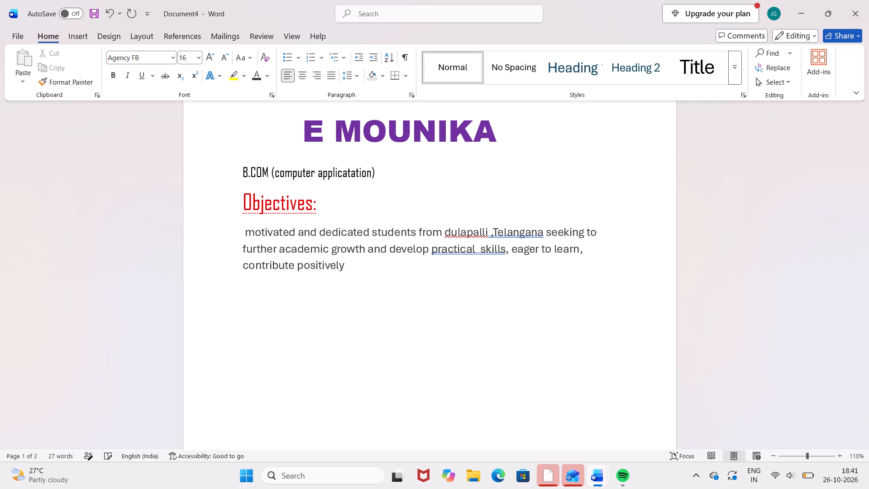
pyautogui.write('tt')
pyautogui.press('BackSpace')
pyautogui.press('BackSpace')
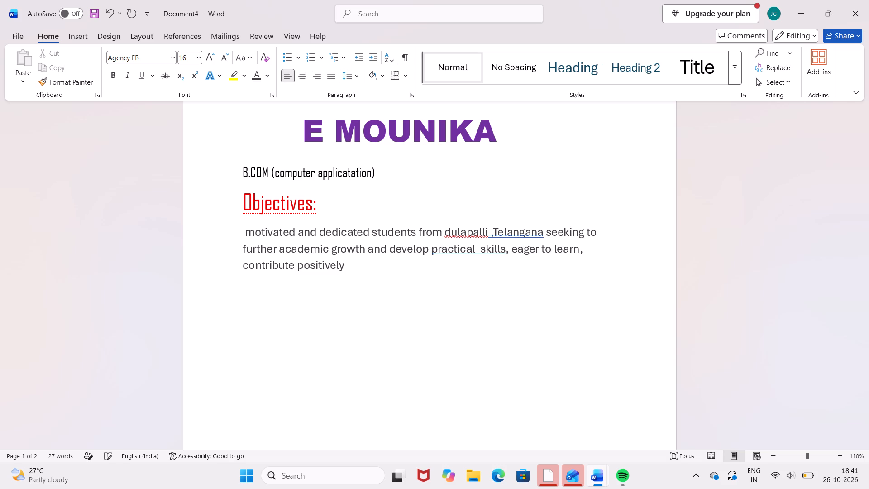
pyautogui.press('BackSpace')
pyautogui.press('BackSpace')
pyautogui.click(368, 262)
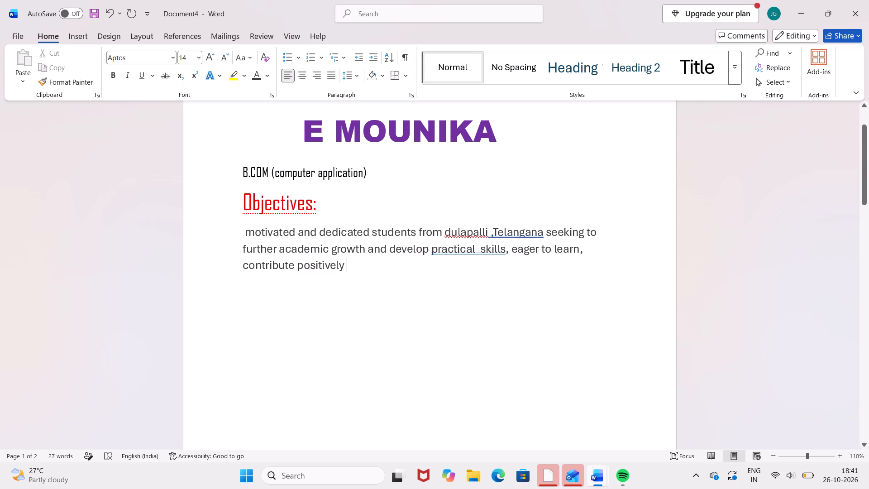
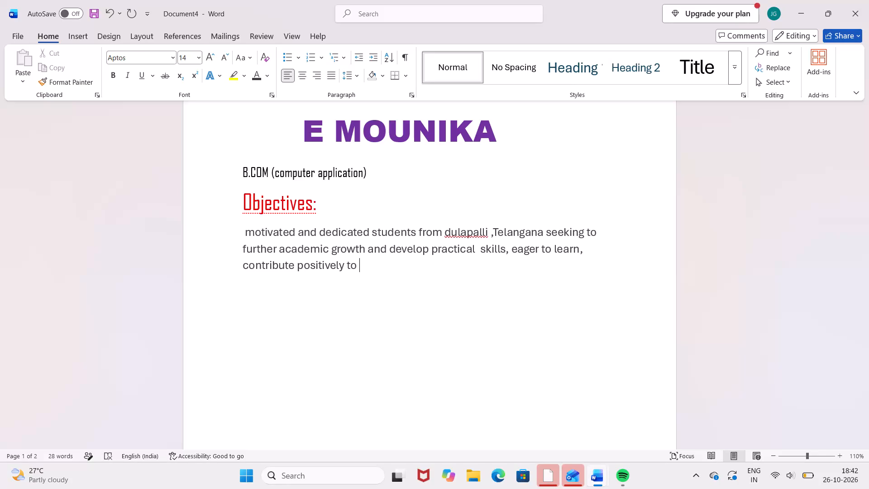
# Continue the Objectives sentence after "contribute positively to" with the words "academic and".
pyautogui.write('academic')
pyautogui.press('space')
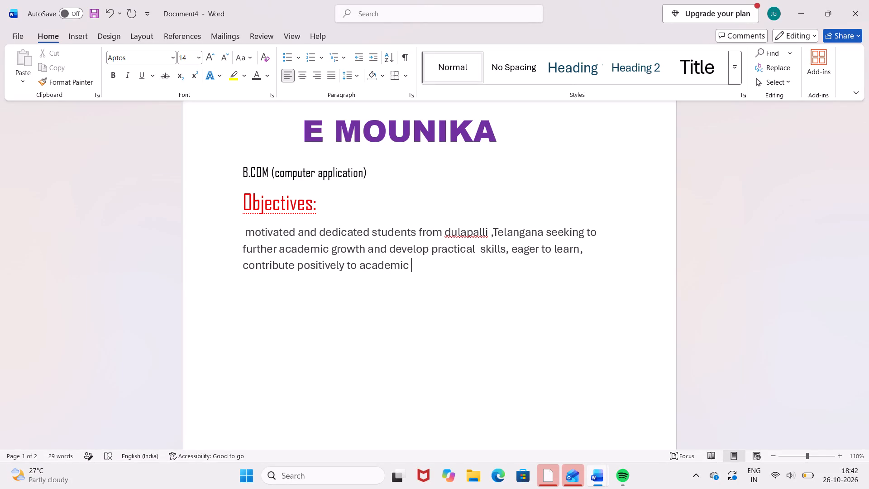
pyautogui.click(366, 260)
pyautogui.scroll(1, 366, 260)
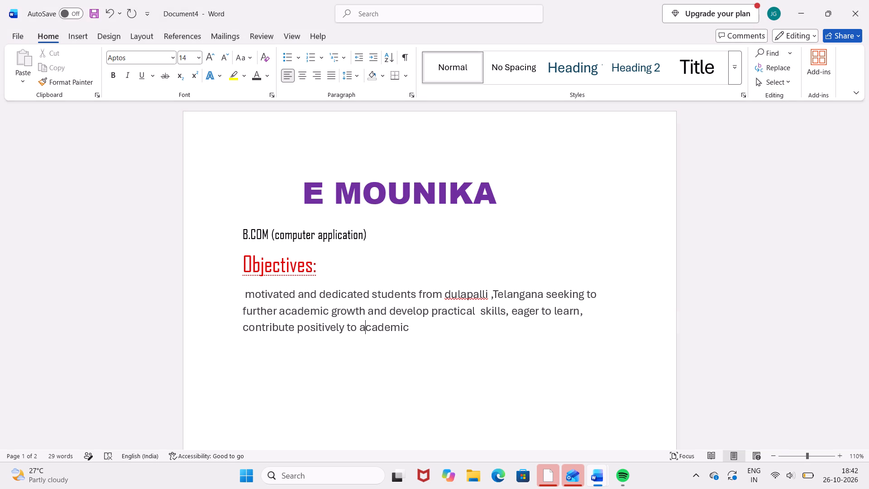
pyautogui.click(430, 330)
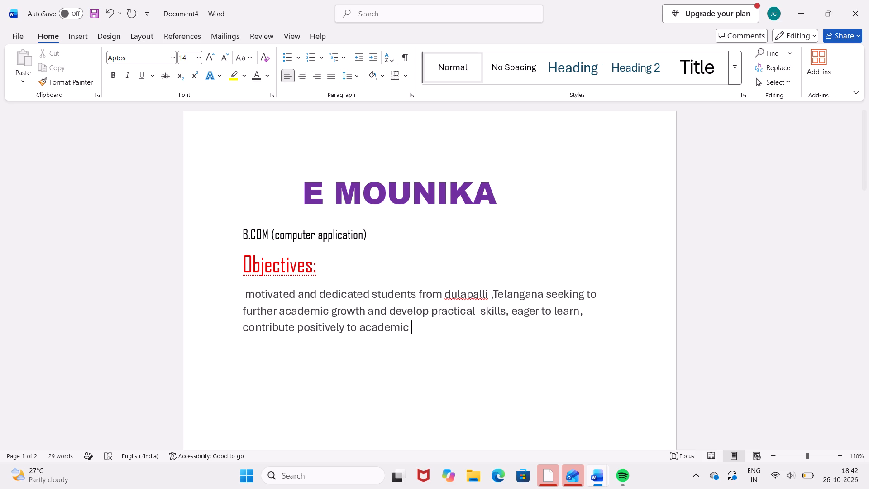
pyautogui.click(430, 330)
pyautogui.press('a')
pyautogui.press('n')
pyautogui.write('d')
pyautogui.press('space')
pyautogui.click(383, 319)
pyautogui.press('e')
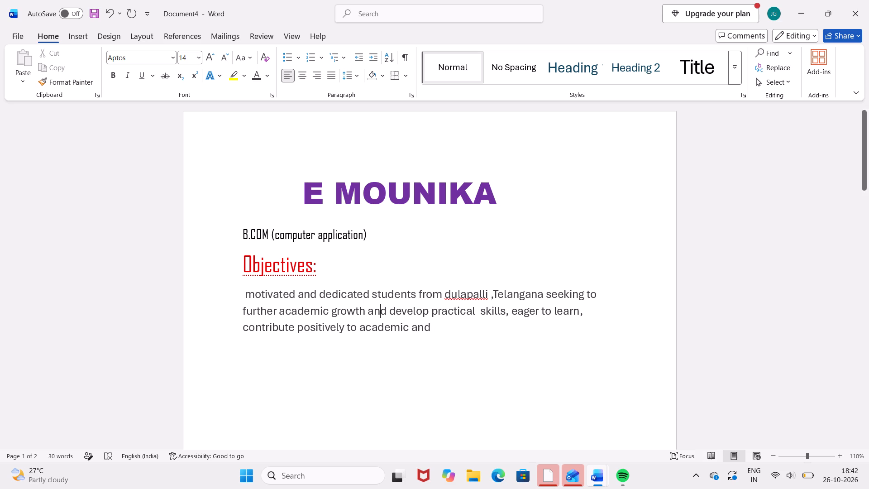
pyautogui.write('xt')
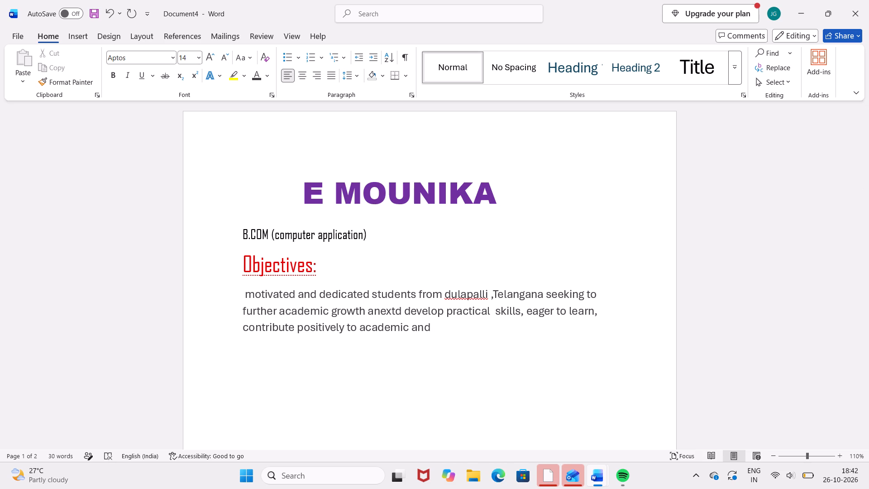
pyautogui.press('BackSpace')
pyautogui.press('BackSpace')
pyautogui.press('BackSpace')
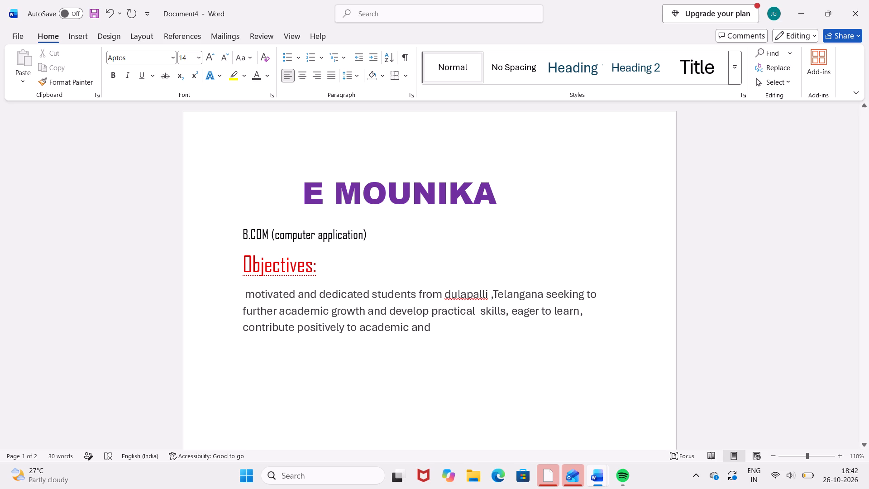
# Continue the Objectives sentence after "academic and" with the opening letters "ex" of the following word.
pyautogui.click(445, 341)
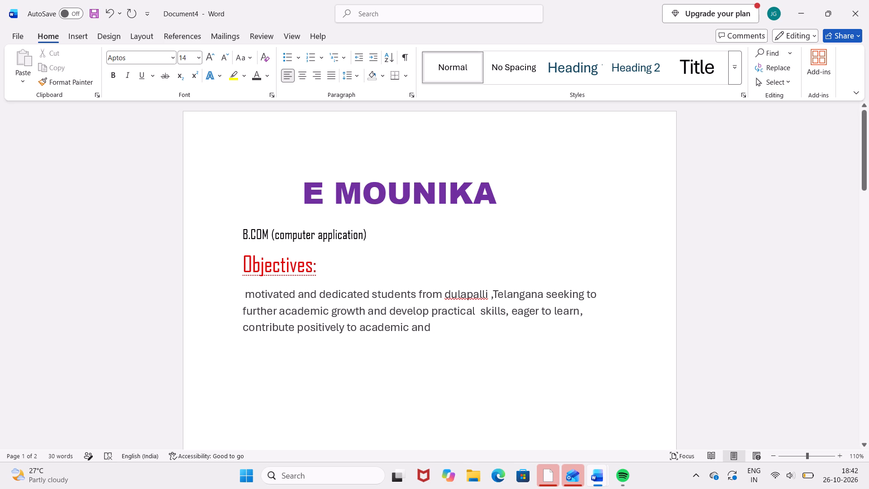
pyautogui.press('e')
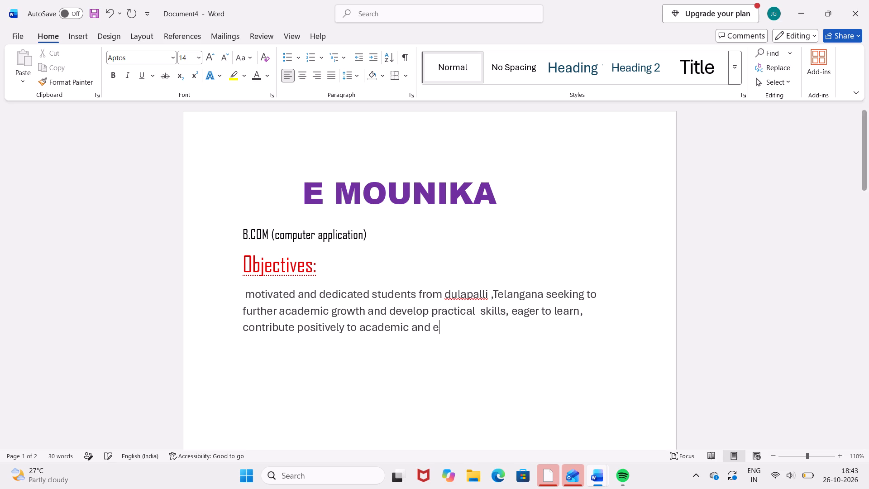
pyautogui.scroll(-1, 436, 230)
pyautogui.press('x')
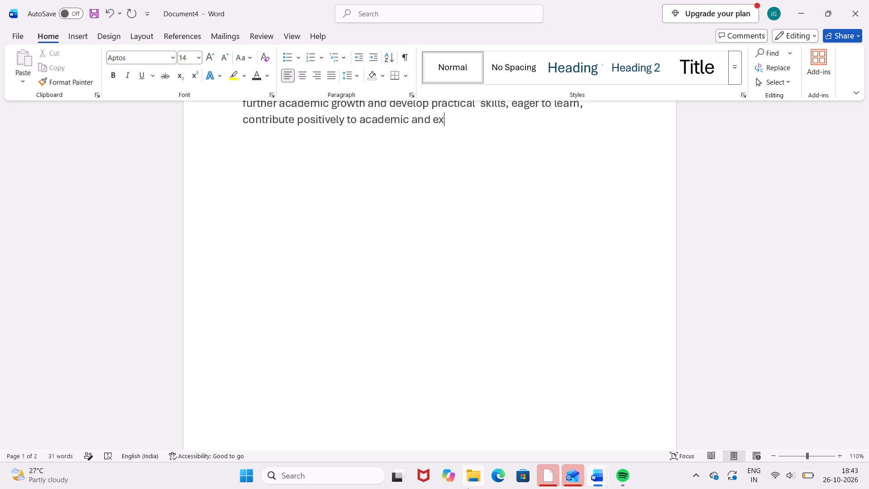
pyautogui.scroll(-1, 468, 488)
pyautogui.press('Up')
pyautogui.press('Up')
pyautogui.press('Up')
pyautogui.press('Up')
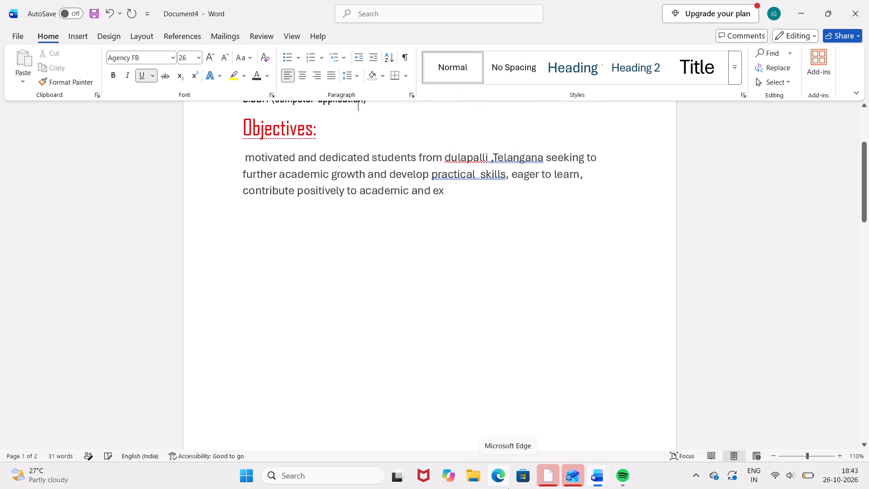
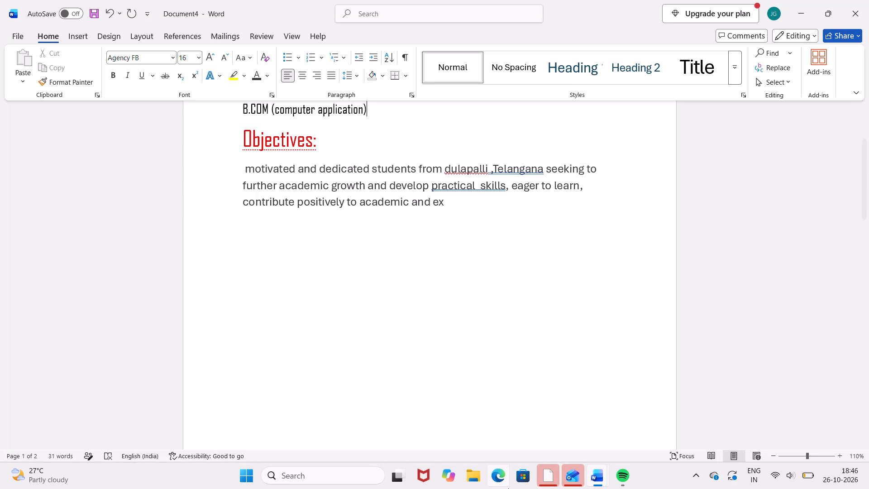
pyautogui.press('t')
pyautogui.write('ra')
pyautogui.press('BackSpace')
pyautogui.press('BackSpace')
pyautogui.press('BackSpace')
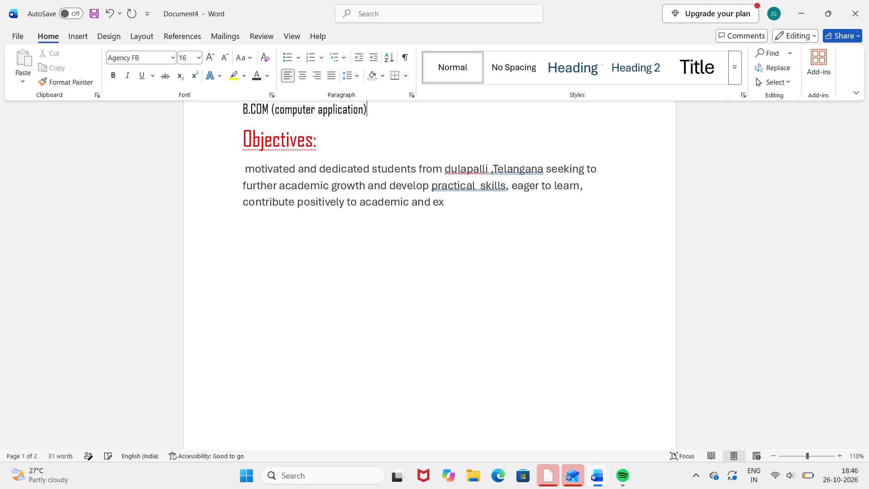
# Complete the unfinished word "ex" at the end of the Objectives paragraph as "extracurricular" and add "activities".
pyautogui.click(451, 202)
pyautogui.write('tra')
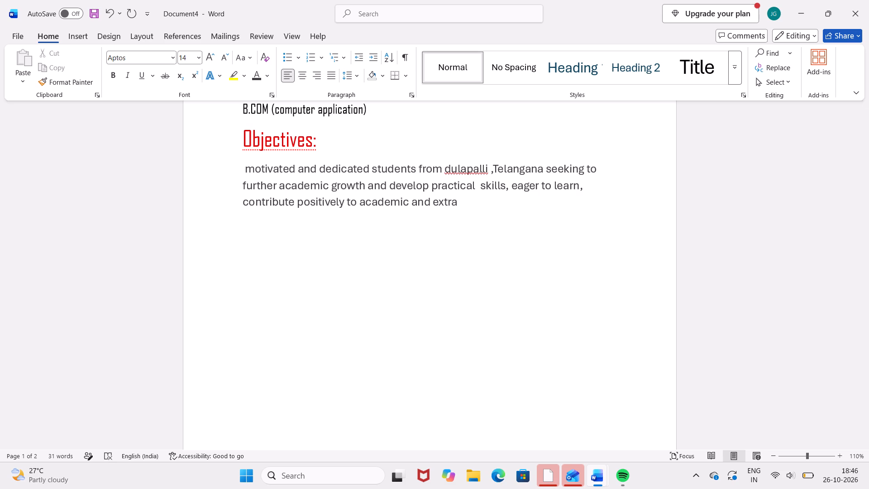
pyautogui.write('cu')
pyautogui.write('rr')
pyautogui.press('i')
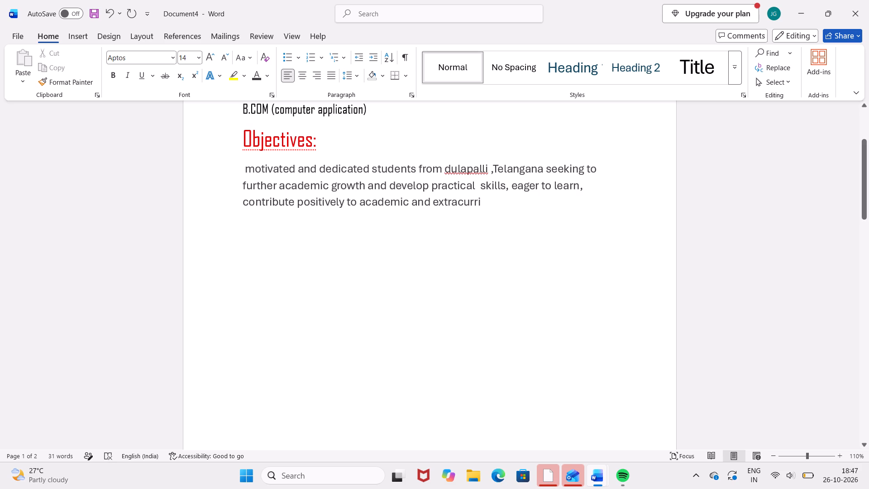
pyautogui.write('cular')
pyautogui.press('space')
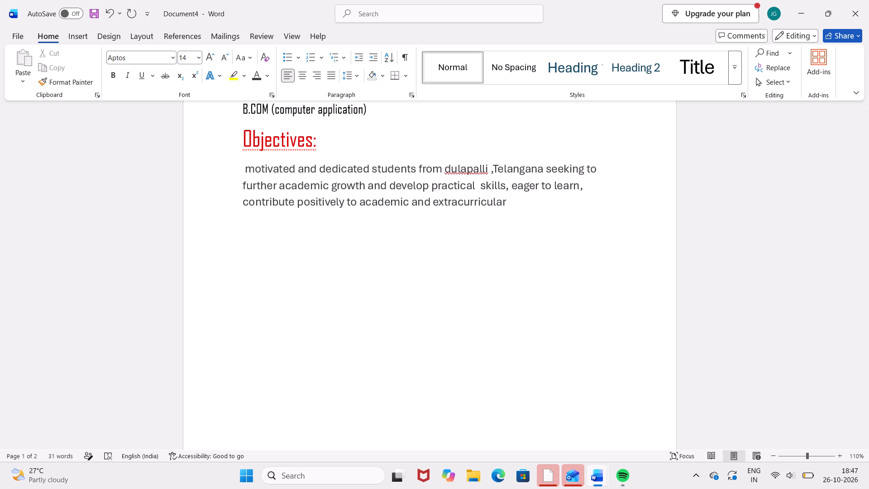
pyautogui.write('activities')
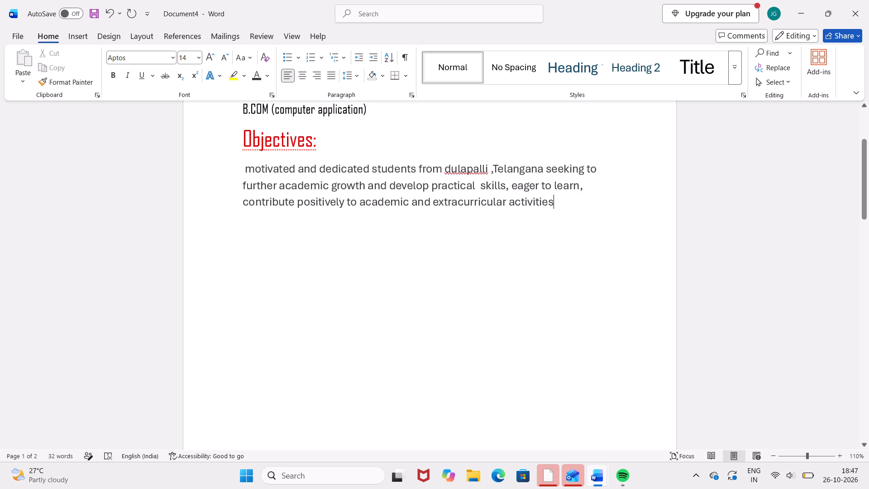
# Continue the Objectives sentence after "extracurricular activities" with ", and build a strong".
pyautogui.write(',and')
pyautogui.press('space')
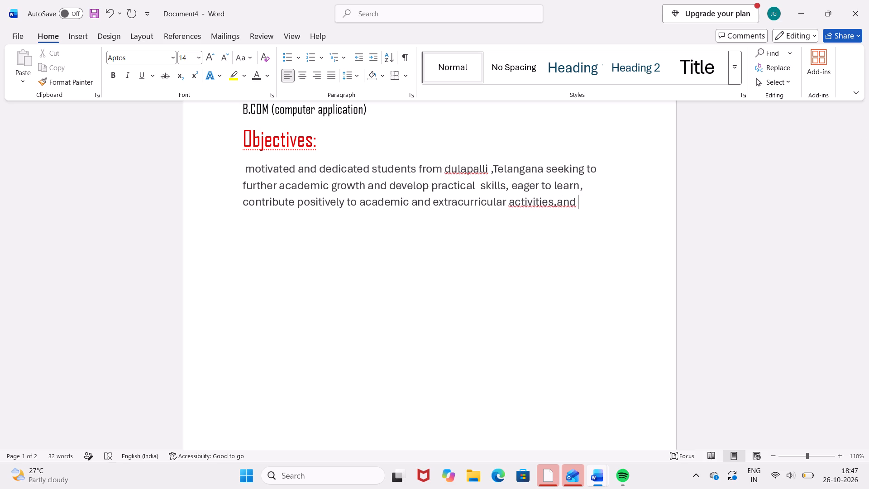
pyautogui.press('BackSpace')
pyautogui.press('BackSpace')
pyautogui.press('BackSpace')
pyautogui.press('BackSpace')
pyautogui.press('space')
pyautogui.write('and')
pyautogui.press('space')
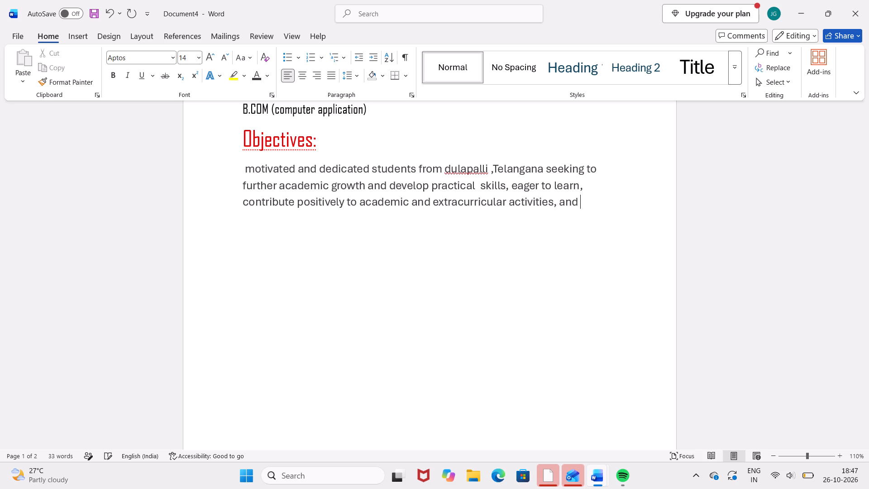
pyautogui.write('build')
pyautogui.press('space')
pyautogui.write('a strong')
pyautogui.press('space')
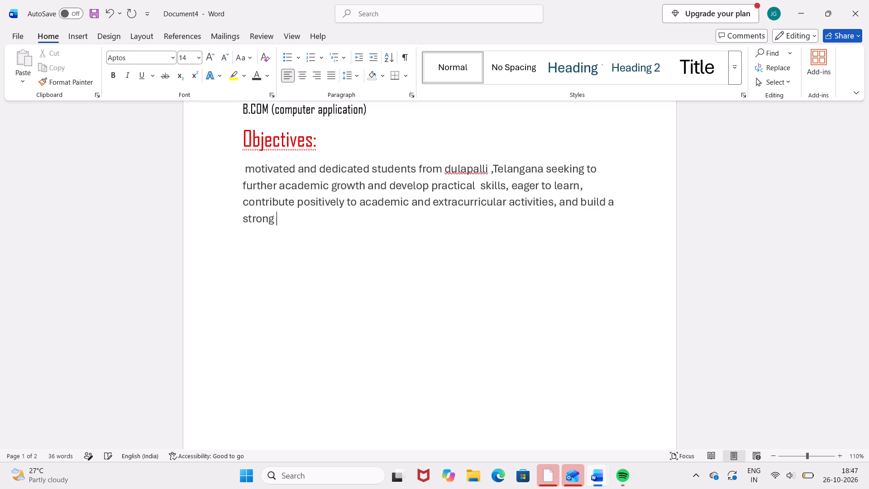
# Continue the Objectives sentence after "build a strong" with the words "foundation for".
pyautogui.write('foun')
pyautogui.write('da')
pyautogui.press('t')
pyautogui.write('ion')
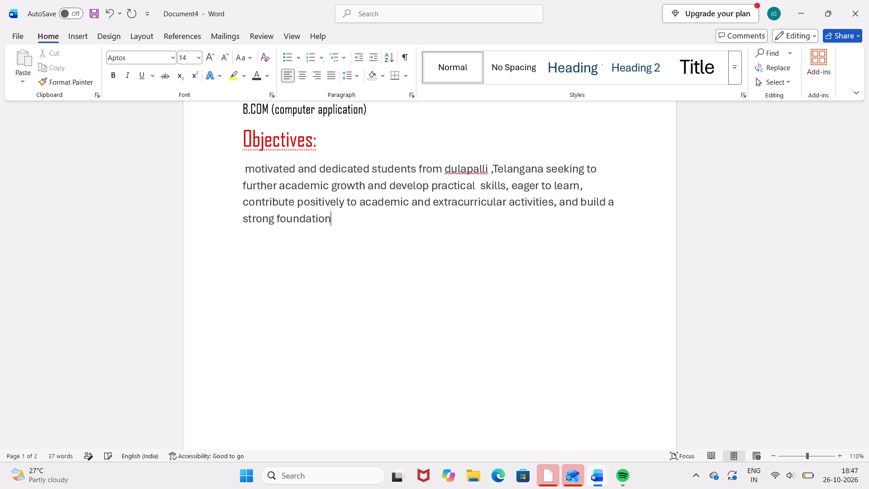
pyautogui.press('space')
pyautogui.write('0f')
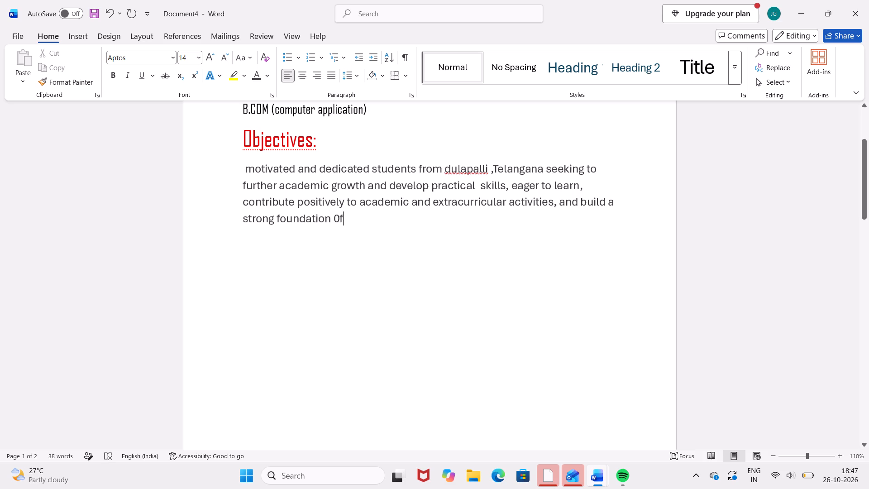
pyautogui.press('BackSpace')
pyautogui.press('BackSpace')
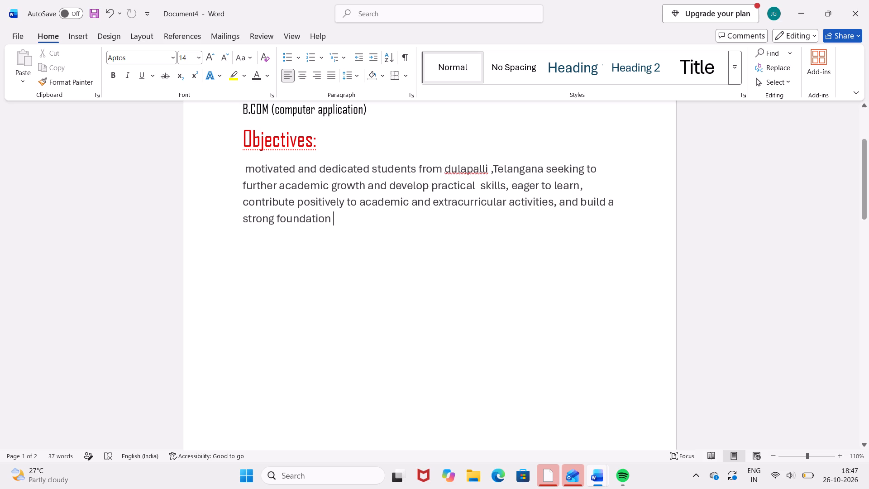
pyautogui.write('for')
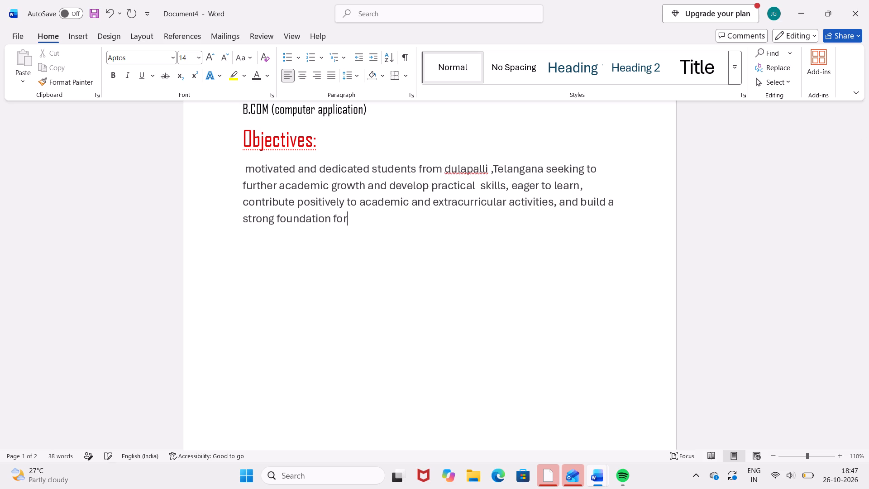
pyautogui.press('space')
pyautogui.press('BackSpace')
pyautogui.press('BackSpace')
pyautogui.write('r')
pyautogui.press('space')
# Continue the Objectives sentence after "strong foundation for" with the words "future career opportunities".
pyautogui.press('f')
pyautogui.press('t')
pyautogui.press('u')
pyautogui.press('BackSpace')
pyautogui.press('BackSpace')
pyautogui.write('uture')
pyautogui.press('space')
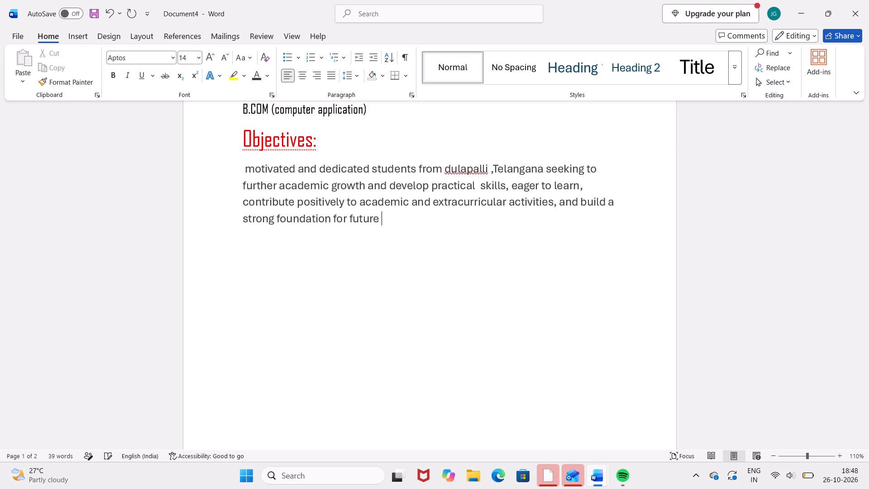
pyautogui.press('c')
pyautogui.write('ar')
pyautogui.write('eer')
pyautogui.press('space')
pyautogui.write('op')
pyautogui.write('po')
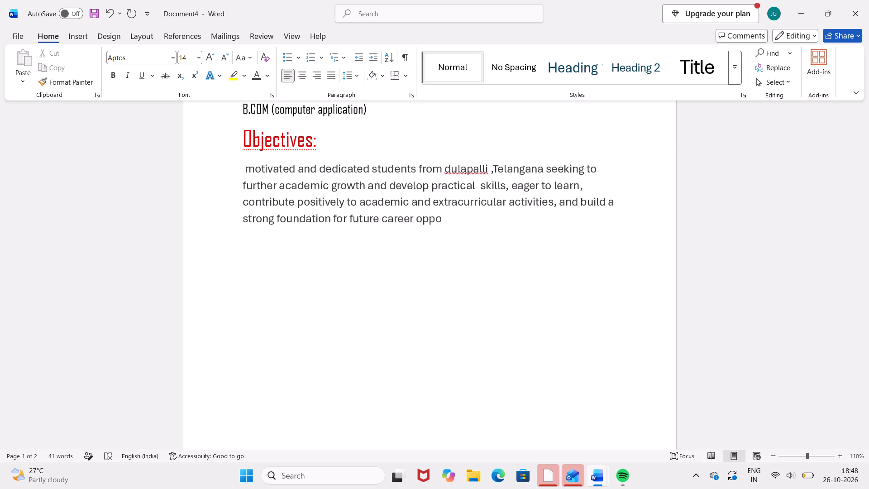
pyautogui.press('r')
pyautogui.write('tniti')
pyautogui.write('es')
pyautogui.press('space')
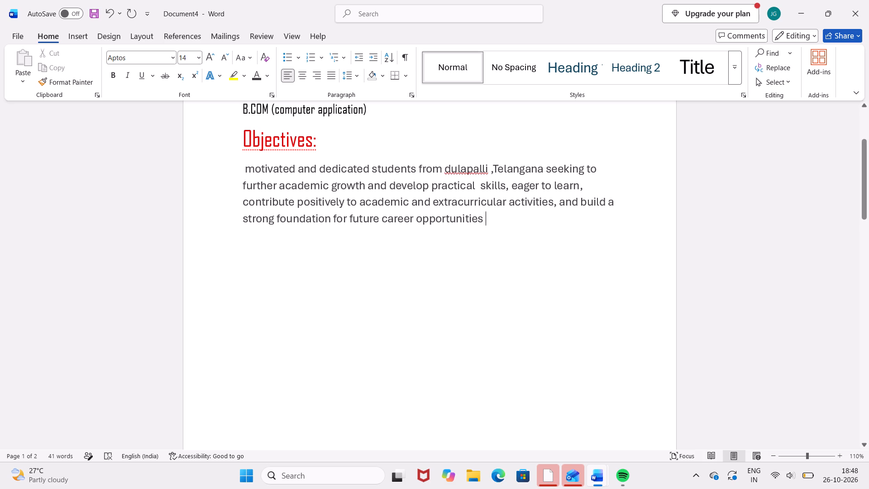
# Continue the Objectives sentence after "future career opportunities" with the words "through hard work".
pyautogui.write('thr')
pyautogui.press('o')
pyautogui.press('u')
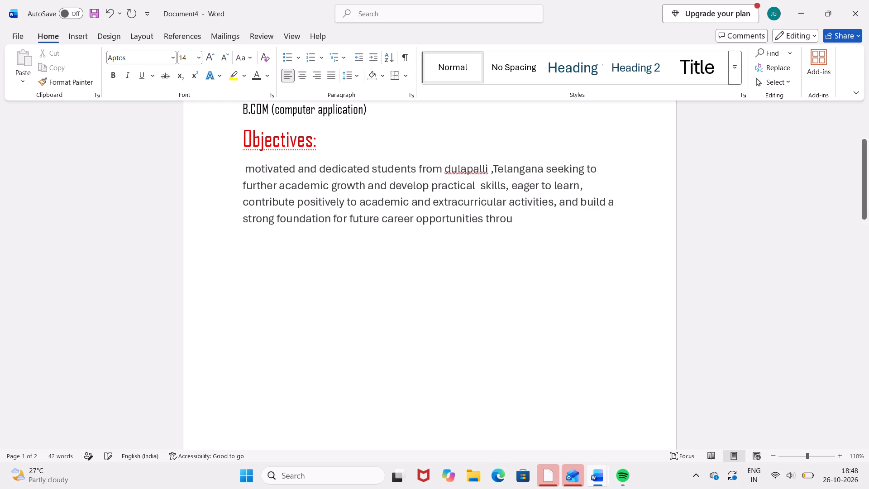
pyautogui.press('g')
pyautogui.press('h')
pyautogui.press('space')
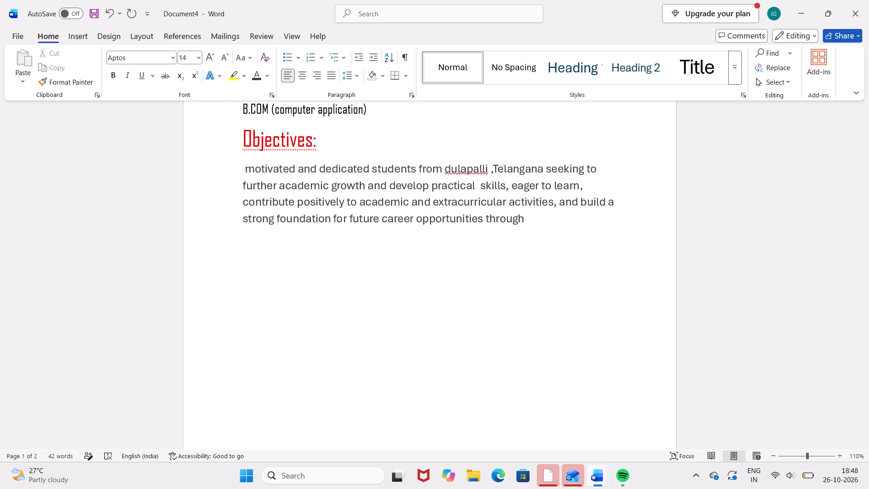
pyautogui.write('hard')
pyautogui.press('space')
pyautogui.write('work')
pyautogui.press('space')
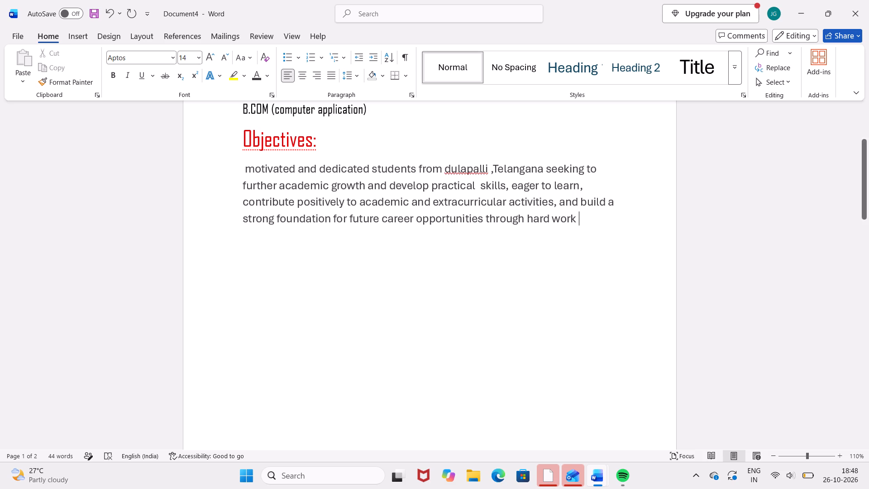
# Extend the Objectives sentence directly after "hard work" with ", discipline," leaving no space before either comma.
pyautogui.press(',')
pyautogui.press('space')
pyautogui.press('BackSpace')
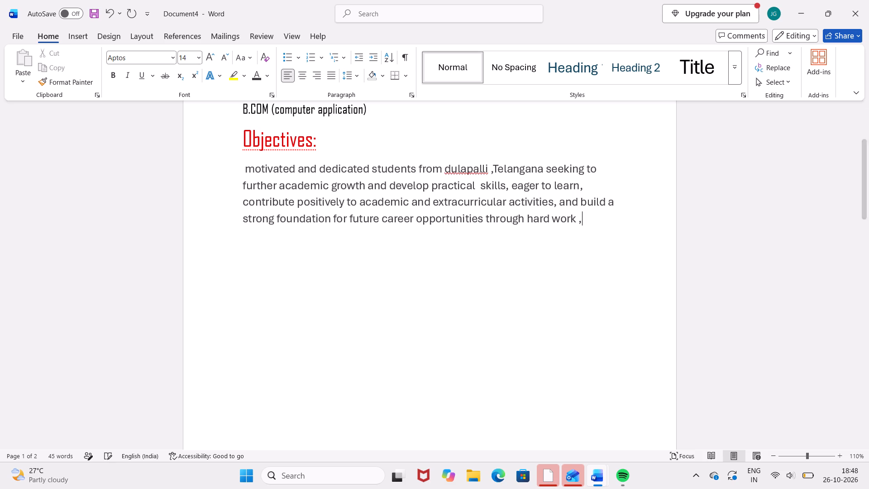
pyautogui.press('BackSpace')
pyautogui.press('BackSpace')
pyautogui.write(', di')
pyautogui.press('s')
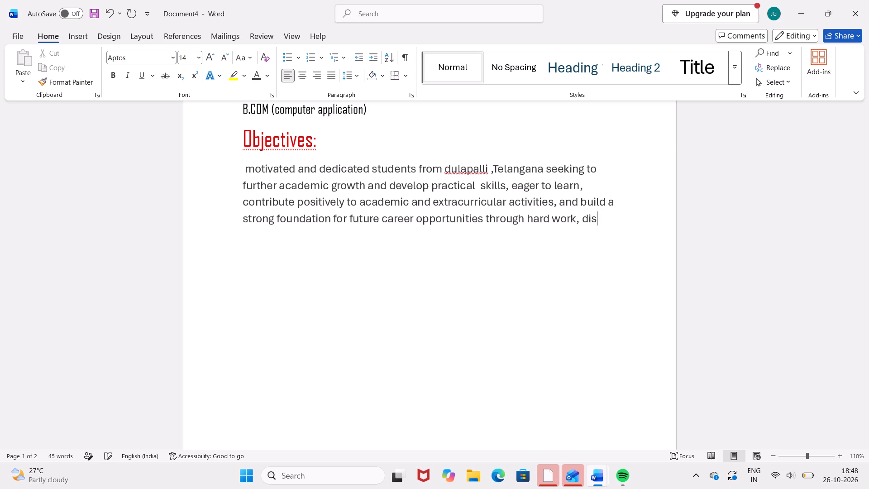
pyautogui.write('cipline')
pyautogui.press('space')
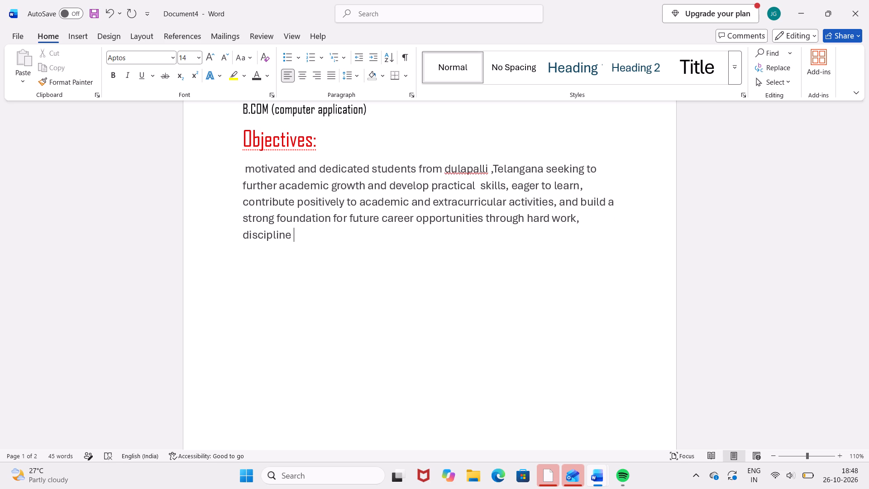
pyautogui.press('BackSpace')
pyautogui.press(',')
# Finish the Objectives sentence after "discipline," with the words "and continuous learning.".
pyautogui.press('space')
pyautogui.write('and')
pyautogui.press('space')
pyautogui.write('con')
pyautogui.press('t')
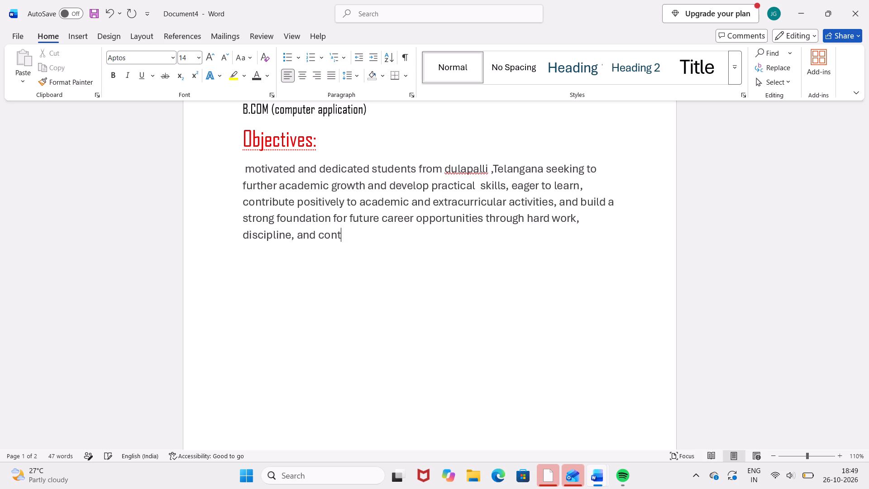
pyautogui.write('in')
pyautogui.write('uous')
pyautogui.press('space')
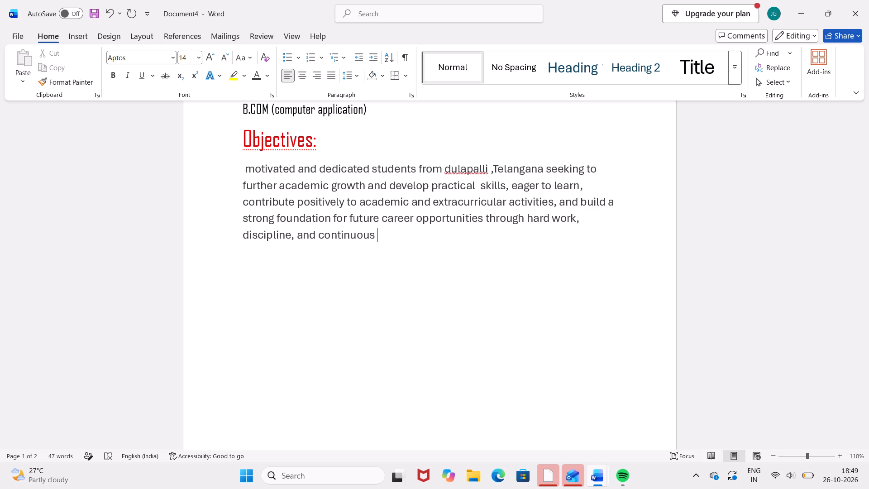
pyautogui.write('learning')
pyautogui.press('.')
# Add the heading "EDUCATION:" below the Objectives paragraph, leaving one blank line between them.
pyautogui.press('Return')
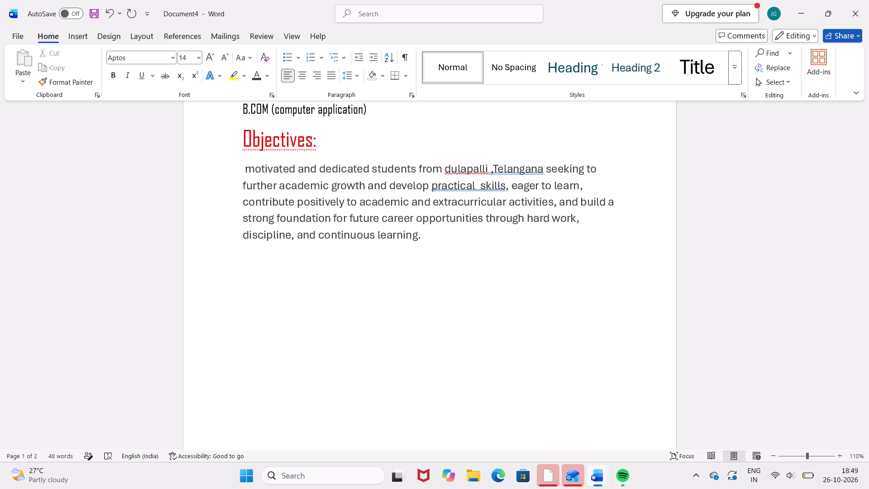
pyautogui.press('Return')
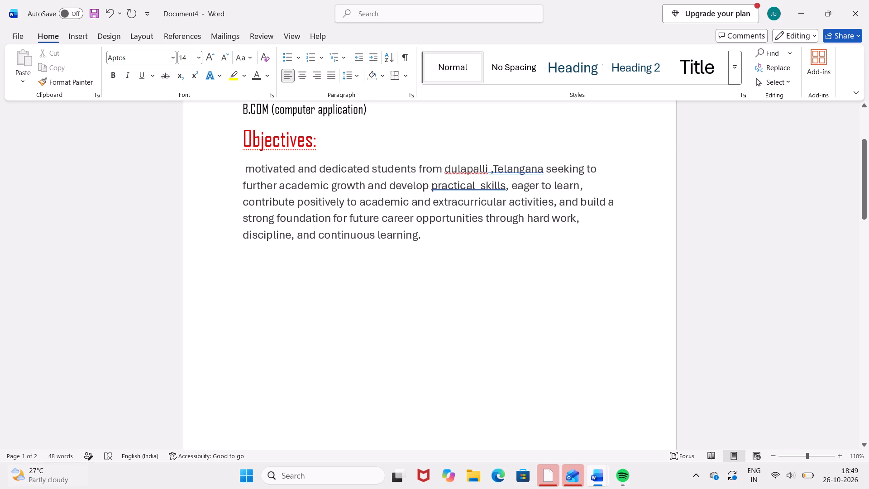
pyautogui.click(236, 292)
pyautogui.click(440, 230)
pyautogui.press('Return')
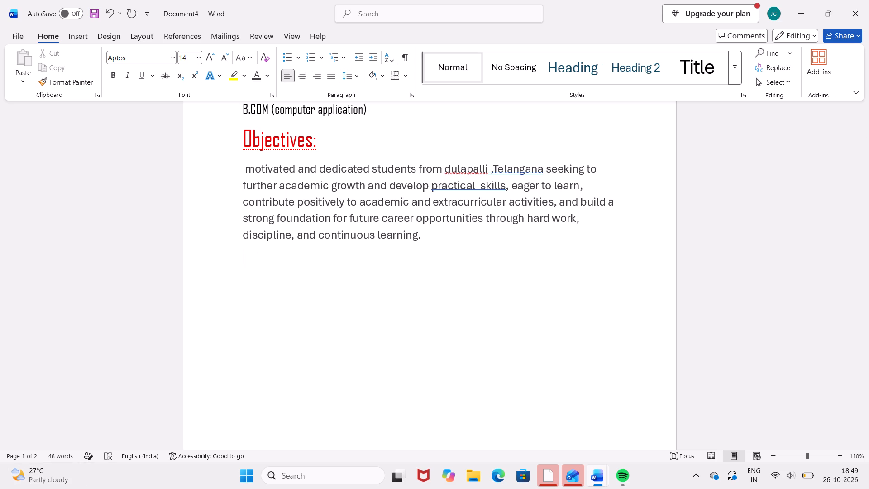
pyautogui.press('Return')
pyautogui.write('EDUCATION')
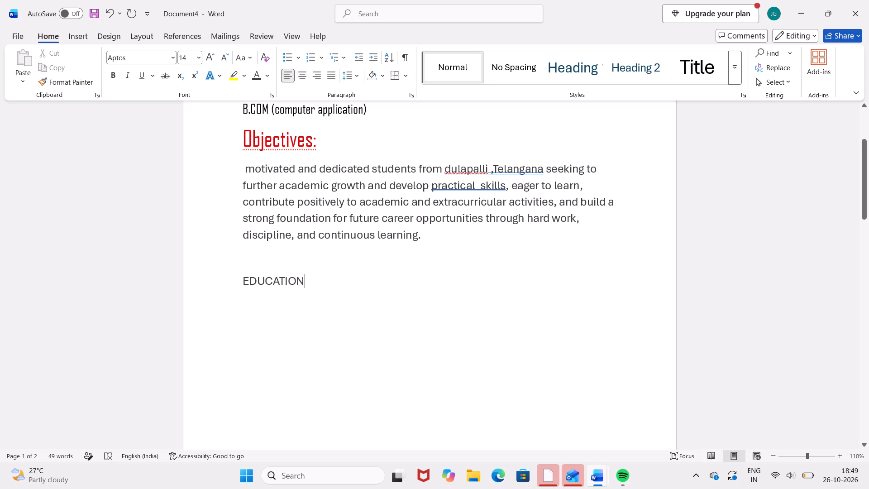
pyautogui.click(441, 230)
pyautogui.hotkey('shift', ':')
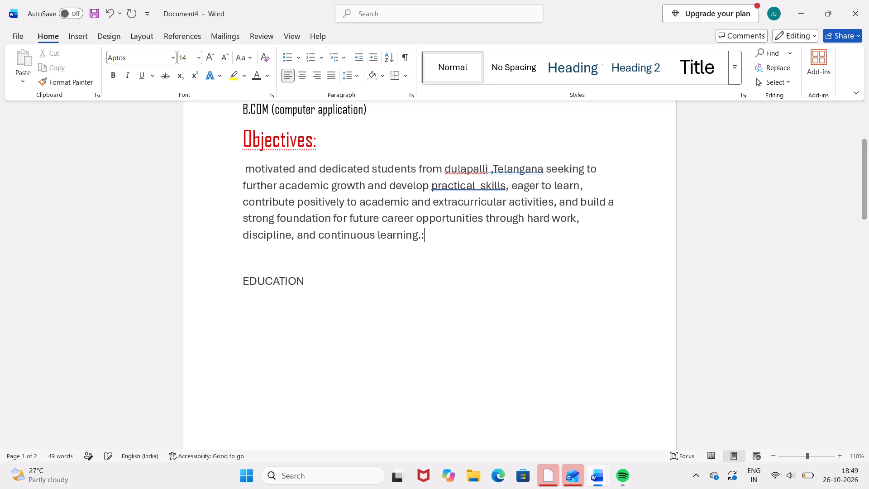
pyautogui.press('BackSpace')
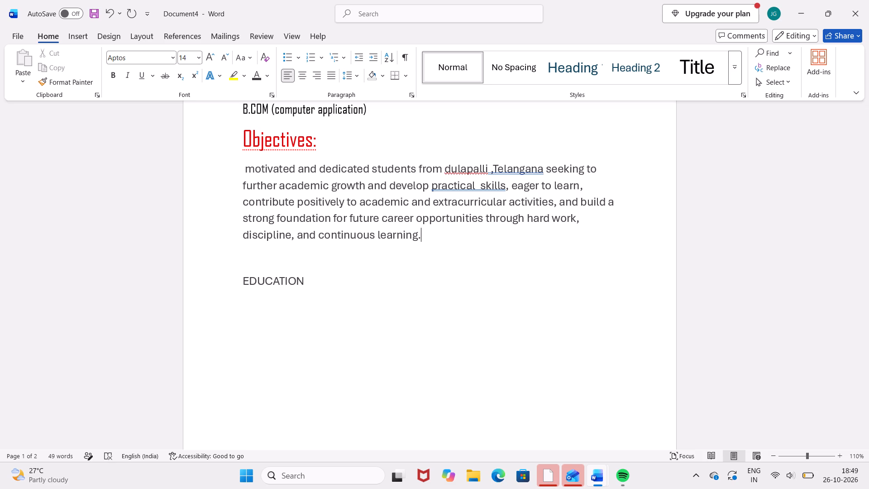
pyautogui.click(375, 284)
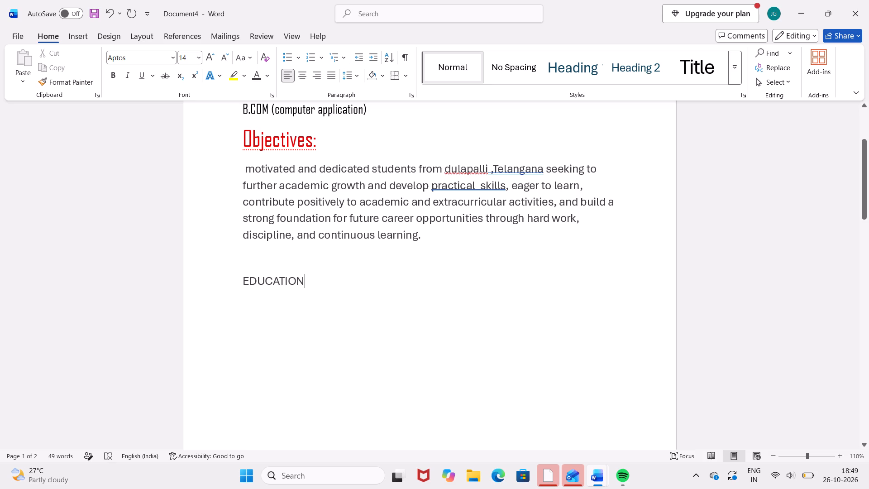
pyautogui.hotkey('shift', ':')
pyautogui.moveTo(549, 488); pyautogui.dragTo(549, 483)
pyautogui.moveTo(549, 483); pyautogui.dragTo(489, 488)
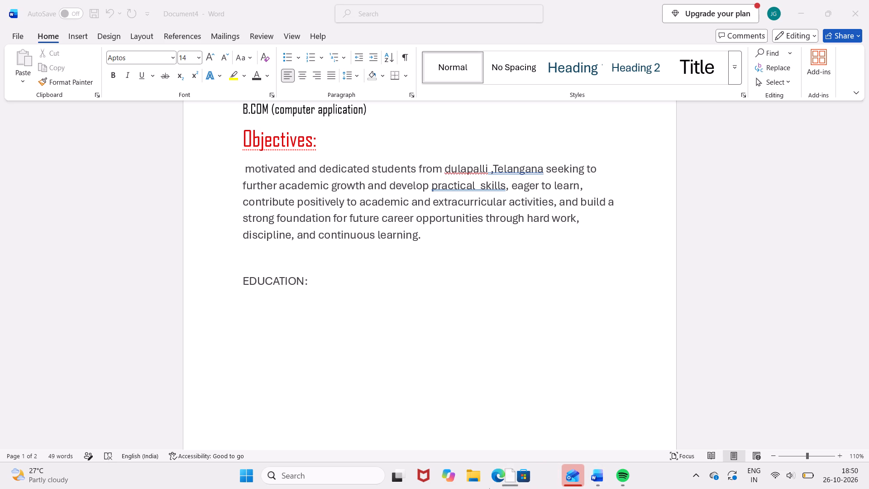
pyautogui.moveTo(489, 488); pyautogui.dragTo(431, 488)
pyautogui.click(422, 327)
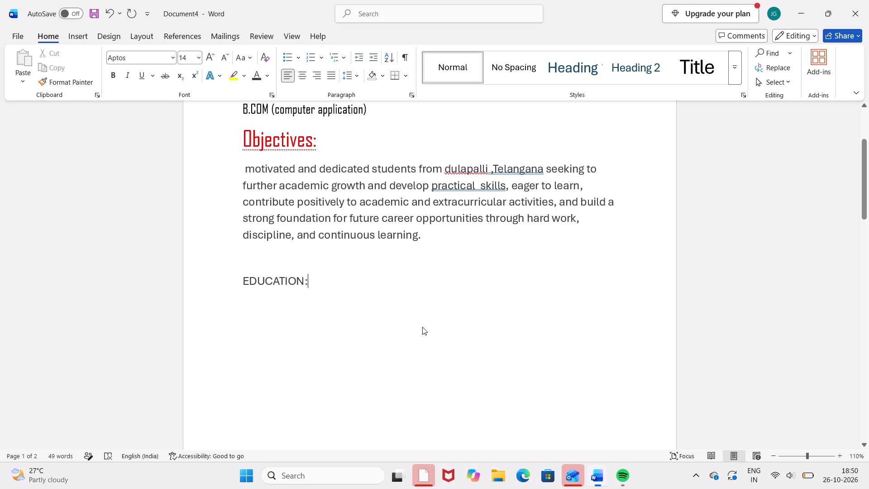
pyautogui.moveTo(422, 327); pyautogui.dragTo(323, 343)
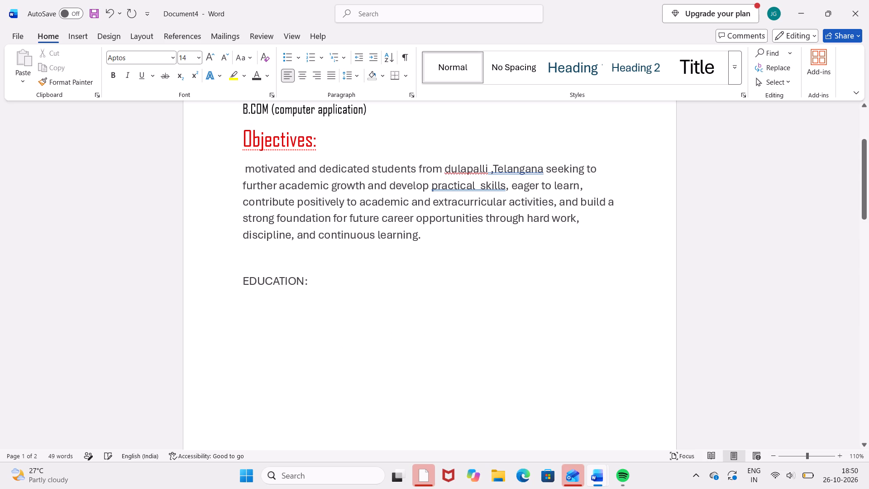
# Set the font size of the "EDUCATION:" heading to 18.
pyautogui.click(318, 288)
pyautogui.moveTo(318, 288); pyautogui.dragTo(215, 281)
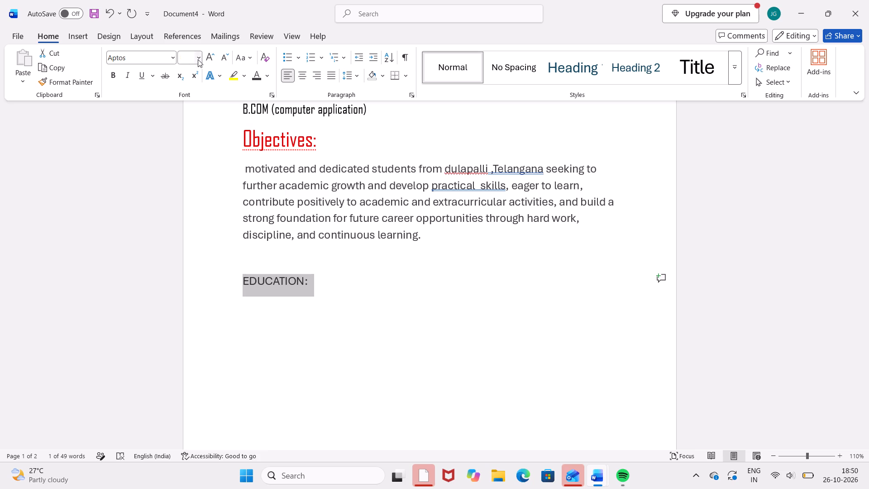
pyautogui.moveTo(198, 59); pyautogui.dragTo(191, 195)
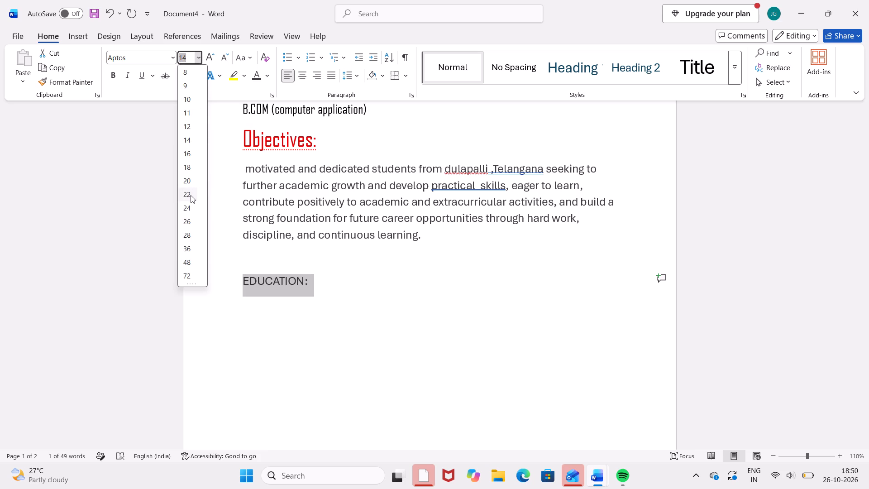
pyautogui.moveTo(191, 195); pyautogui.dragTo(186, 181)
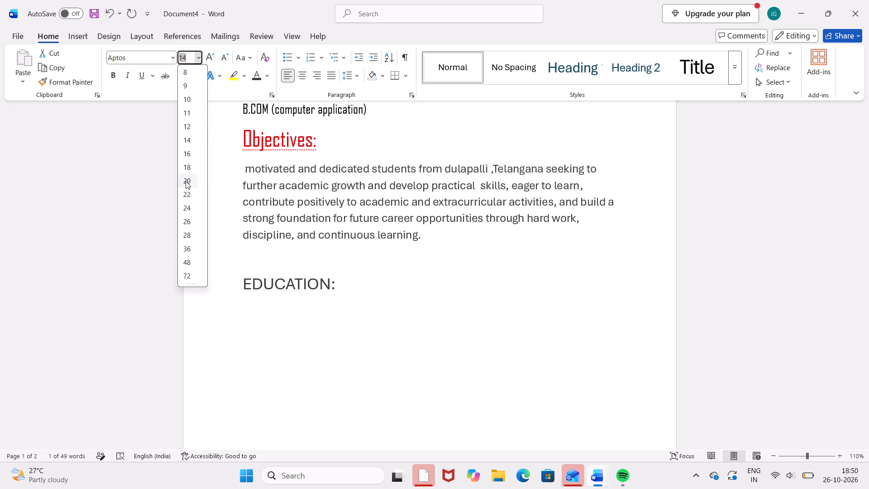
pyautogui.moveTo(186, 181); pyautogui.dragTo(179, 167)
pyautogui.click(179, 167)
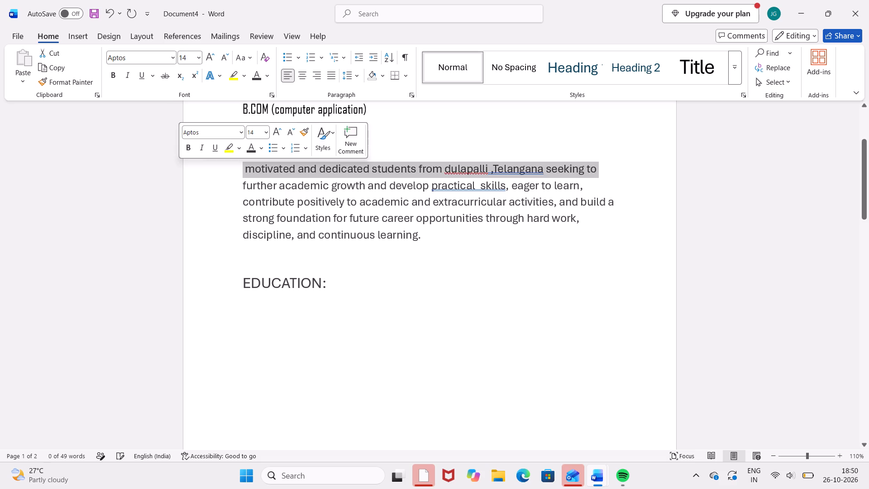
pyautogui.click(321, 279)
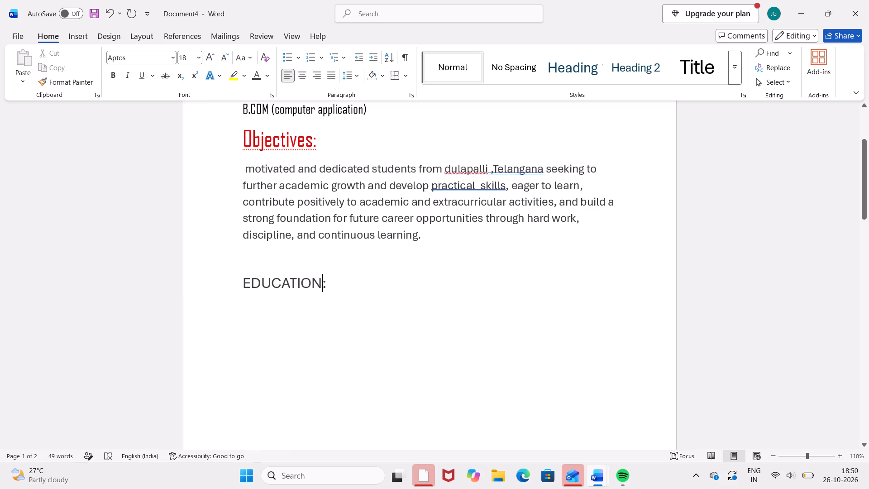
pyautogui.click(321, 279)
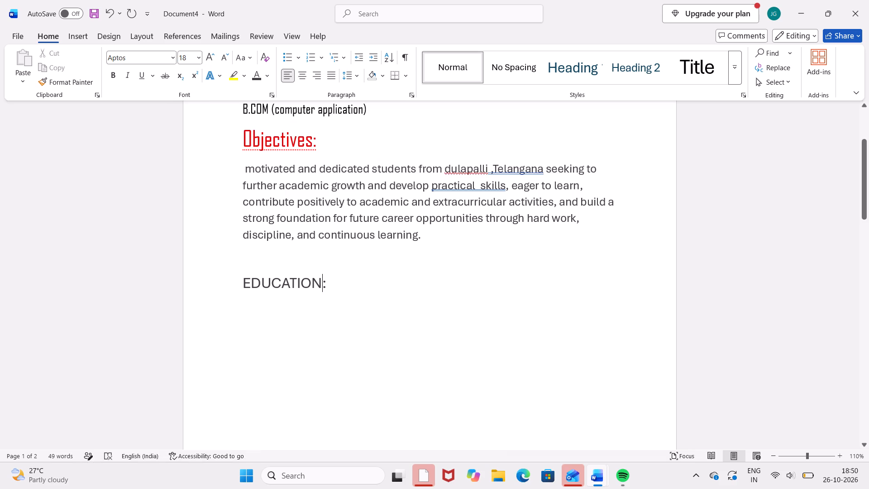
# Start a new line below the "EDUCATION:" heading with the text "SSC".
pyautogui.click(376, 287)
pyautogui.press('Return')
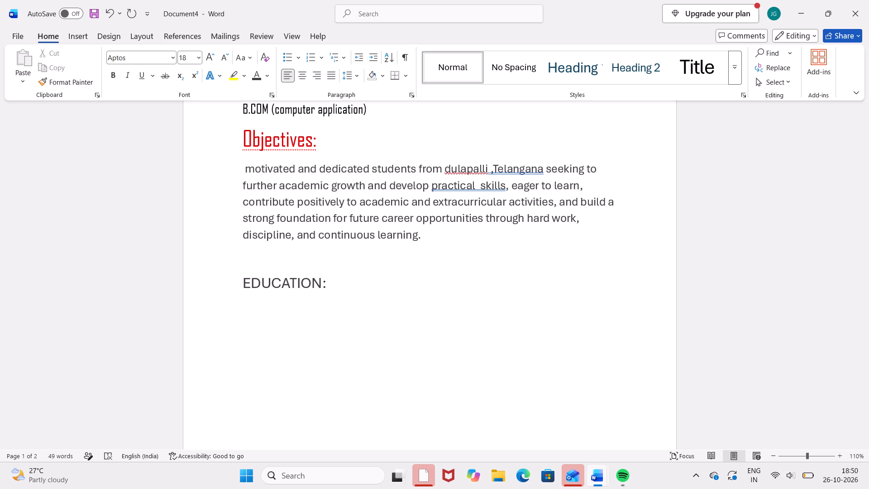
pyautogui.write('SSC')
pyautogui.press('space')
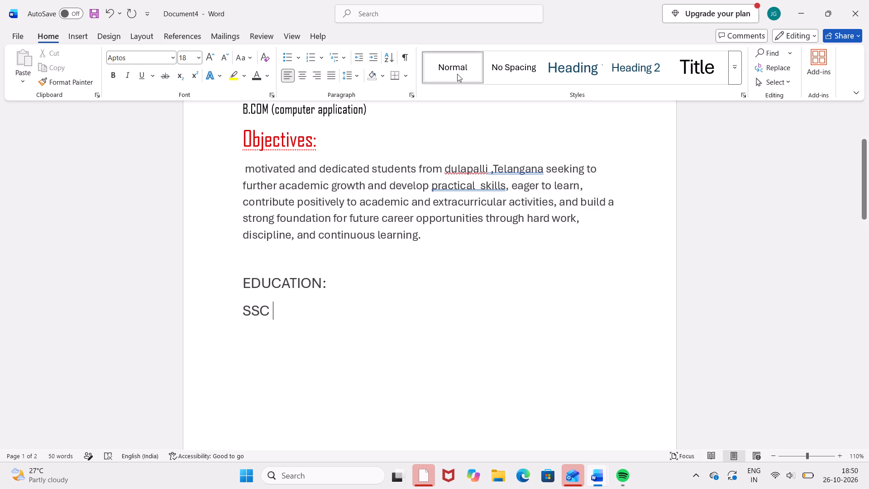
# Set the font size to 12 for the text that follows "SSC" on the same line.
pyautogui.click(193, 62)
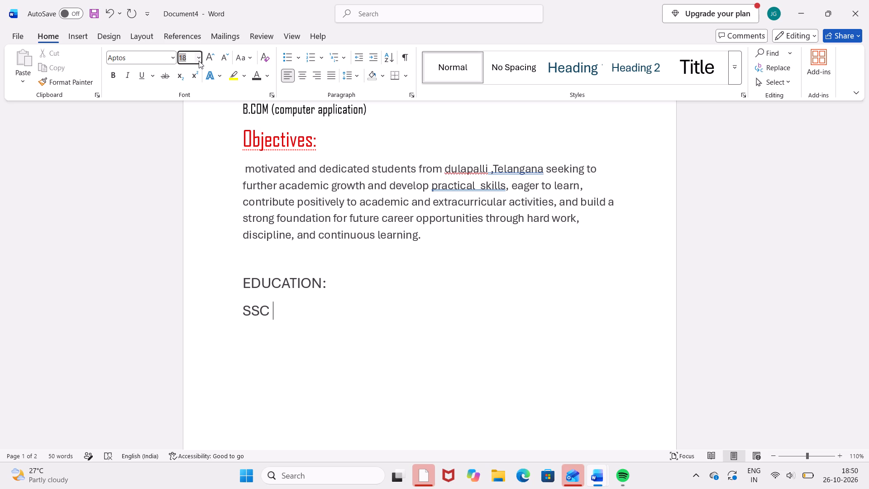
pyautogui.click(199, 61)
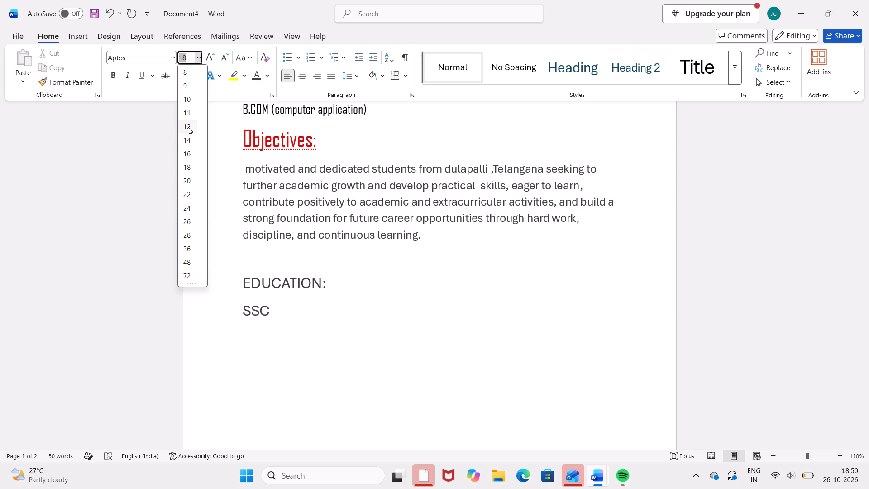
pyautogui.click(188, 127)
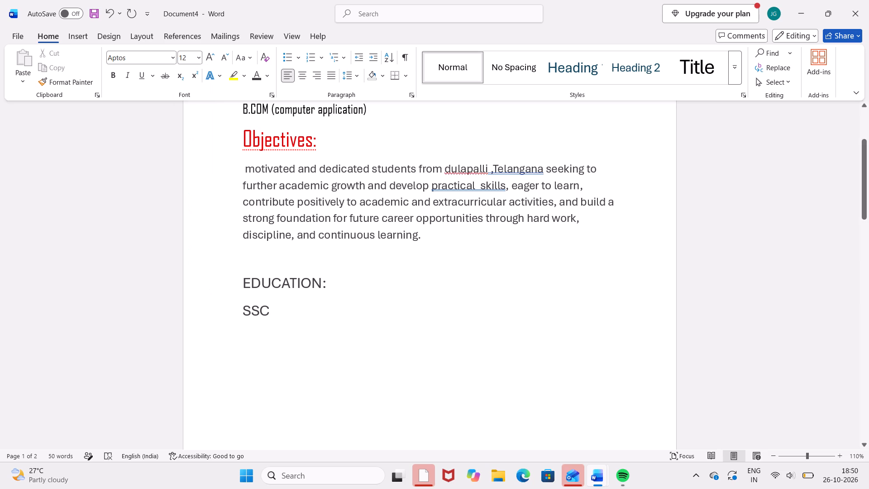
pyautogui.hotkey('shift', '(')
pyautogui.press('BackSpace')
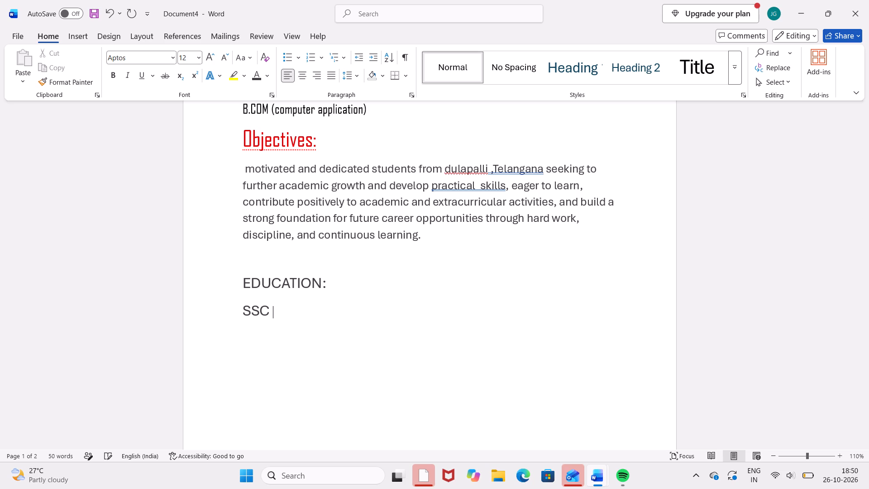
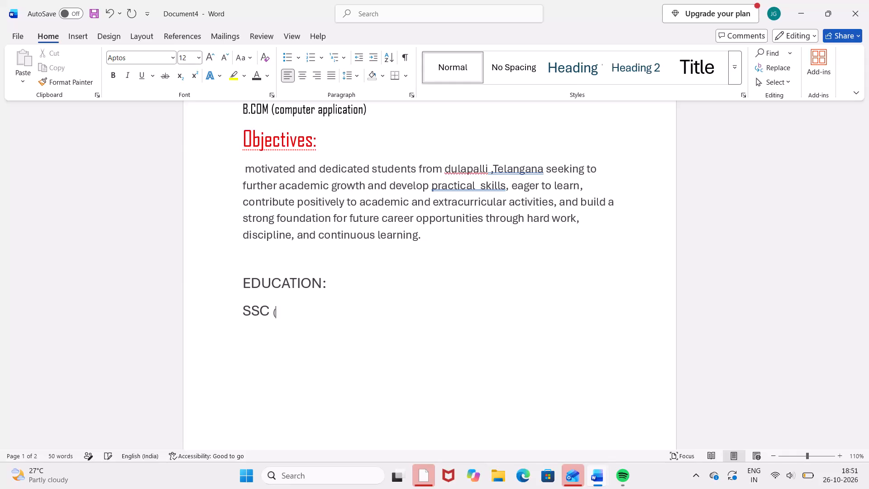
# Remove the opening bracket after "SSC" and set the font size to 16 for the text that follows.
pyautogui.press('BackSpace')
pyautogui.click(197, 59)
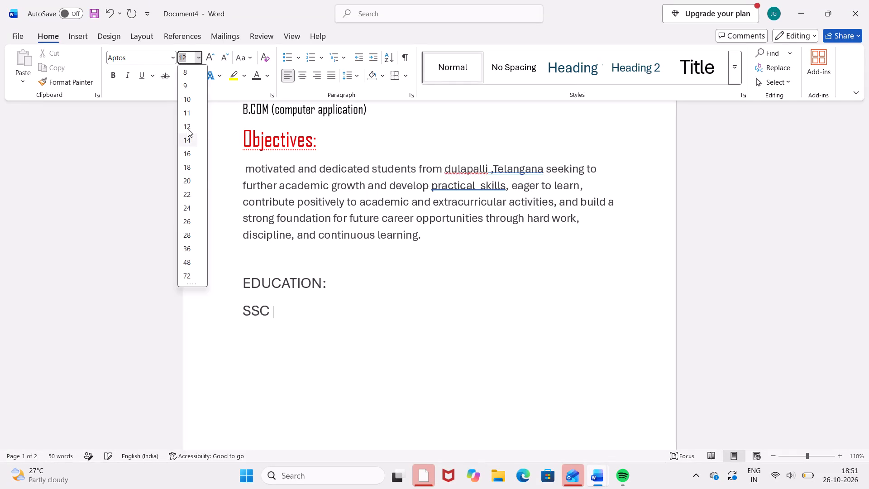
pyautogui.click(190, 136)
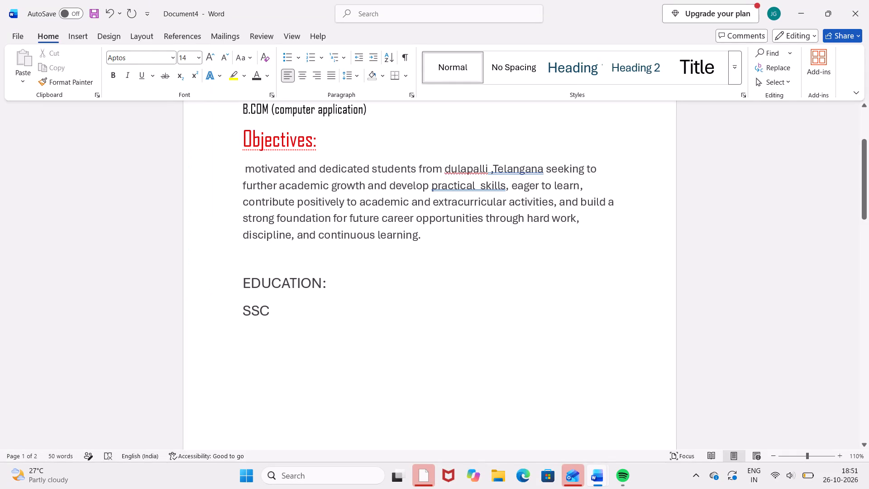
pyautogui.hotkey('shift', '(')
pyautogui.press('BackSpace')
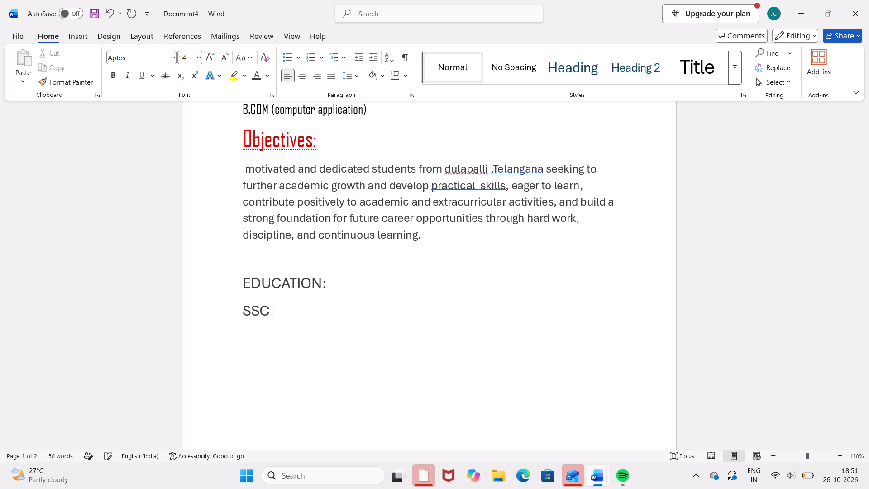
pyautogui.click(199, 60)
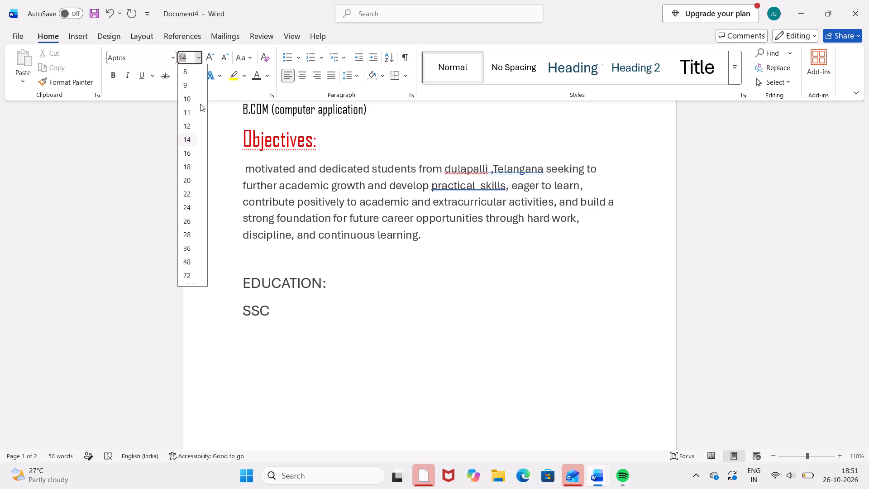
pyautogui.click(197, 152)
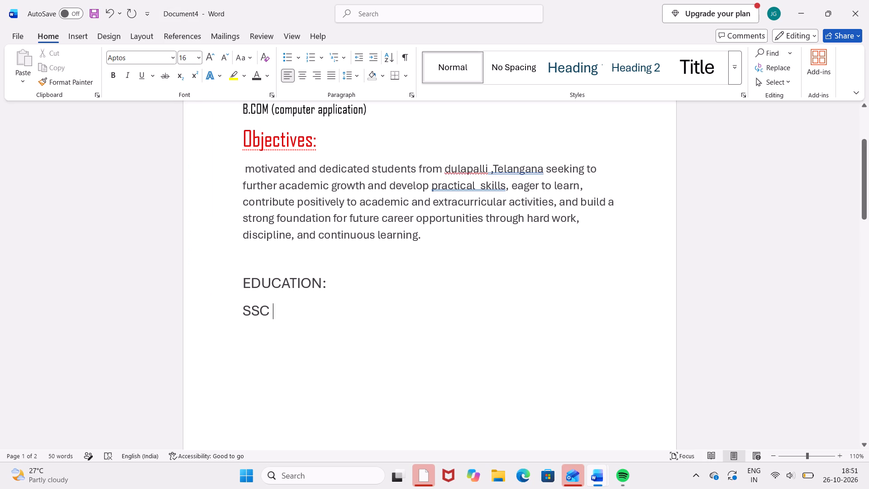
# Add "(class 10)" after "SSC" on the same line.
pyautogui.hotkey('shift', '(')
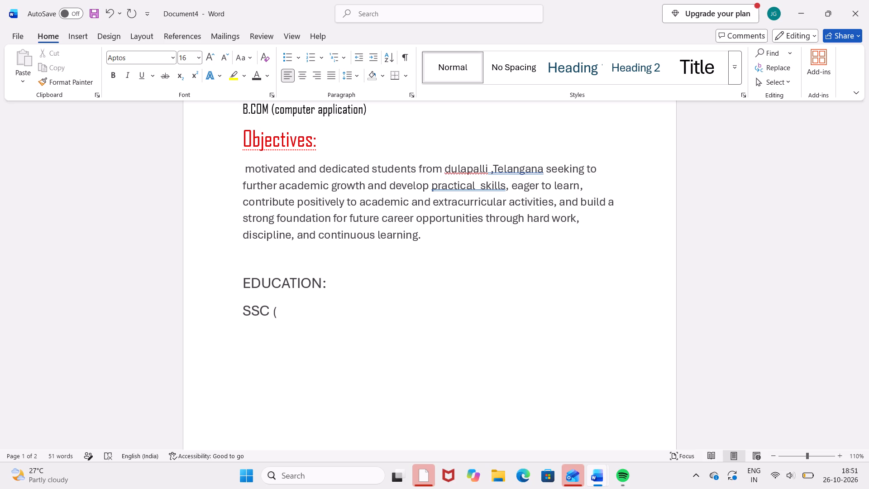
pyautogui.write('CLAS')
pyautogui.press('BackSpace')
pyautogui.press('BackSpace')
pyautogui.press('BackSpace')
pyautogui.write('lss')
pyautogui.press('BackSpace')
pyautogui.press('BackSpace')
pyautogui.press('BackSpace')
pyautogui.press('BackSpace')
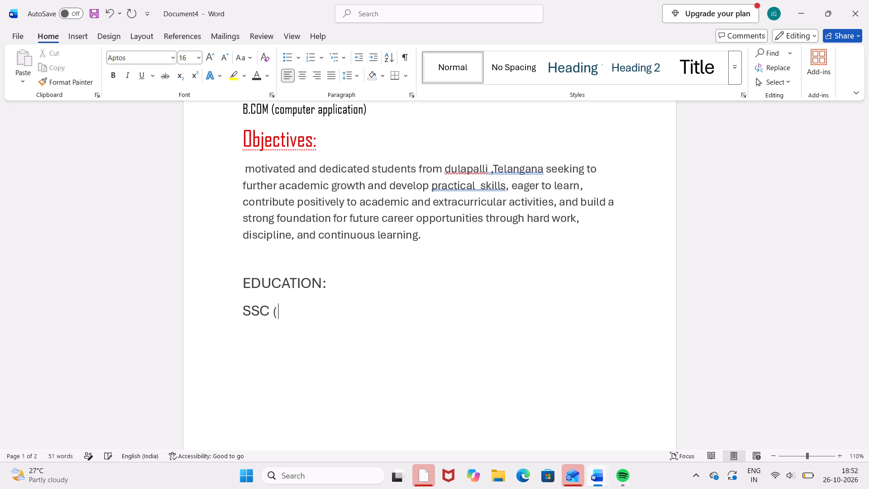
pyautogui.write('class')
pyautogui.press('space')
pyautogui.write('10')
pyautogui.hotkey('shift', ')')
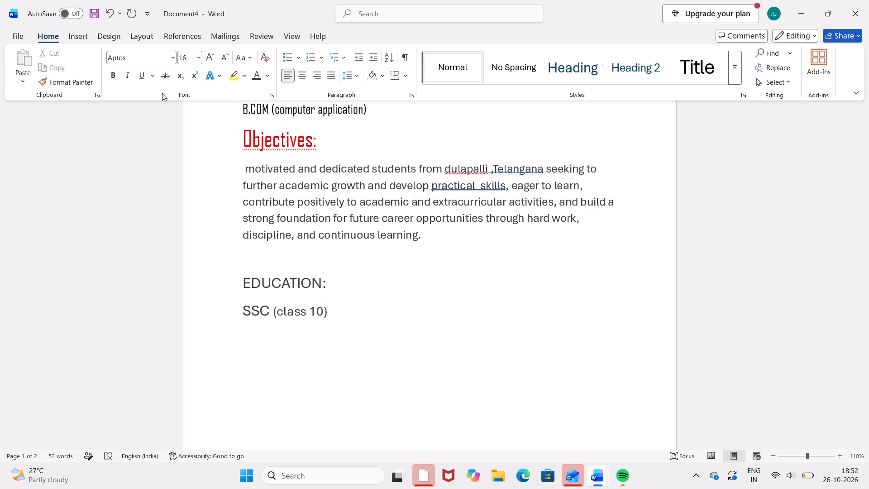
# Continue the SSC line with a long dash and "Board of secondary education,".
pyautogui.press('-')
pyautogui.press('BackSpace')
pyautogui.hotkey('shift', '_')
pyautogui.press('BackSpace')
pyautogui.write('--')
pyautogui.press('b')
pyautogui.press('BackSpace')
pyautogui.press('b')
pyautogui.write('oard')
pyautogui.press('space')
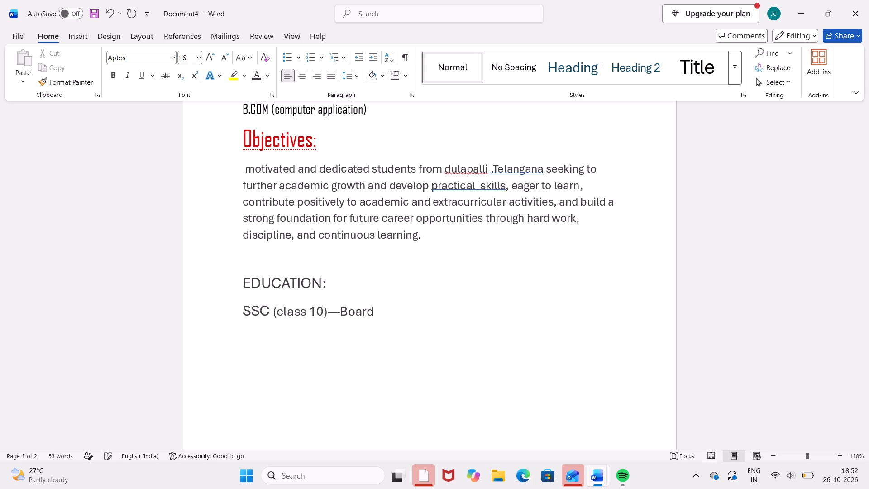
pyautogui.write('of')
pyautogui.press('space')
pyautogui.write('secondary')
pyautogui.press('space')
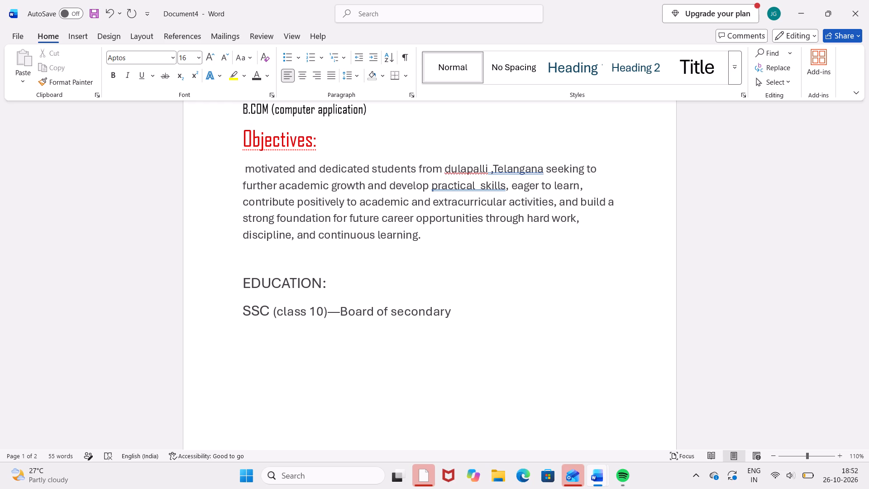
pyautogui.write('education')
pyautogui.press('space')
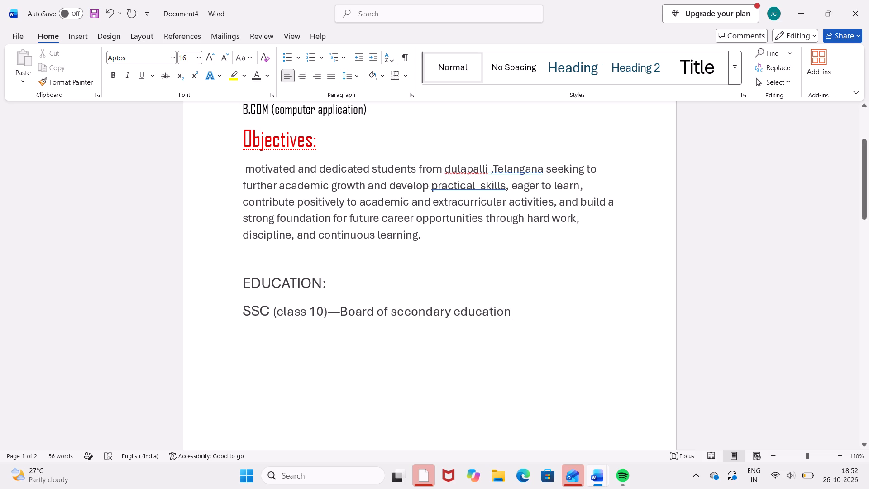
pyautogui.press('BackSpace')
pyautogui.press(',')
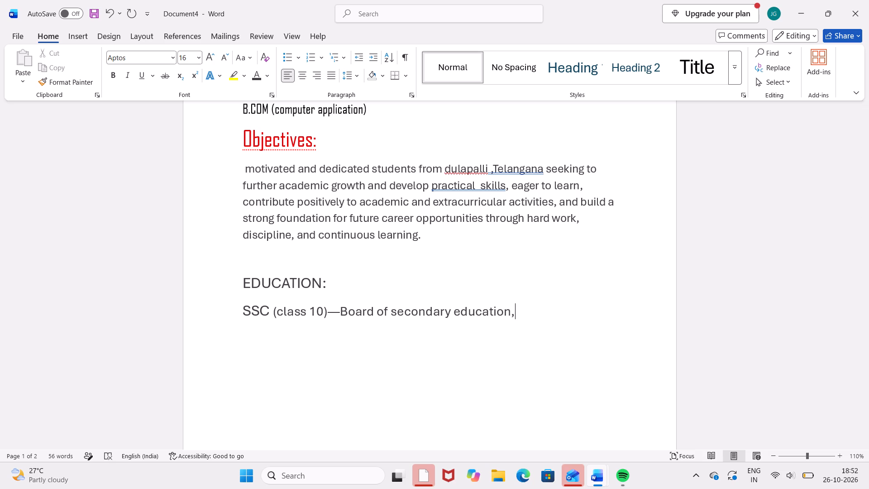
# Complete the SSC line with "Telangana,2026" and start a new line below it.
pyautogui.write('telana')
pyautogui.press('g')
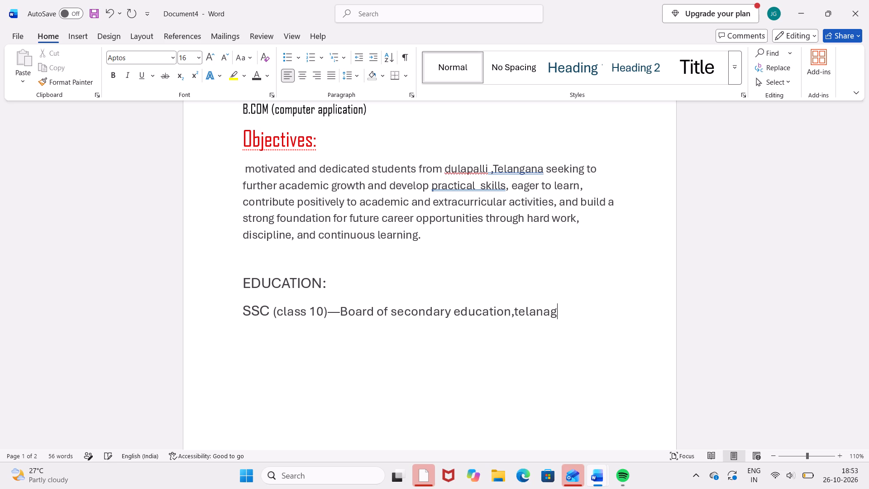
pyautogui.write('ana')
pyautogui.press('BackSpace')
pyautogui.press('BackSpace')
pyautogui.press('BackSpace')
pyautogui.press('BackSpace')
pyautogui.press('BackSpace')
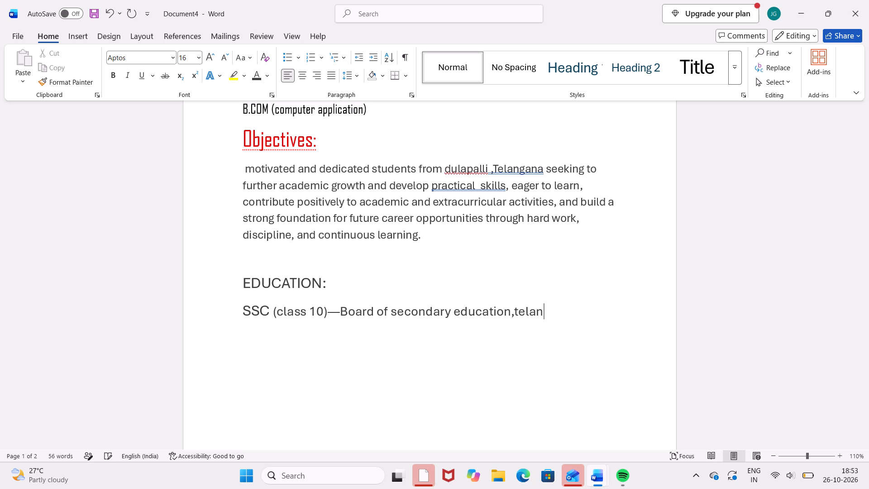
pyautogui.write('gana')
pyautogui.press(',')
pyautogui.write('202')
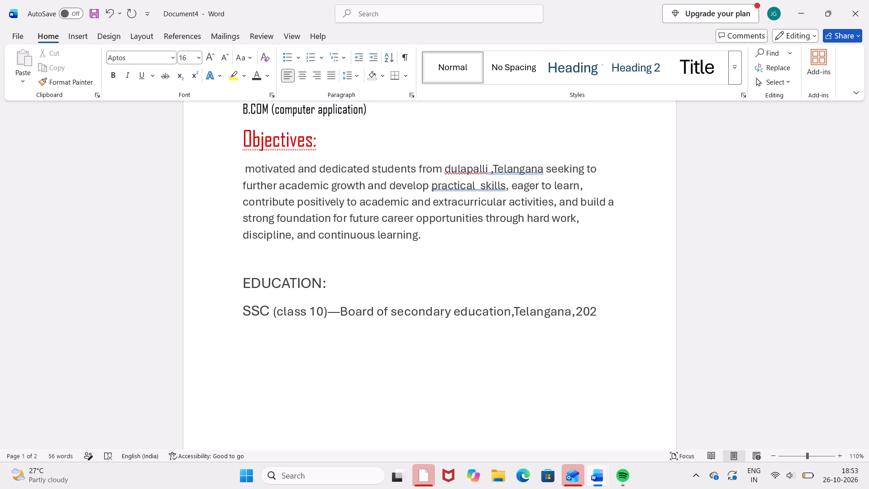
pyautogui.press('6')
pyautogui.press('Return')
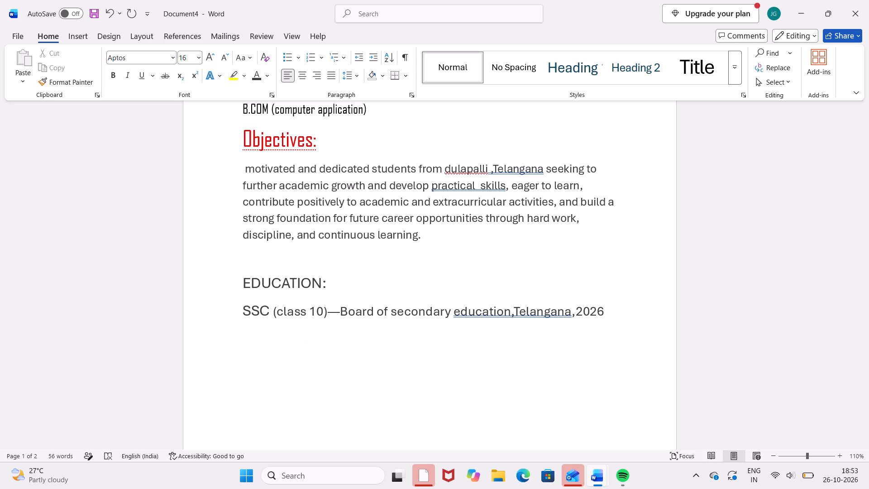
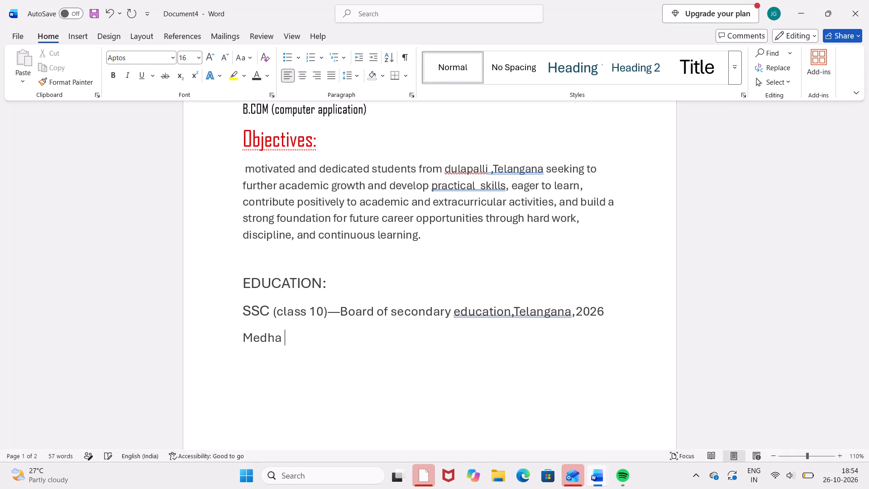
pyautogui.write('high sc')
pyautogui.write('hp')
pyautogui.press('BackSpace')
pyautogui.write('ool')
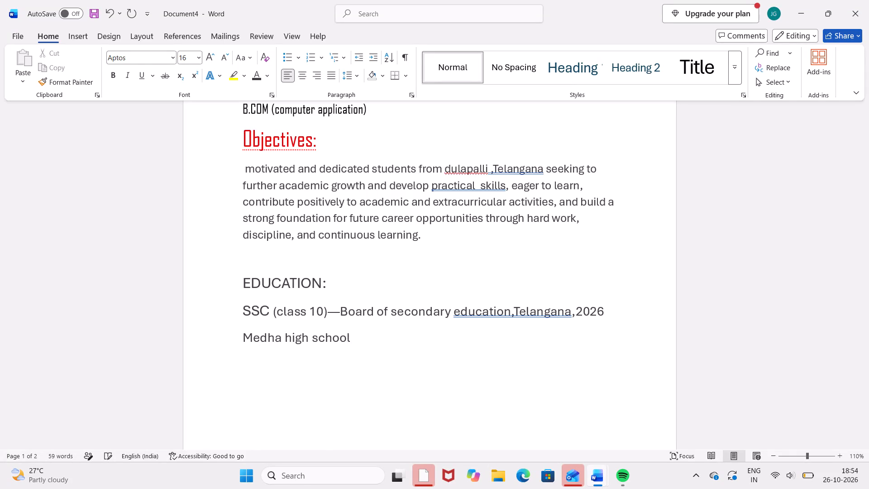
pyautogui.press('space')
pyautogui.write('fr')
pyautogui.press('BackSpace')
pyautogui.press('BackSpace')
pyautogui.write('in')
pyautogui.press('space')
pyautogui.write('suraram colony')
pyautogui.press('Return')
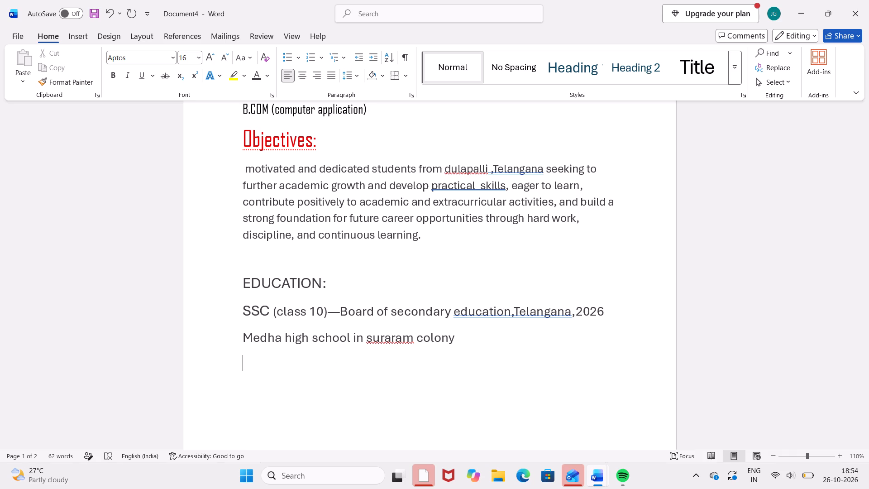
# Begin the new education line with "Intermediate" followed by a spaced dash.
pyautogui.write('in')
pyautogui.press('BackSpace')
pyautogui.press('BackSpace')
pyautogui.press('i')
pyautogui.write('nter')
pyautogui.press('m')
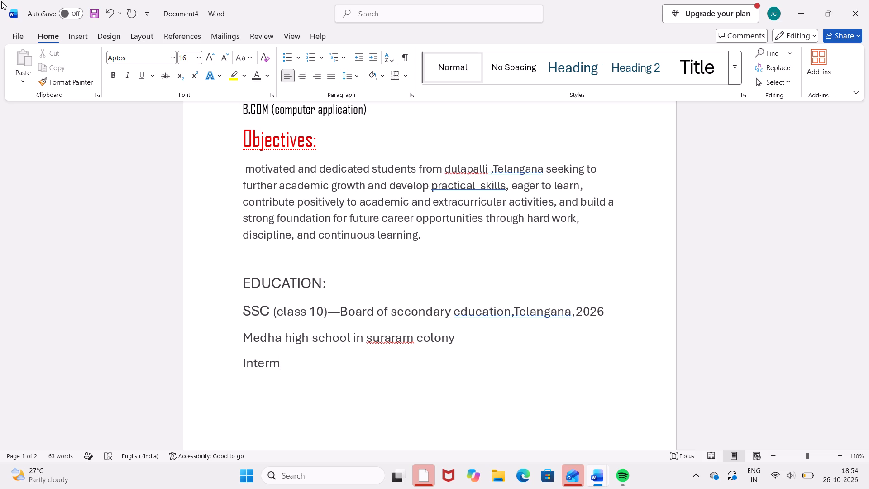
pyautogui.write('ediate')
pyautogui.press('space')
pyautogui.write('--')
pyautogui.press('space')
# Continue the Intermediate line after the dash with "board of intermediate".
pyautogui.scroll(5, 0, 0)
pyautogui.write('boar')
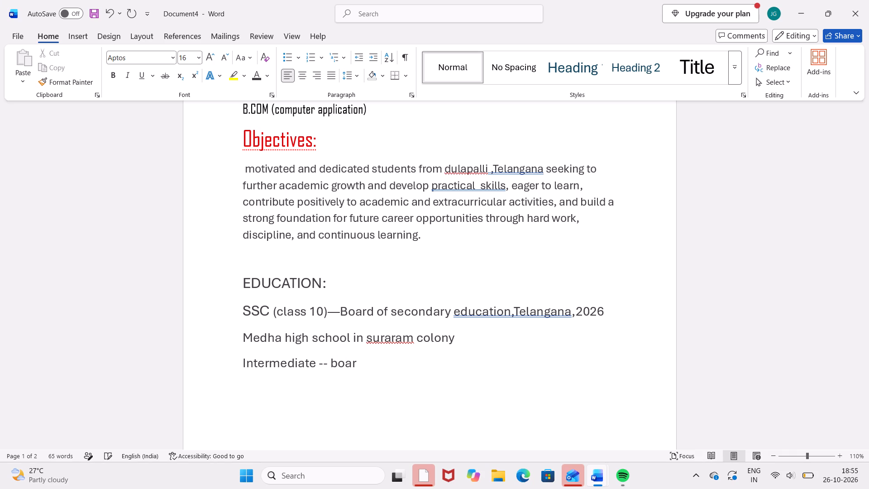
pyautogui.press('space')
pyautogui.press('BackSpace')
pyautogui.write('d')
pyautogui.press('space')
pyautogui.press('o')
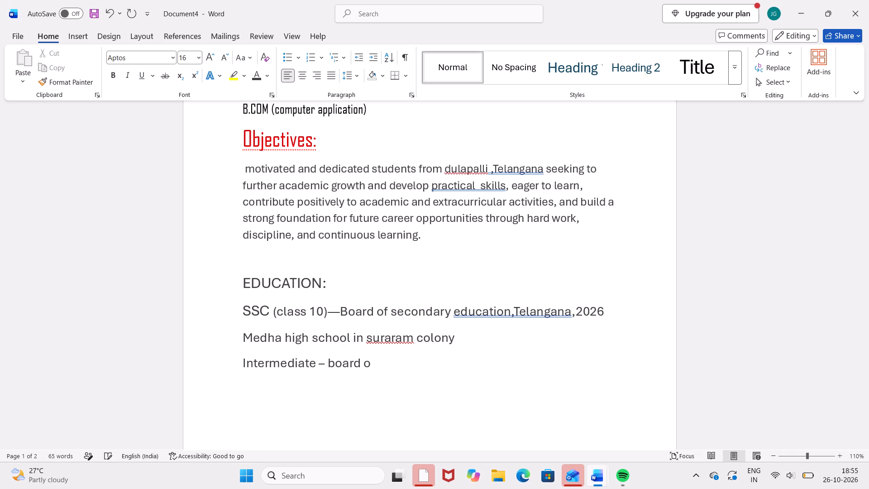
pyautogui.write('f')
pyautogui.press('space')
pyautogui.write('intermediate')
pyautogui.press('space')
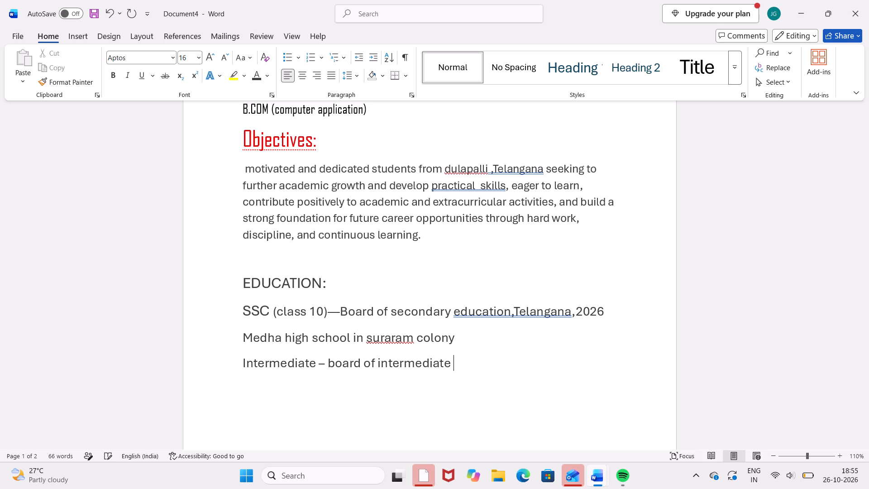
# Complete the Intermediate line with "education,Telangana." and start a new line below it.
pyautogui.write('of')
pyautogui.press('space')
pyautogui.press('BackSpace')
pyautogui.press('BackSpace')
pyautogui.press('BackSpace')
pyautogui.write('ec')
pyautogui.press('BackSpace')
pyautogui.write('ducation')
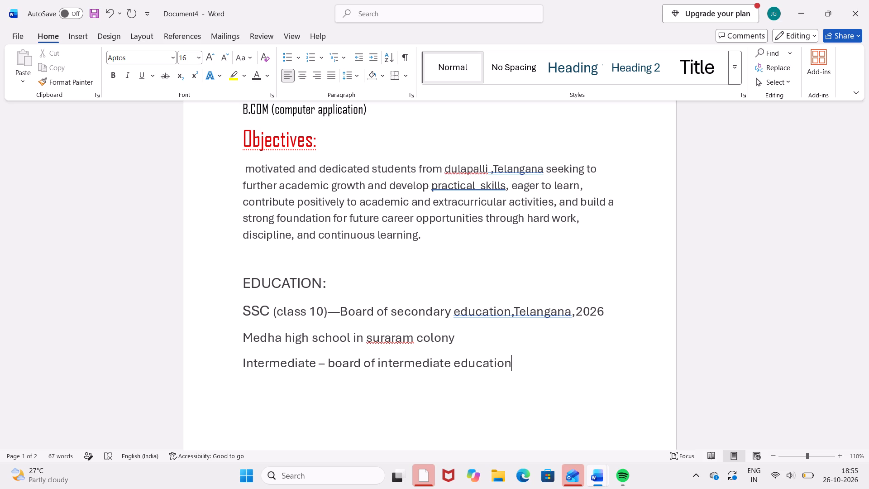
pyautogui.press(',')
pyautogui.press('t')
pyautogui.press('e')
pyautogui.write('langana')
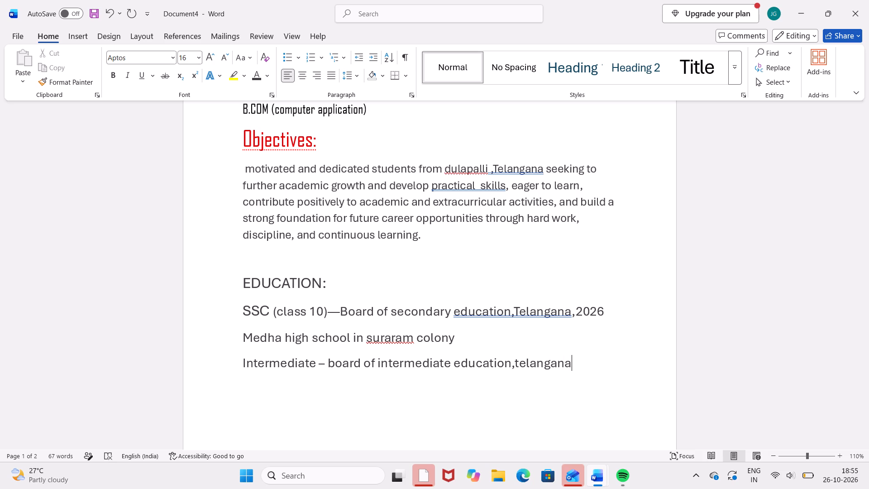
pyautogui.press('.')
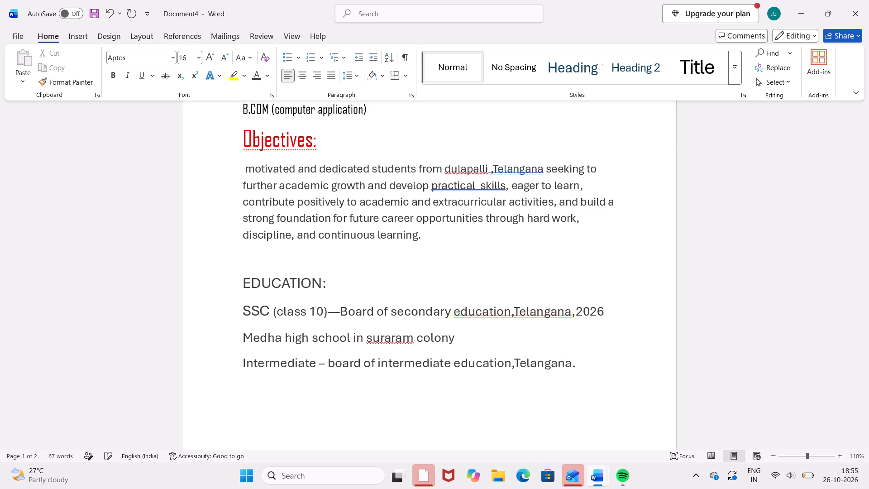
pyautogui.press('Return')
# Insert a space before "Telangana" in both the Intermediate line and the SSC line.
pyautogui.click(515, 365)
pyautogui.press('space')
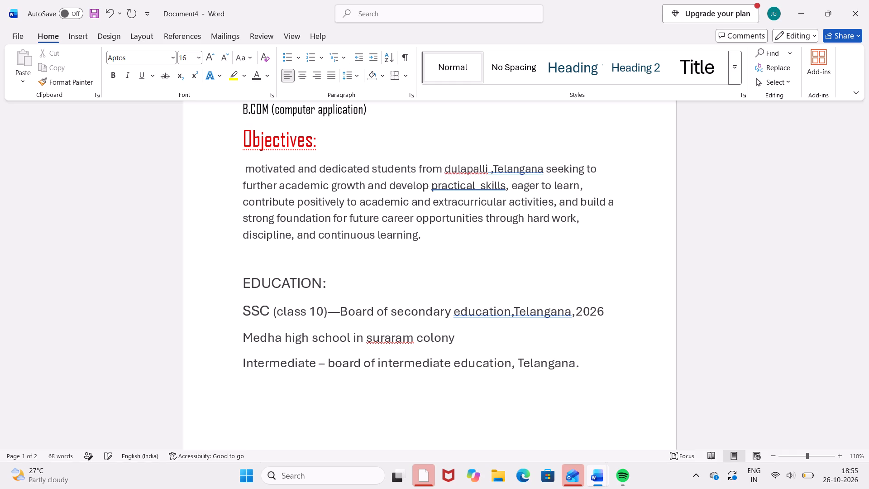
pyautogui.click(515, 311)
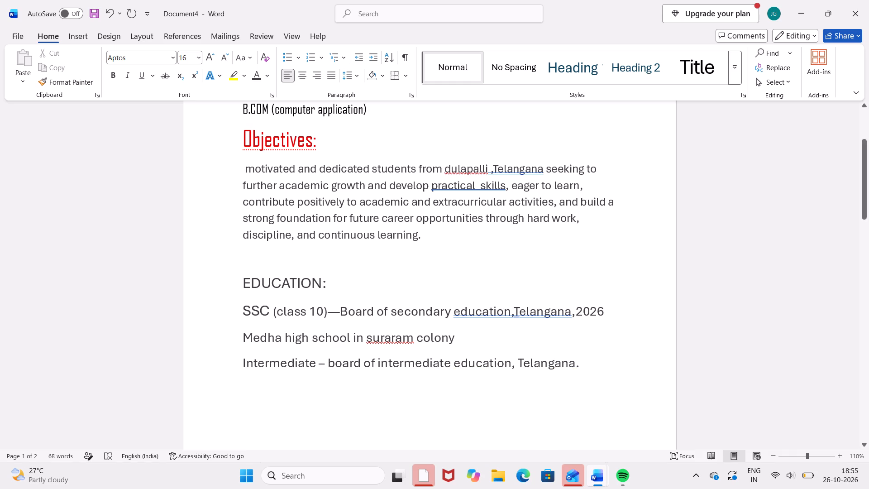
pyautogui.press('space')
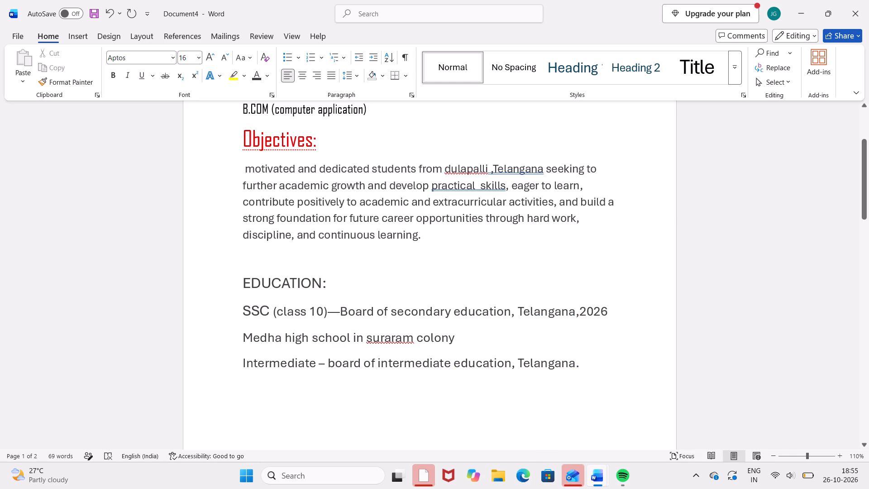
# Start a new line below the Intermediate line and enter "CEC".
pyautogui.click(631, 379)
pyautogui.press('Return')
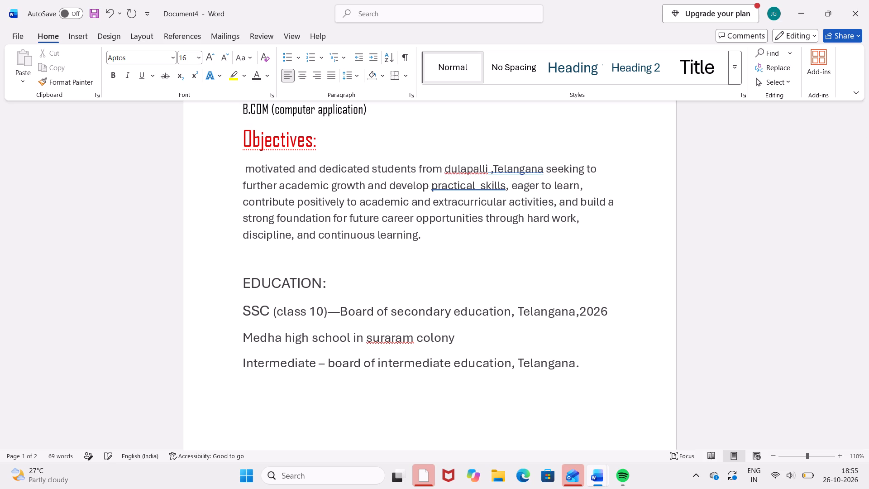
pyautogui.scroll(-1, 671, 326)
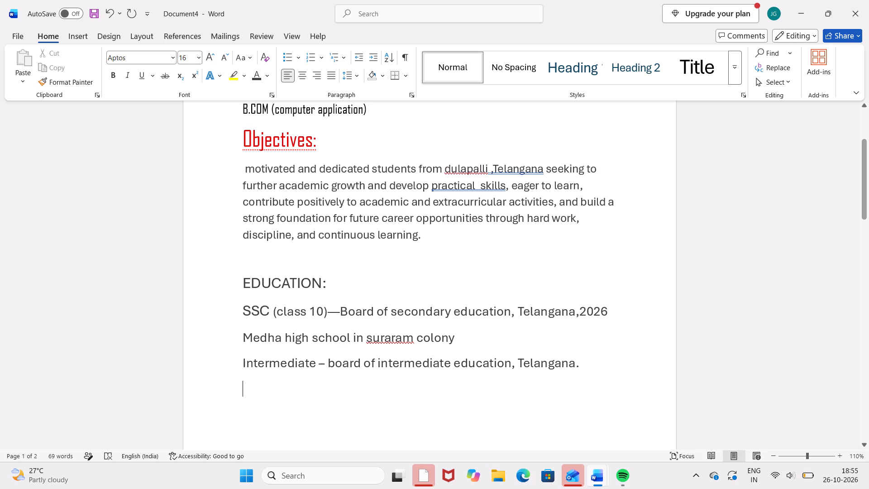
pyautogui.scroll(-1, 807, 146)
pyautogui.press('e')
pyautogui.press('BackSpace')
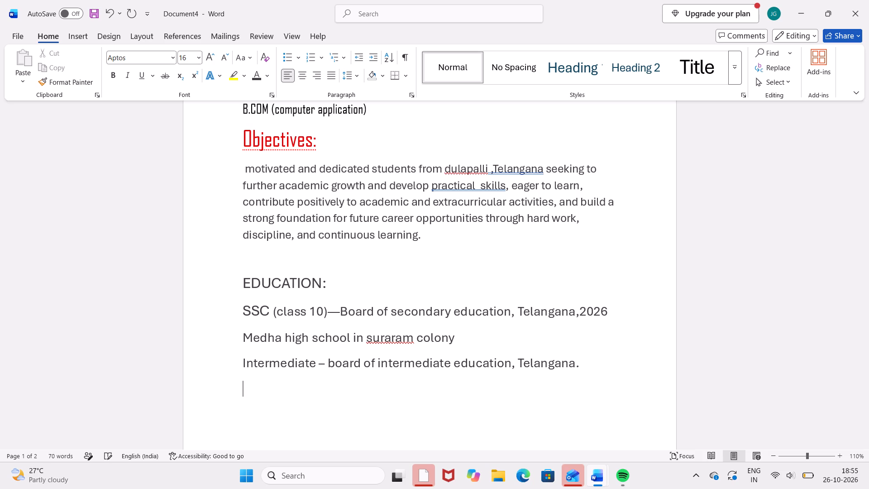
pyautogui.write('CEC')
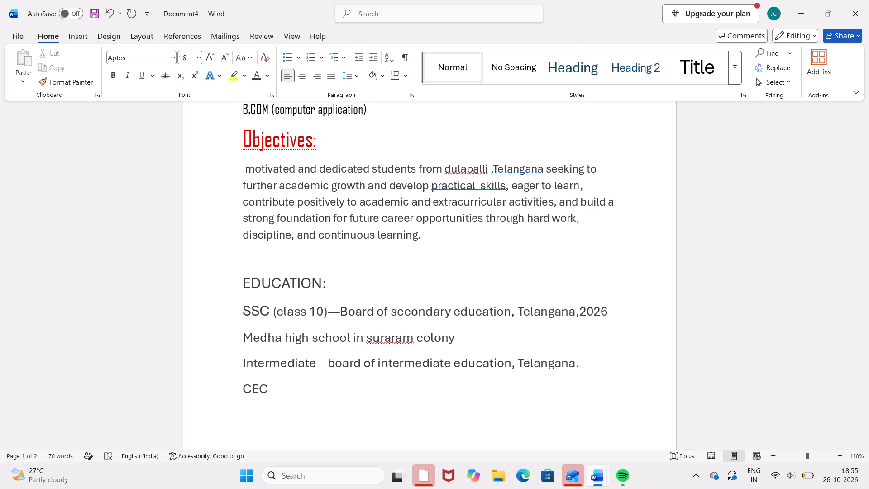
# Close the open Spotify window.
pyautogui.click(807, 146)
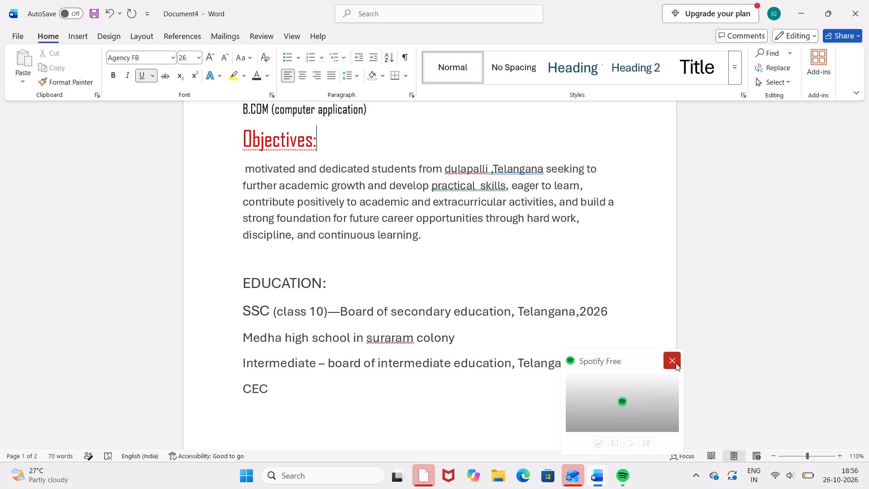
pyautogui.click(676, 363)
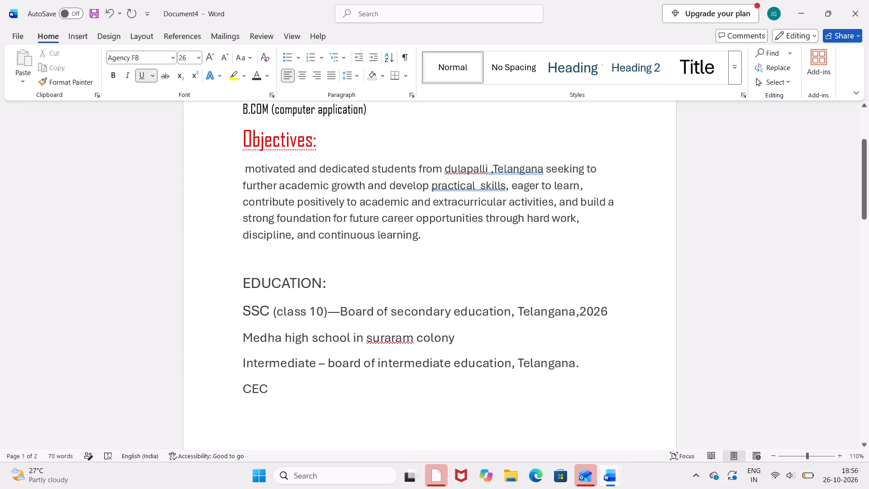
# Continue the line after "CEC" with "in sri gayathri".
pyautogui.click(353, 403)
pyautogui.press('space')
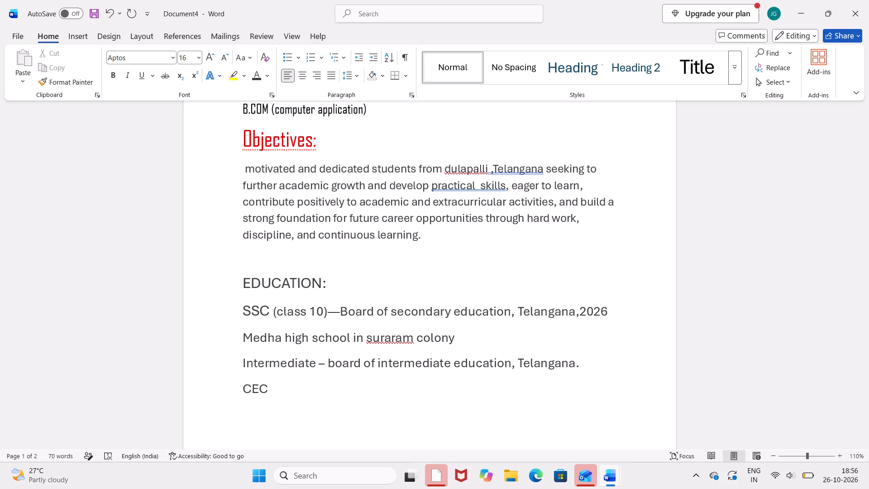
pyautogui.press('Return')
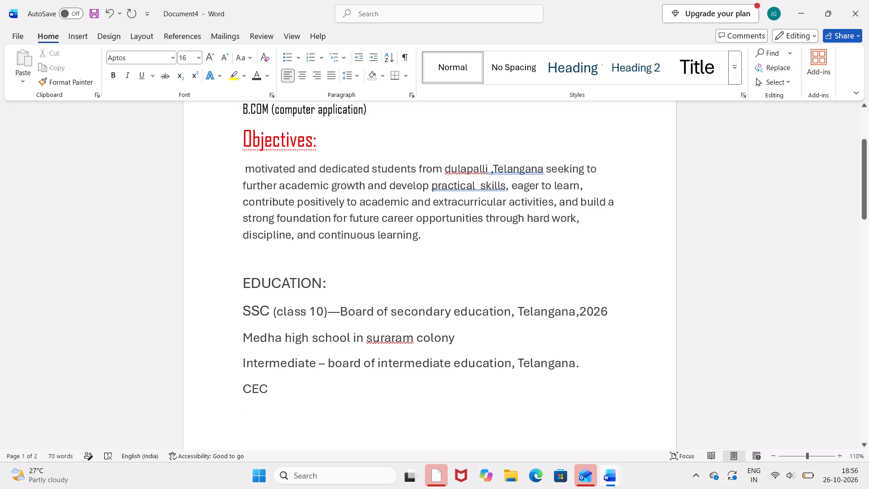
pyautogui.click(267, 405)
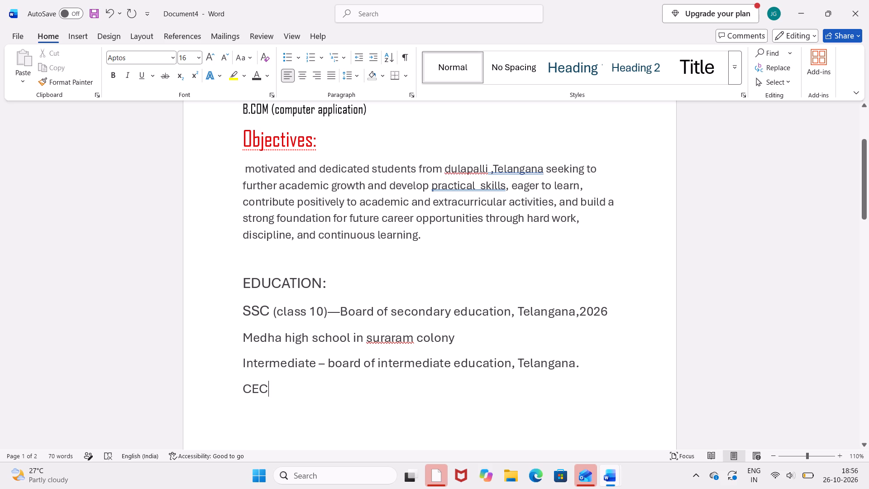
pyautogui.click(267, 405)
pyautogui.press('space')
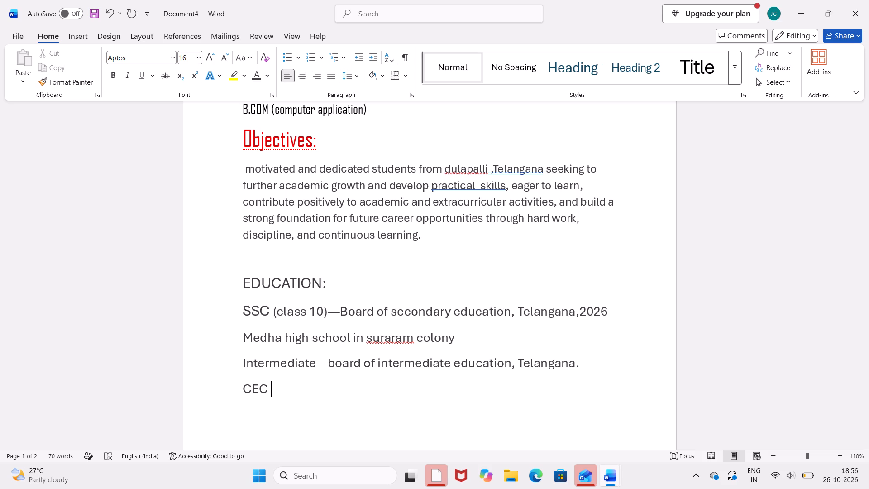
pyautogui.write('in')
pyautogui.press('space')
pyautogui.write('sri')
pyautogui.press('space')
pyautogui.write('gayathri')
pyautogui.press('space')
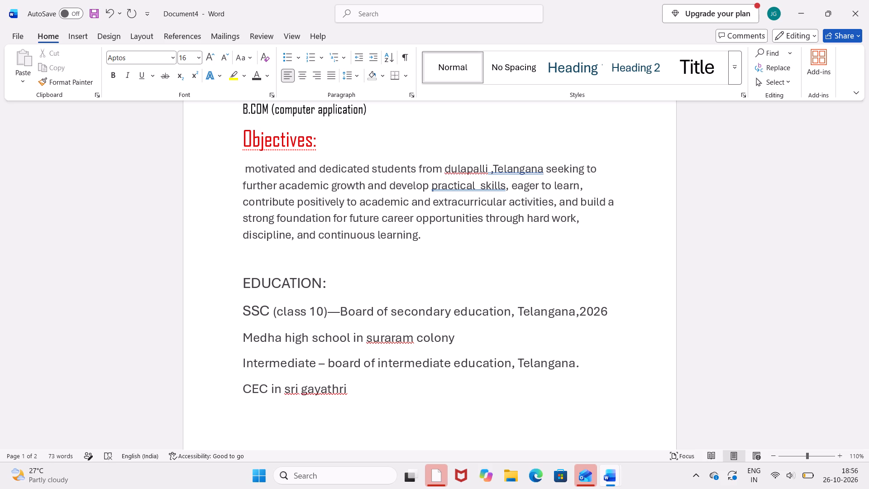
# Complete the CEC line with the location "in chintal" after "gayathri".
pyautogui.write('on')
pyautogui.press('space')
pyautogui.press('BackSpace')
pyautogui.press('BackSpace')
pyautogui.press('BackSpace')
pyautogui.write('in')
pyautogui.press('space')
pyautogui.write('ch')
pyautogui.scroll(-1, 270, 414)
pyautogui.write('inth')
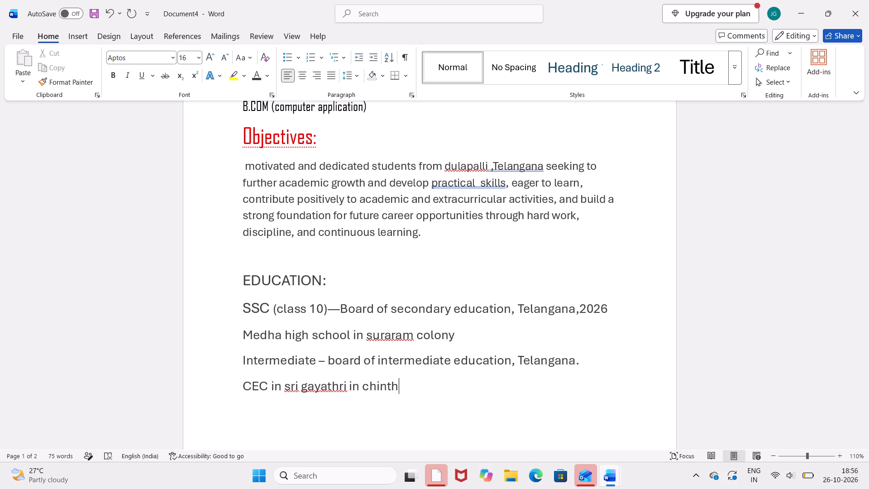
pyautogui.press('BackSpace')
pyautogui.write('al')
pyautogui.press('Return')
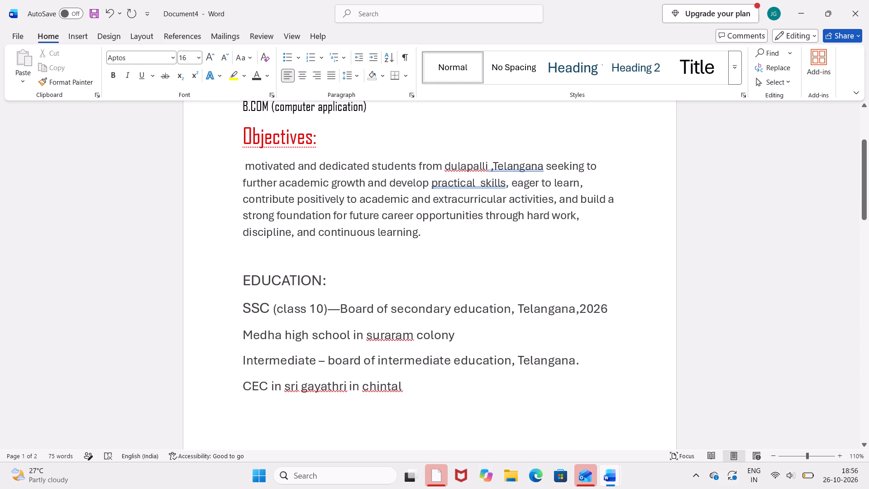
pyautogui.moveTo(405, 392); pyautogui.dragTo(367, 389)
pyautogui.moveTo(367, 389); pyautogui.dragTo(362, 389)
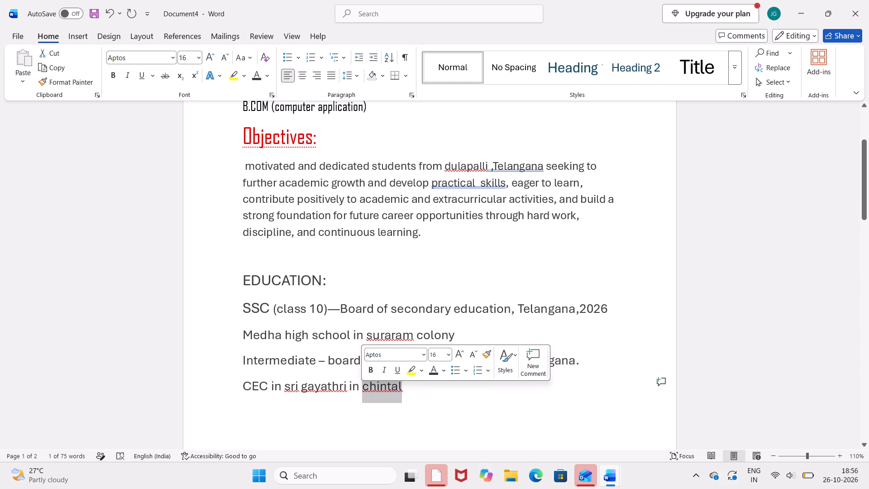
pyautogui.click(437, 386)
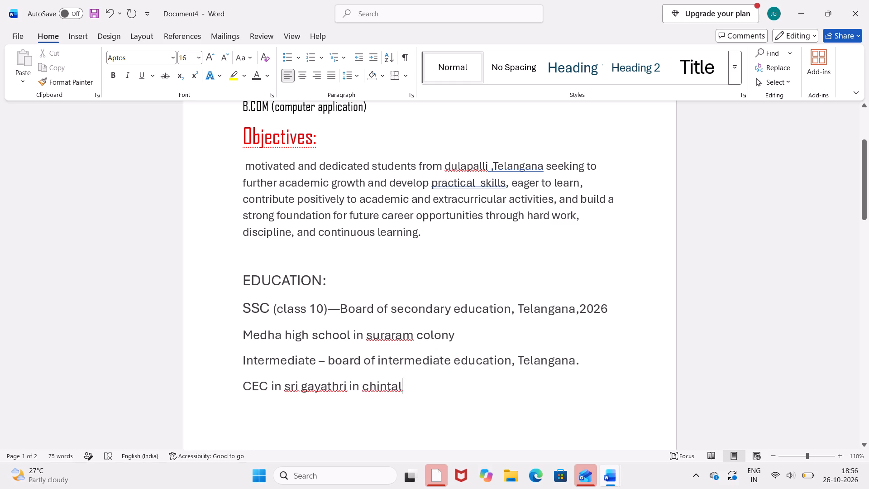
# Add a new line reading "skills" directly below the CEC line.
pyautogui.press('Return')
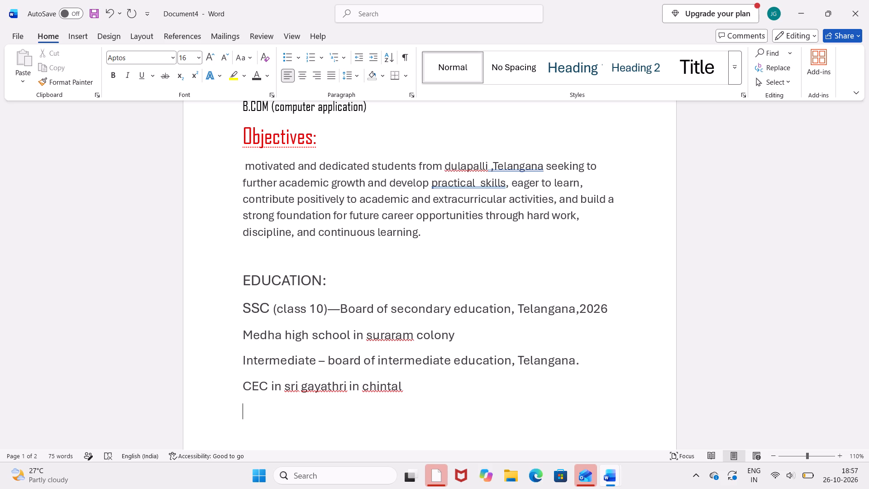
pyautogui.scroll(-1, 437, 386)
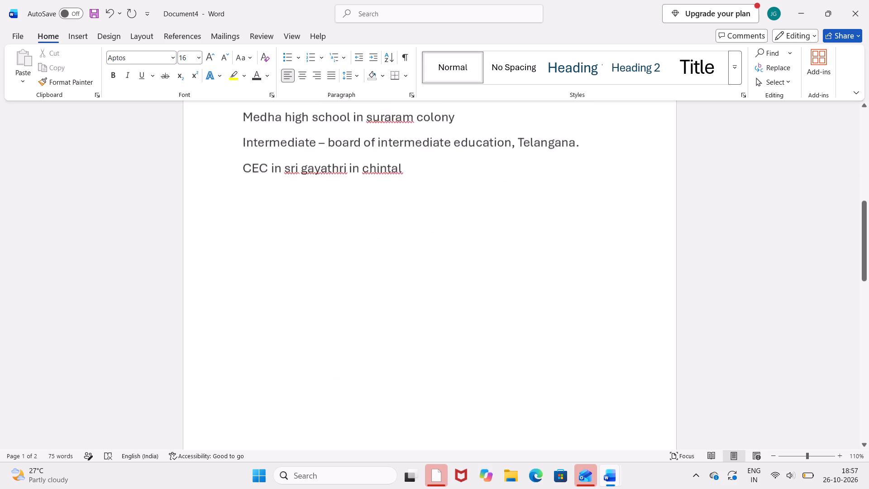
pyautogui.scroll(-1, 437, 386)
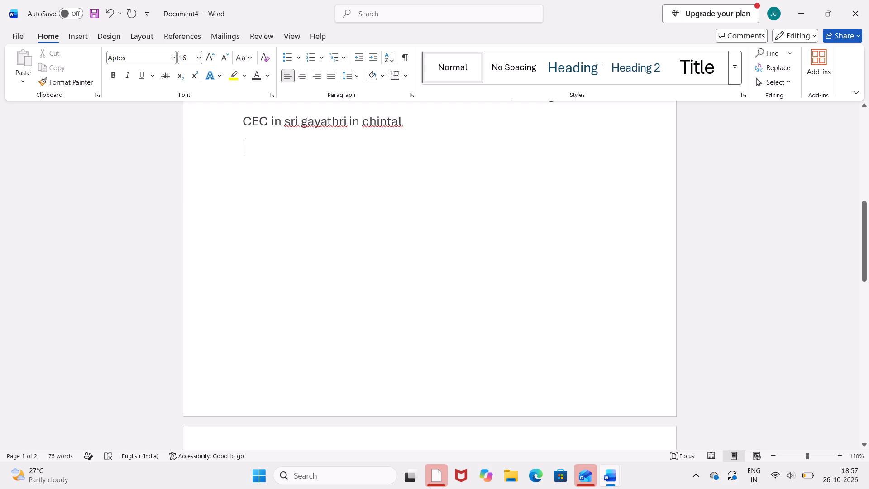
pyautogui.press('Return')
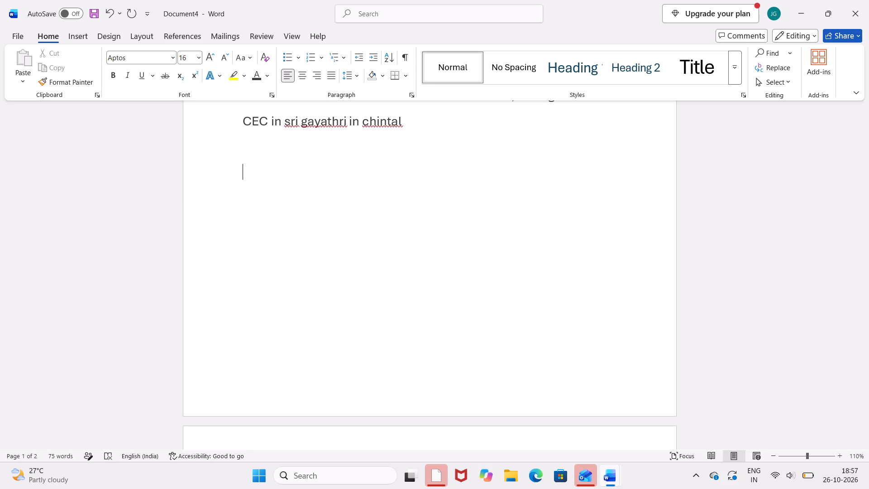
pyautogui.press('BackSpace')
pyautogui.write('skills')
# Format the "skills" line as a heading in the Algerian font at size 48.
pyautogui.moveTo(405, 298); pyautogui.dragTo(219, 277)
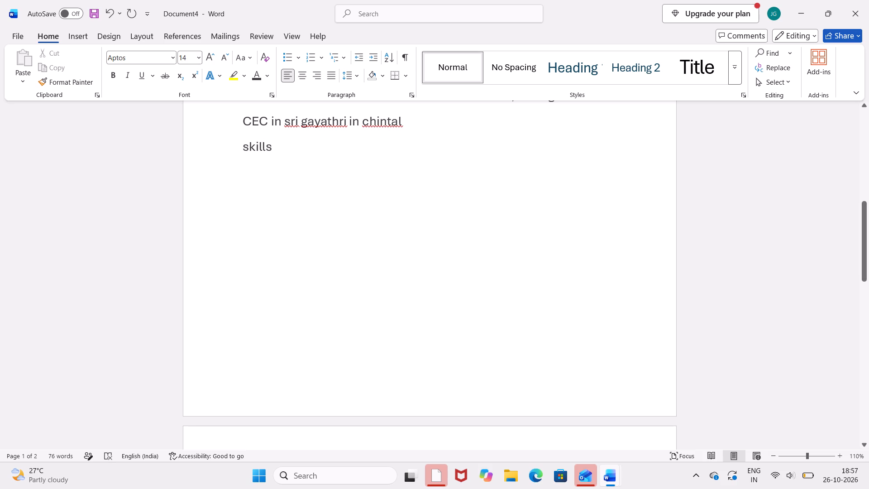
pyautogui.click(289, 161)
pyautogui.moveTo(230, 147); pyautogui.dragTo(216, 147)
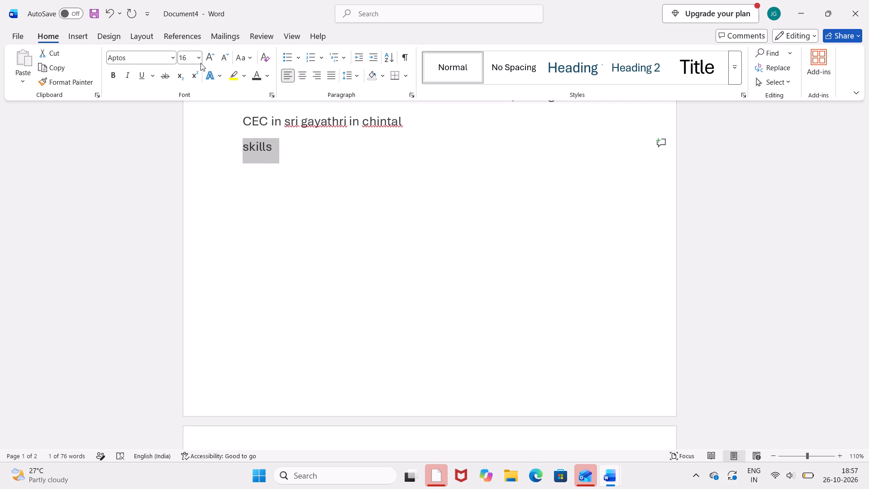
pyautogui.click(199, 60)
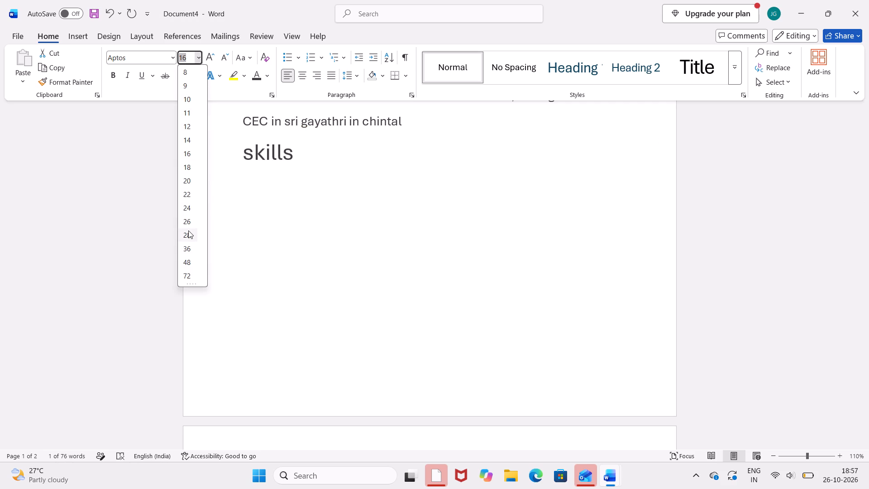
pyautogui.click(189, 256)
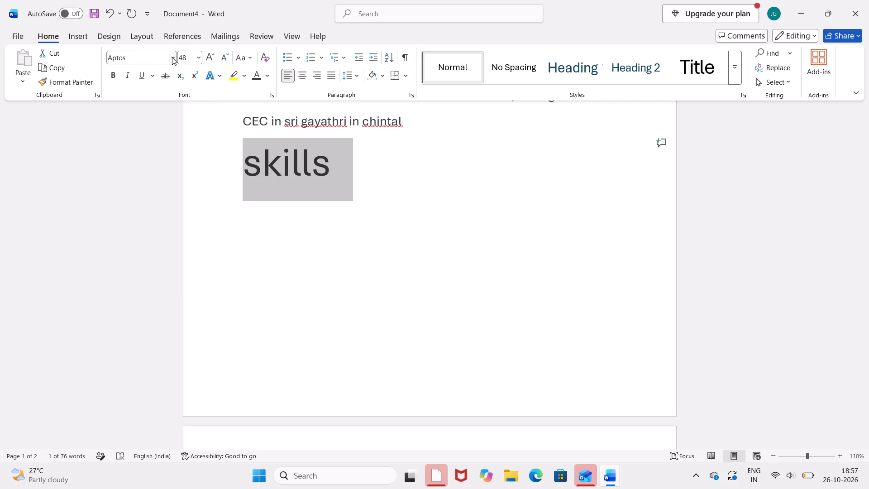
pyautogui.click(172, 57)
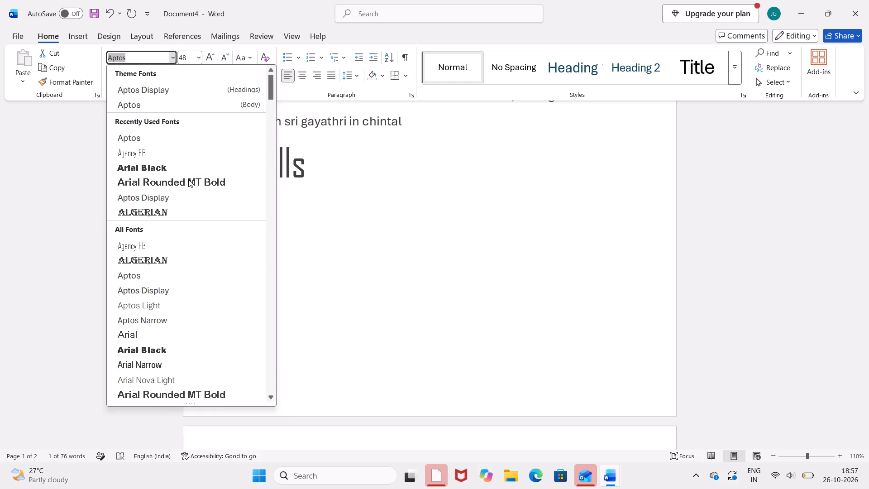
pyautogui.click(165, 206)
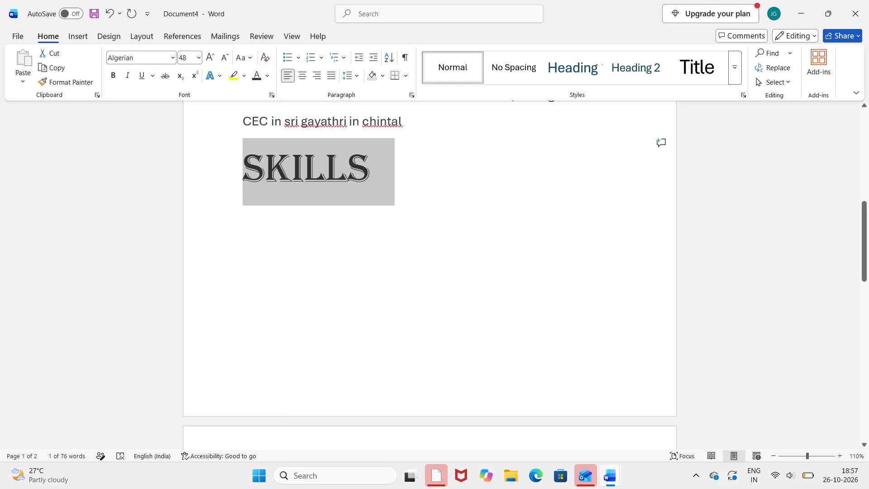
# Set the "SKILLS" heading's font size to 24.
pyautogui.scroll(5, 196, 116)
pyautogui.scroll(-1, 193, 110)
pyautogui.scroll(1, 193, 110)
pyautogui.scroll(-1, 193, 110)
pyautogui.scroll(1, 193, 110)
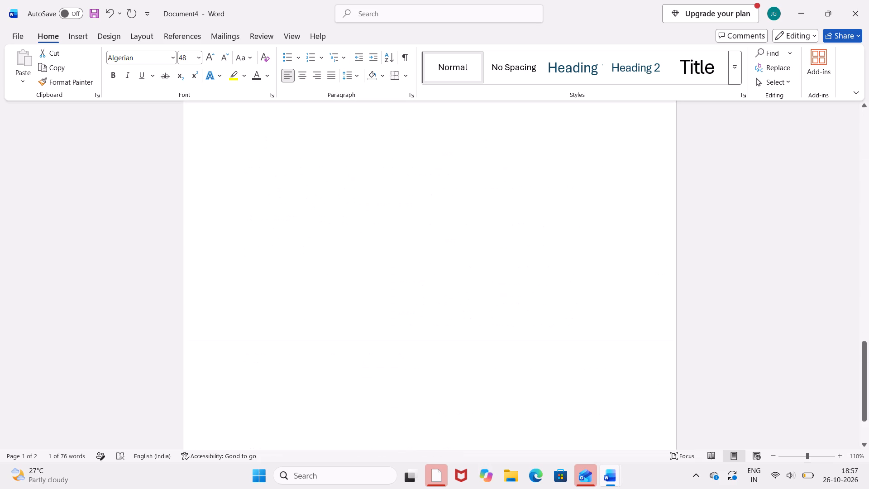
pyautogui.scroll(1, 193, 110)
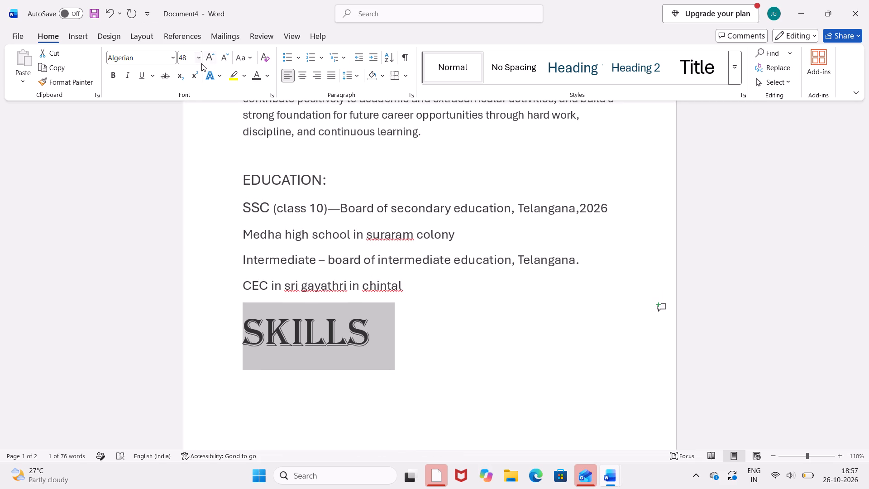
pyautogui.click(201, 63)
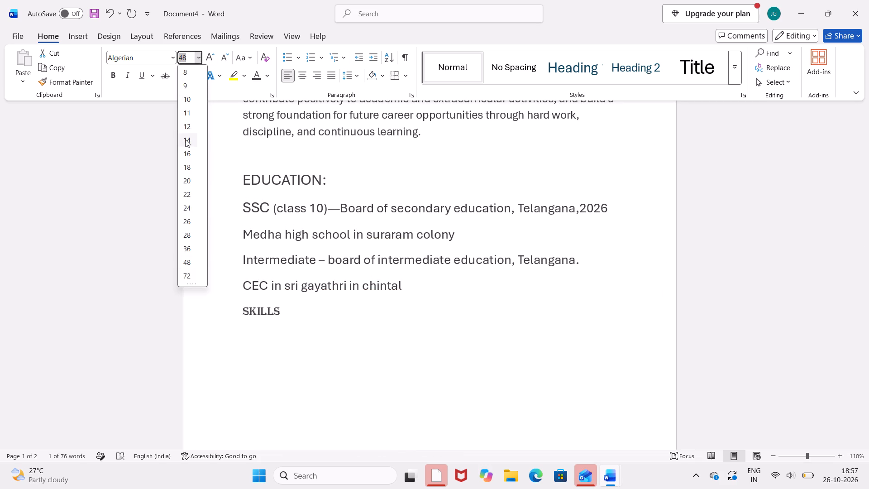
pyautogui.click(187, 204)
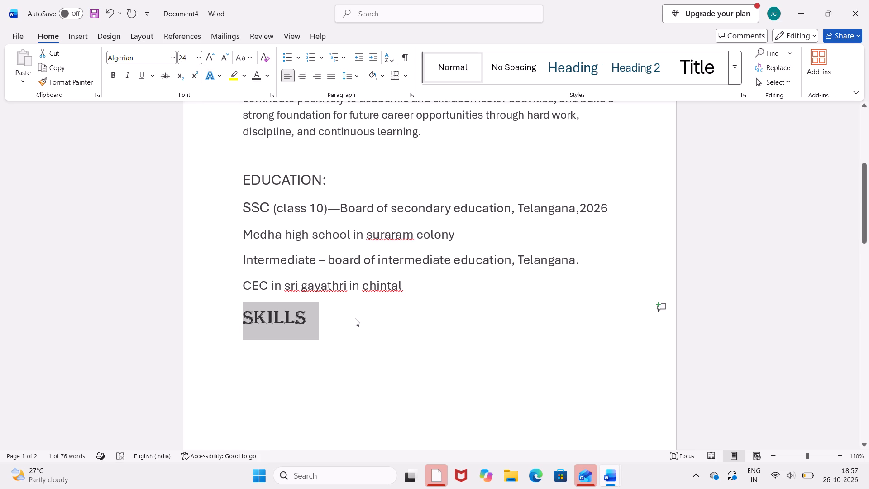
# Add a colon at the end of the "SKILLS" heading.
pyautogui.click(355, 318)
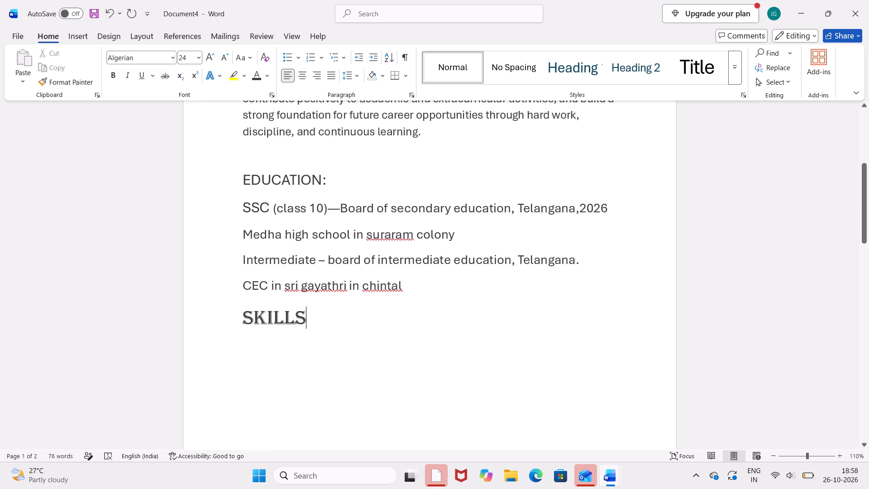
pyautogui.hotkey('shift', ':')
pyautogui.click(355, 318)
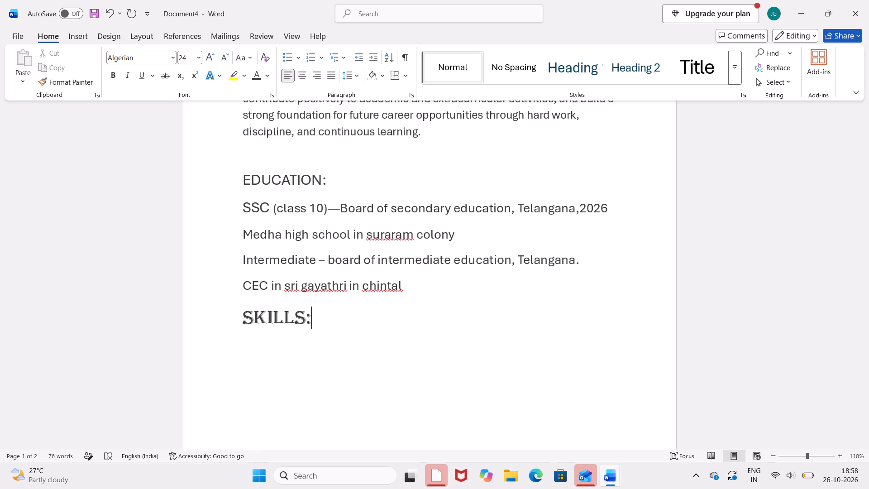
# Start a new line below the "SKILLS:" heading and set its font size to 14.
pyautogui.press('Return')
pyautogui.write('ms')
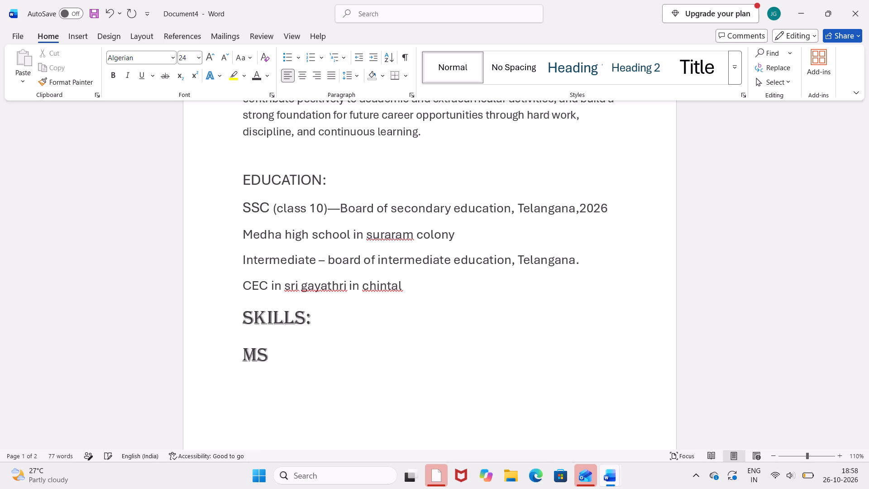
pyautogui.press('BackSpace')
pyautogui.press('BackSpace')
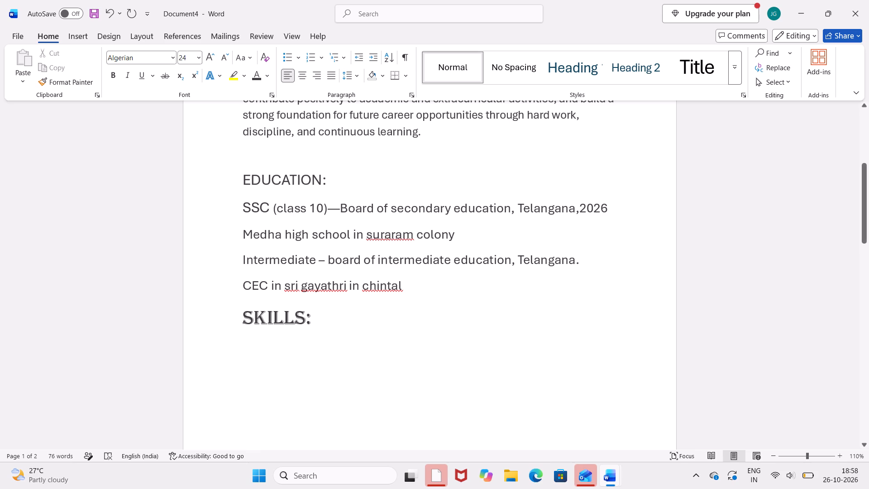
pyautogui.click(196, 58)
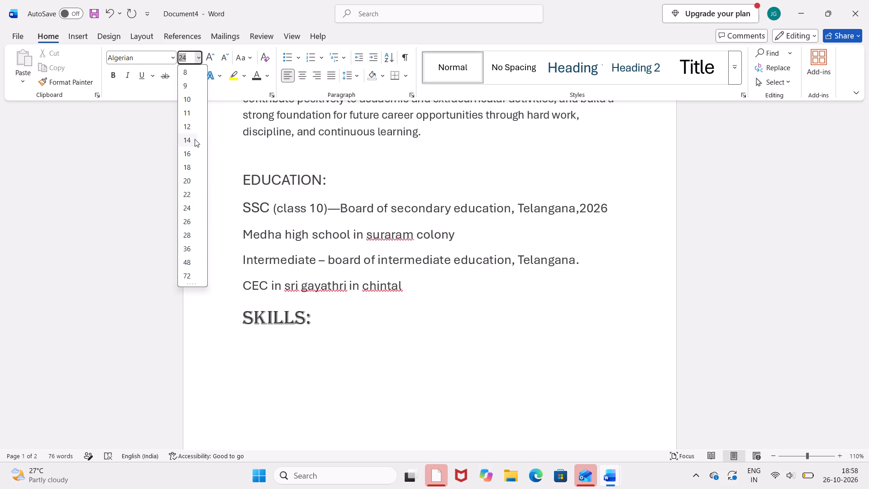
pyautogui.click(195, 139)
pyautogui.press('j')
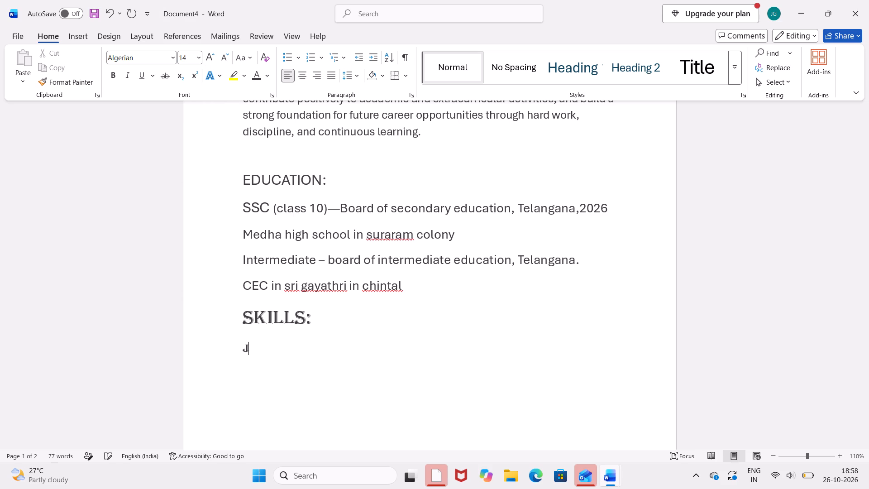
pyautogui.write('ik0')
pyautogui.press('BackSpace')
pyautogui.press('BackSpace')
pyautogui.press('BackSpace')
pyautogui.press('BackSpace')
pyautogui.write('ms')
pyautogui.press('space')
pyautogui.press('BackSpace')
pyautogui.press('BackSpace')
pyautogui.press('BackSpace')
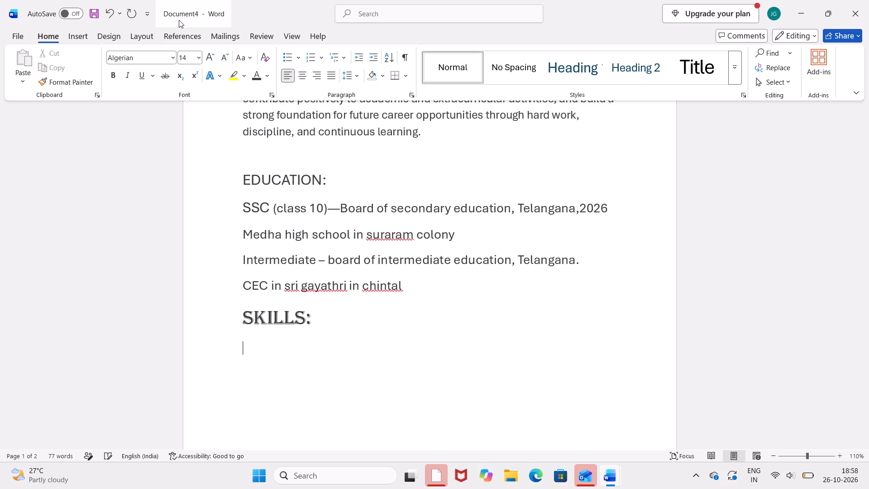
# Enter "ms office" in the Aptos Light font on the line below the "SKILLS:" heading.
pyautogui.click(176, 53)
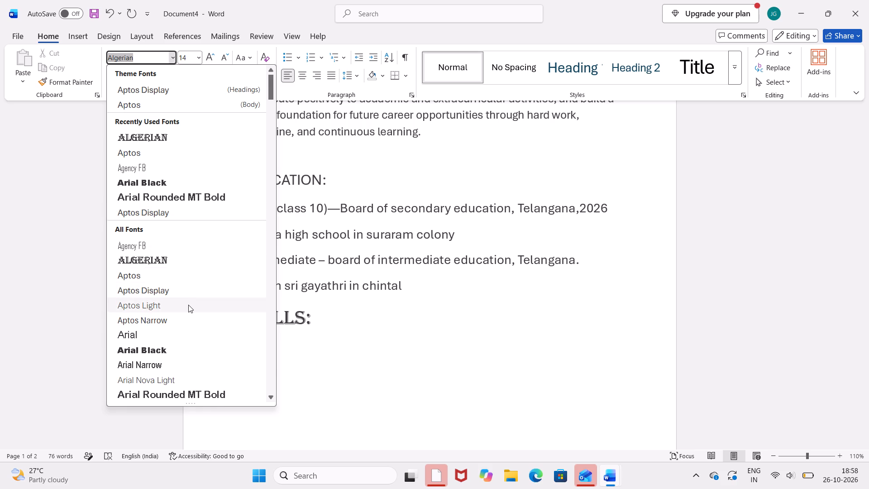
pyautogui.click(188, 305)
pyautogui.write('ms')
pyautogui.press('space')
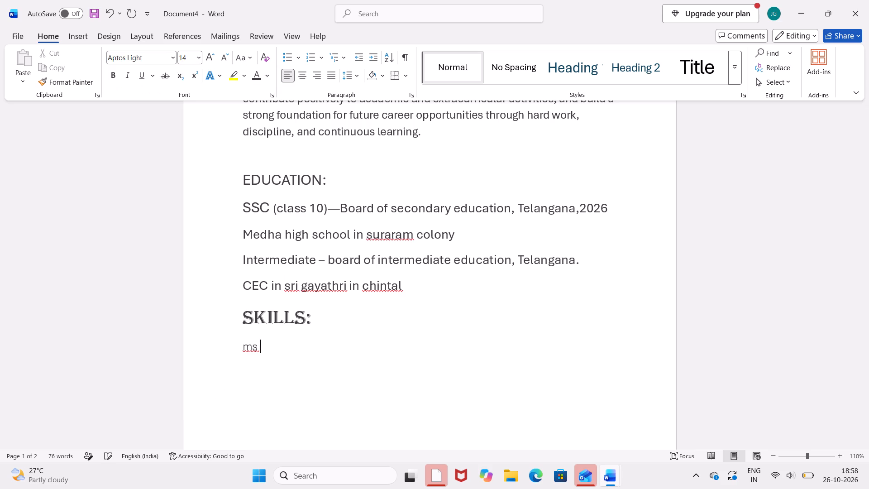
pyautogui.press('o')
pyautogui.write('ff')
pyautogui.write('ice')
# Complete the line after "ms office" with "(word, excel, powerpoint)" and end the paragraph.
pyautogui.hotkey('shift', '(')
pyautogui.write('word')
pyautogui.press('space')
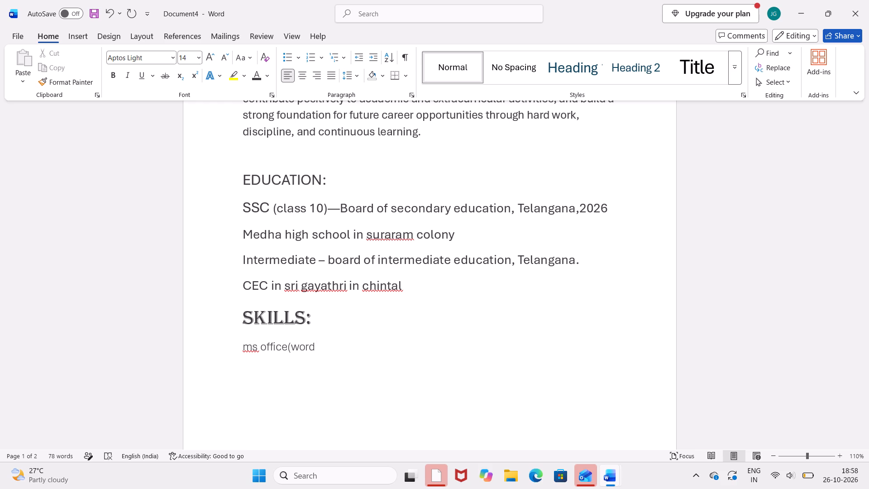
pyautogui.press('BackSpace')
pyautogui.write(', e')
pyautogui.write('xcel')
pyautogui.press(',')
pyautogui.write('power')
pyautogui.press('space')
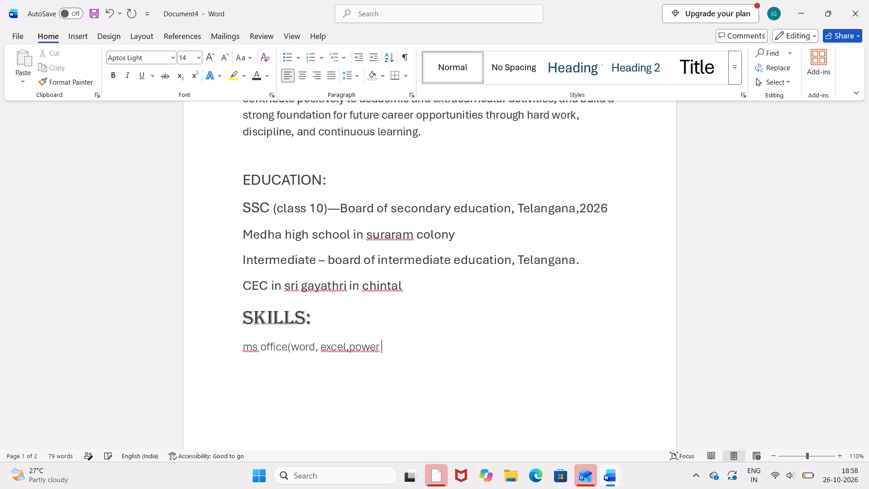
pyautogui.press('BackSpace')
pyautogui.press('BackSpace')
pyautogui.press('BackSpace')
pyautogui.press('BackSpace')
pyautogui.press('BackSpace')
pyautogui.press('BackSpace')
pyautogui.press('space')
pyautogui.write('power')
pyautogui.press('space')
pyautogui.press('BackSpace')
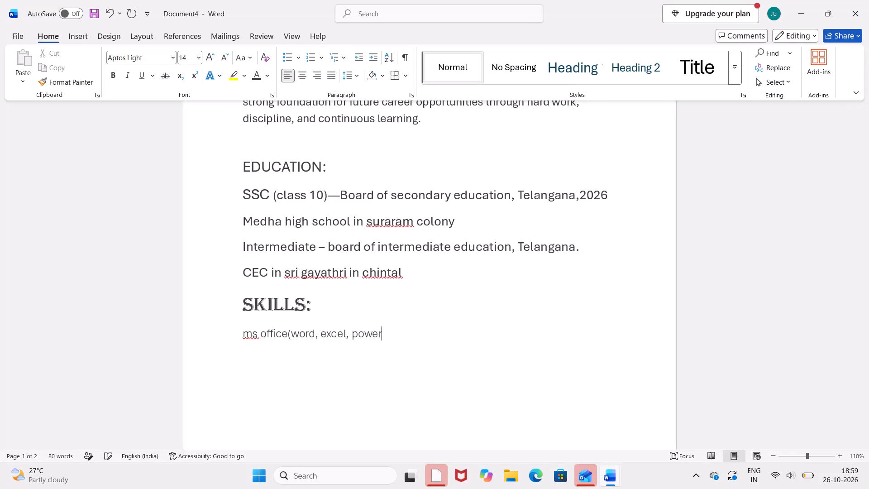
pyautogui.write('point')
pyautogui.hotkey('shift', ')')
pyautogui.press('Return')
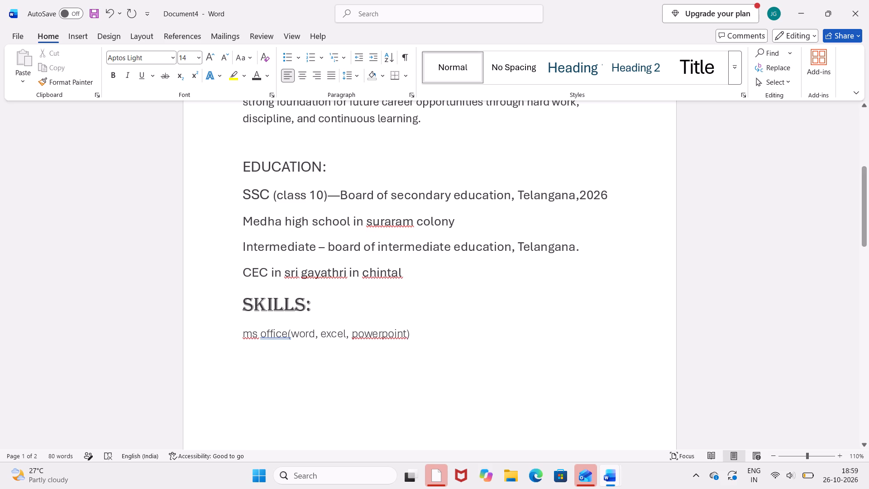
# Insert a space between "office" and the opening parenthesis, and add a blank line below the ms office line.
pyautogui.click(287, 331)
pyautogui.press('space')
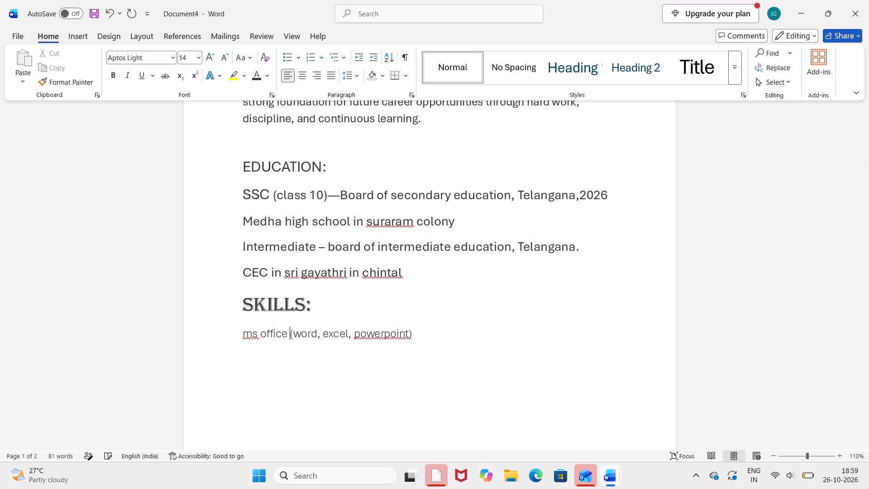
pyautogui.click(433, 329)
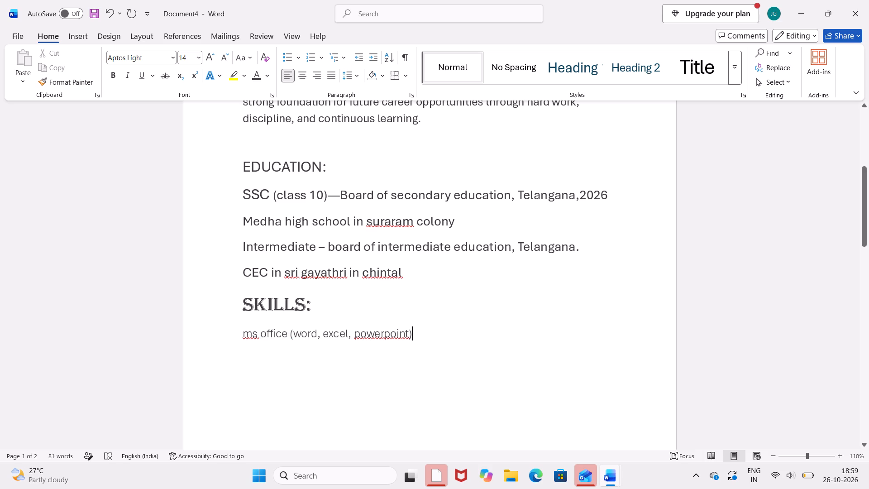
pyautogui.press('Return')
# Turn the ms office line into a bulleted item with the solid round bullet.
pyautogui.click(237, 331)
pyautogui.click(297, 55)
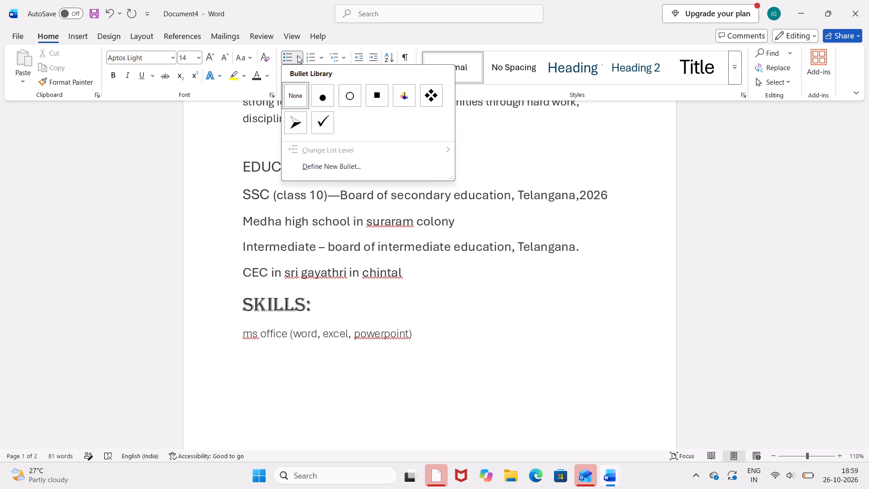
pyautogui.click(322, 92)
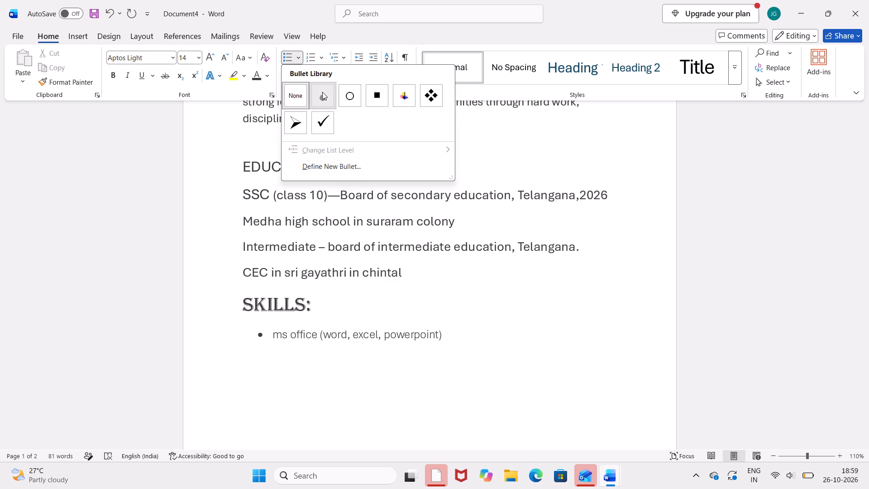
# Add "teamwork" and "typing" as separate bulleted items below the ms office line.
pyautogui.click(455, 343)
pyautogui.press('Return')
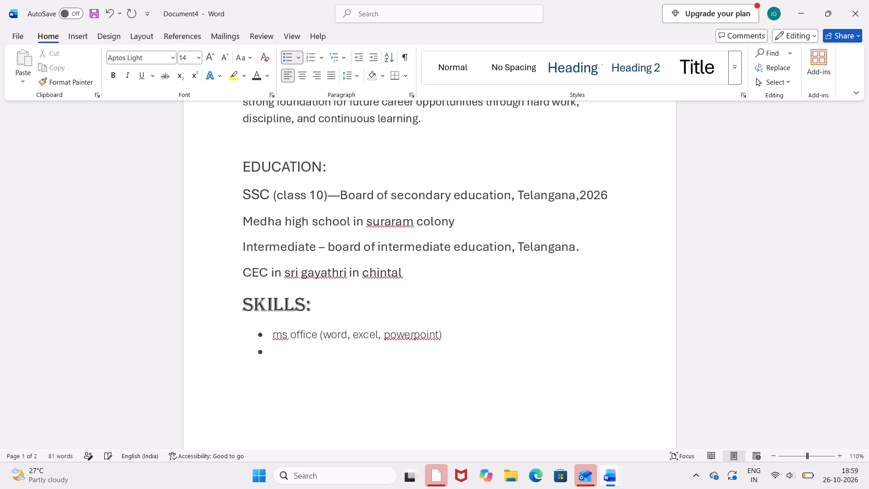
pyautogui.write('team')
pyautogui.hscroll(-1, 455, 343)
pyautogui.press('w')
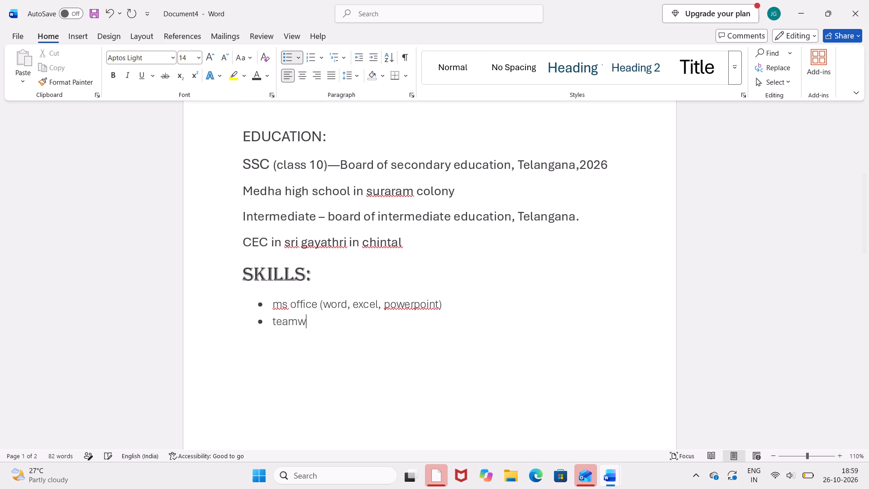
pyautogui.write('ork')
pyautogui.press('Return')
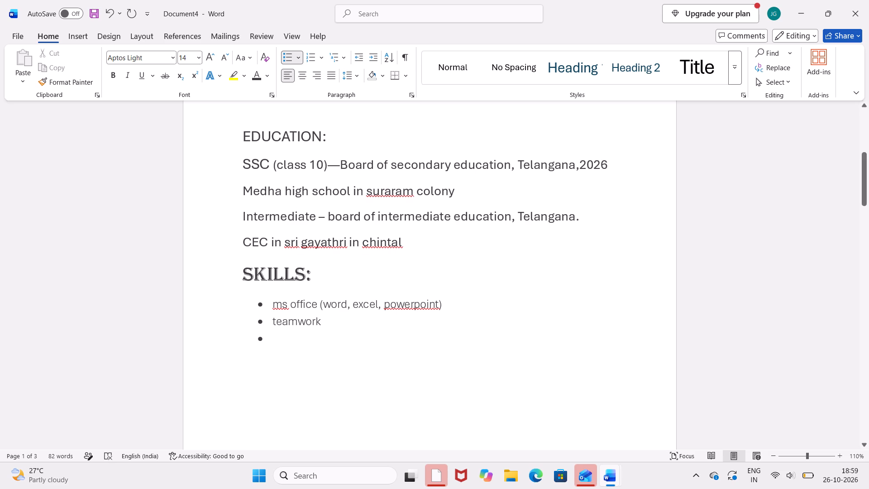
pyautogui.press('t')
pyautogui.write('ypinf')
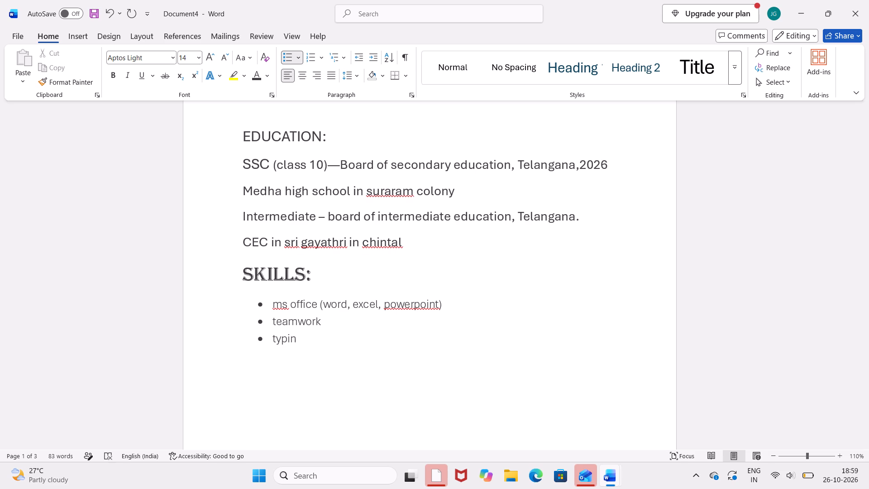
pyautogui.press('BackSpace')
pyautogui.press('g')
# Add "communication" and "problem solving" as separate bulleted items below "typing" in the skills list.
pyautogui.press('Return')
pyautogui.press('c')
pyautogui.write('mmunication')
pyautogui.press('Return')
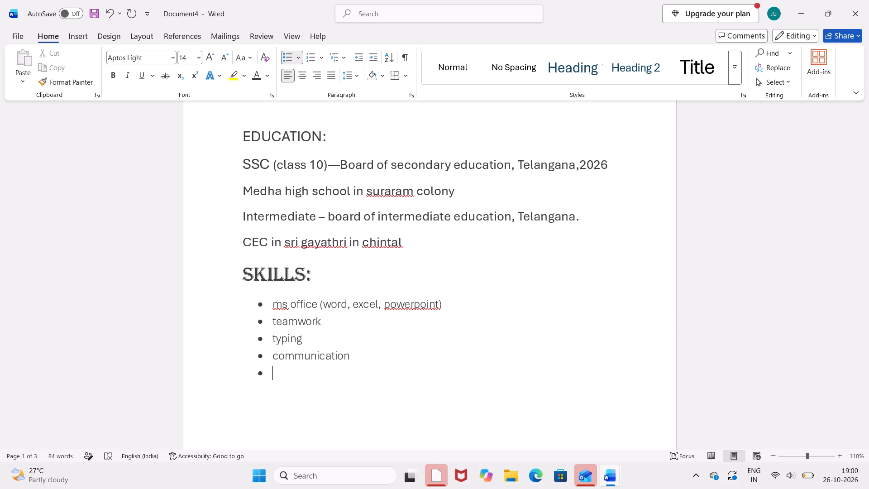
pyautogui.write('pro')
pyautogui.write('blem')
pyautogui.press('space')
pyautogui.write('solvi')
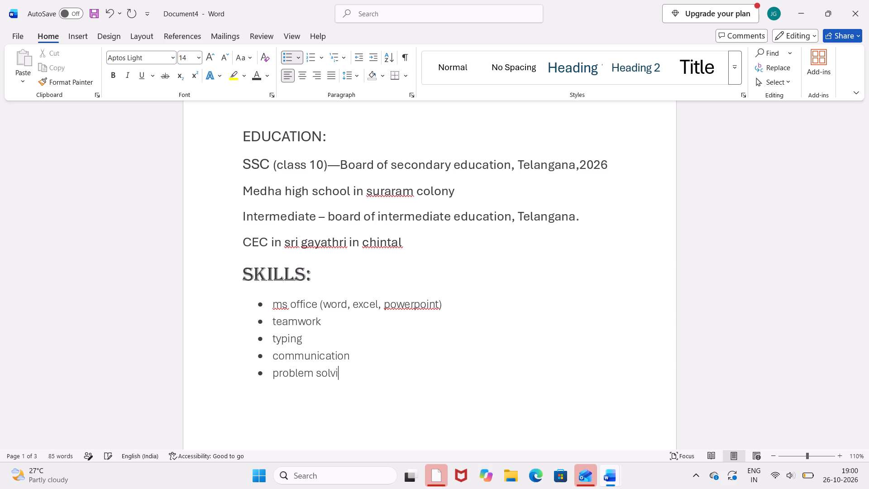
pyautogui.press('BackSpace')
pyautogui.write('ing')
# Capitalize the first letter of the "typing" bullet so it reads "Typing".
pyautogui.click(276, 338)
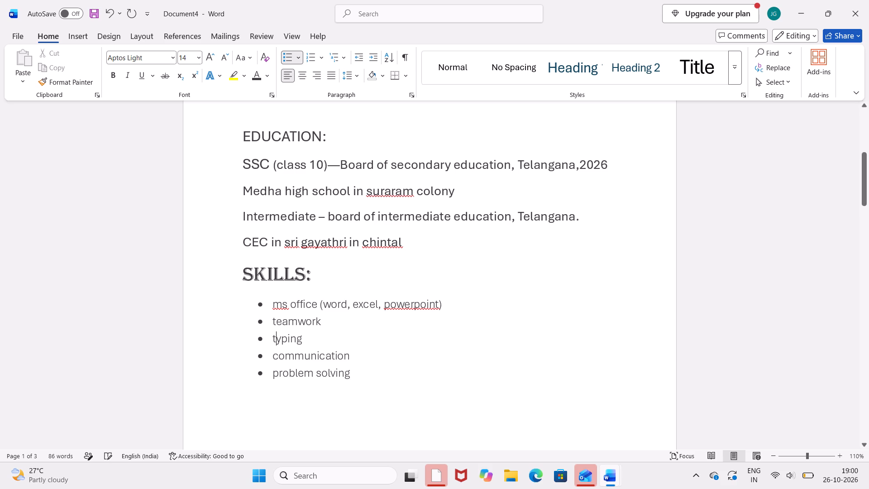
pyautogui.press('BackSpace')
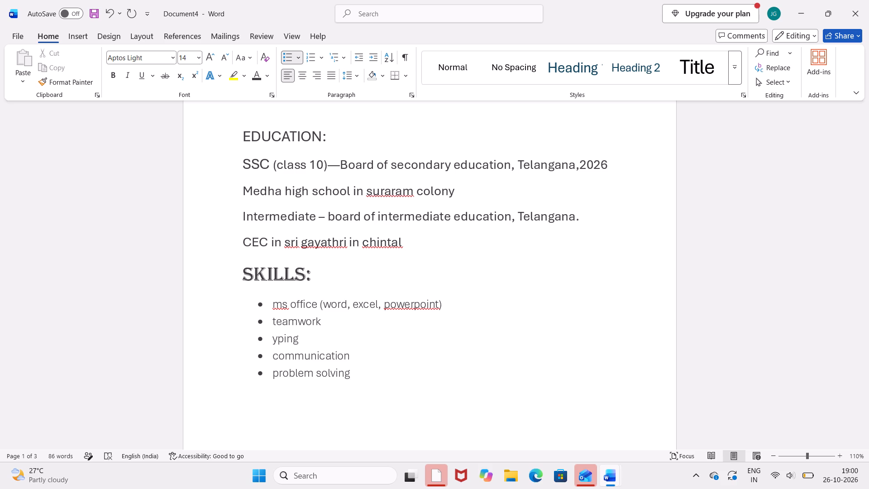
pyautogui.click(276, 338)
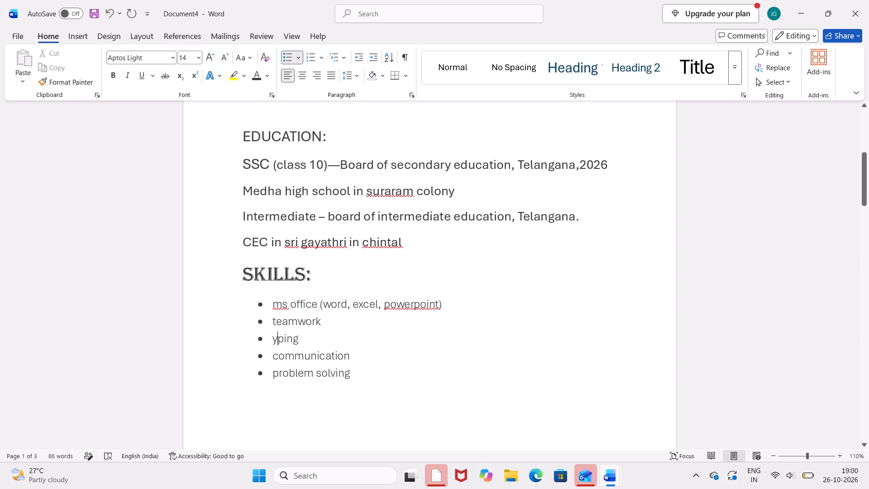
pyautogui.press('BackSpace')
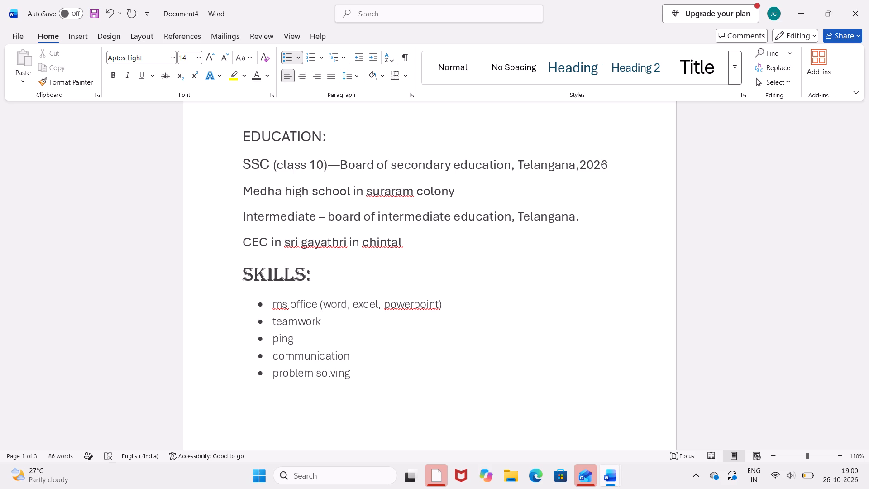
pyautogui.press('t')
pyautogui.press('y')
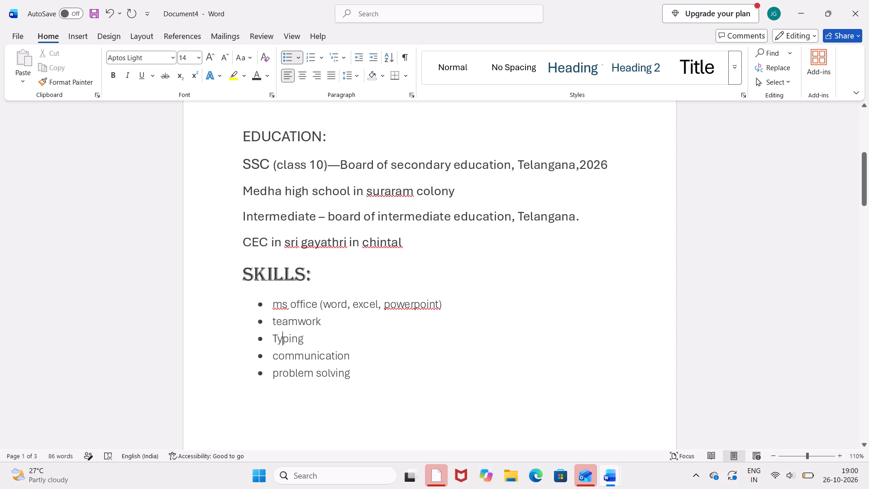
pyautogui.press('BackSpace')
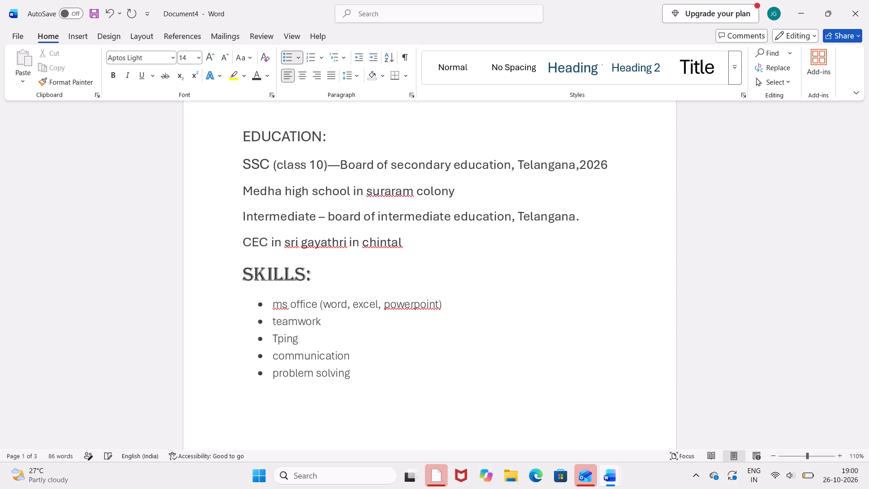
pyautogui.press('t')
pyautogui.press('BackSpace')
pyautogui.press('y')
pyautogui.press('BackSpace')
pyautogui.press('y')
pyautogui.press('BackSpace')
pyautogui.press('y')
pyautogui.press('BackSpace')
pyautogui.press('y')
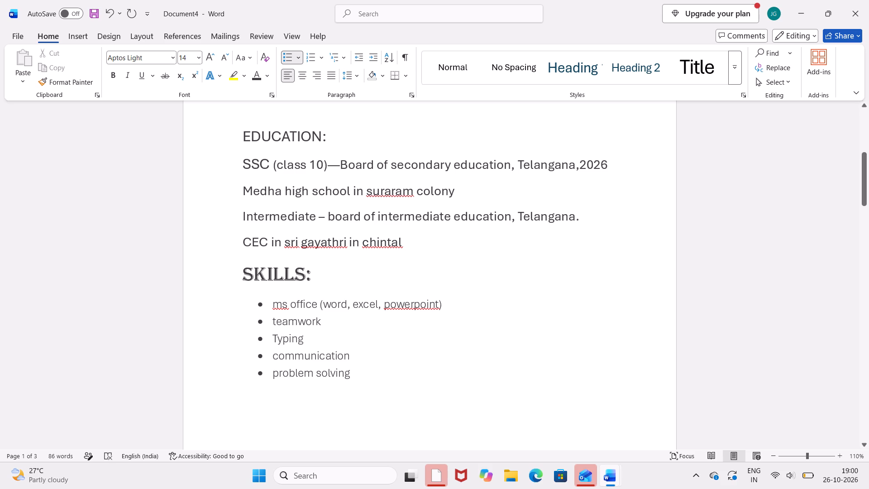
# Capitalize the first letter of the "teamwork" skill so it reads "Teamwork".
pyautogui.click(275, 317)
pyautogui.press('BackSpace')
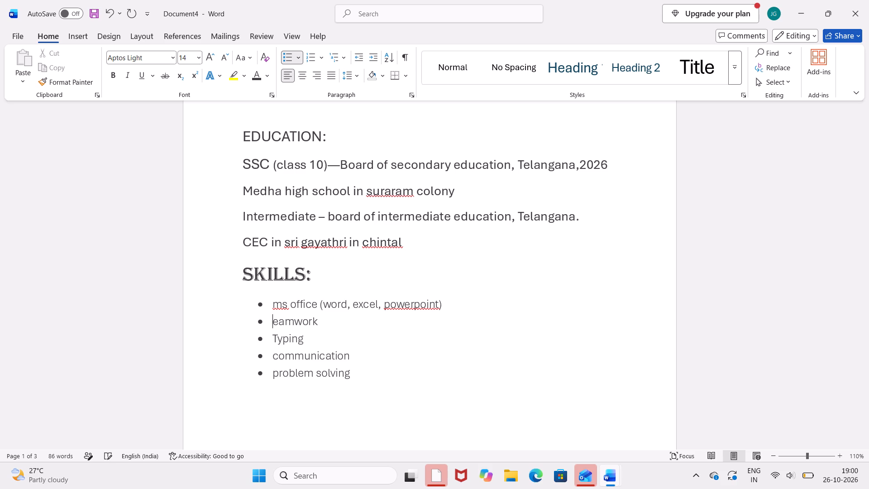
pyautogui.press('t')
pyautogui.press('BackSpace')
pyautogui.press('t')
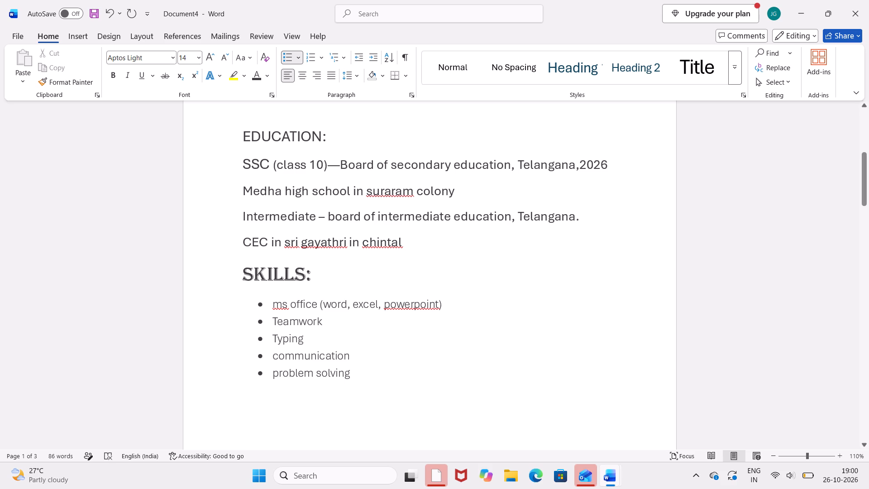
pyautogui.press('BackSpace')
pyautogui.press('BackSpace')
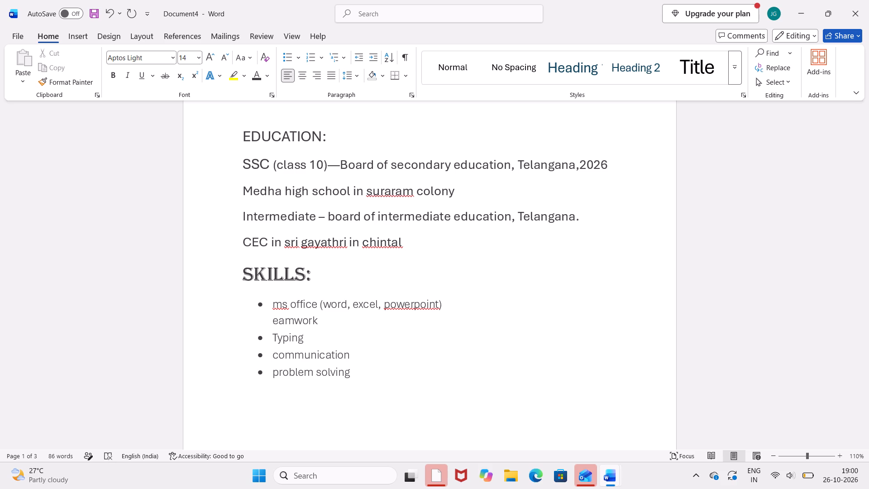
pyautogui.press('t')
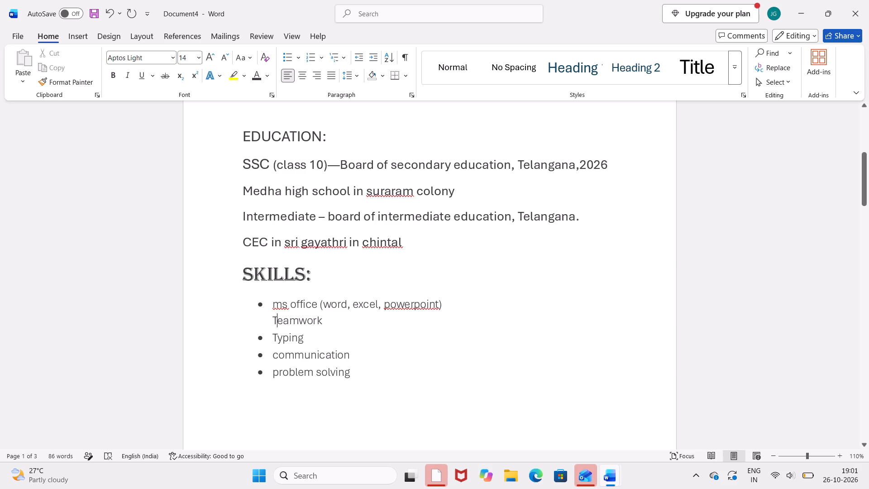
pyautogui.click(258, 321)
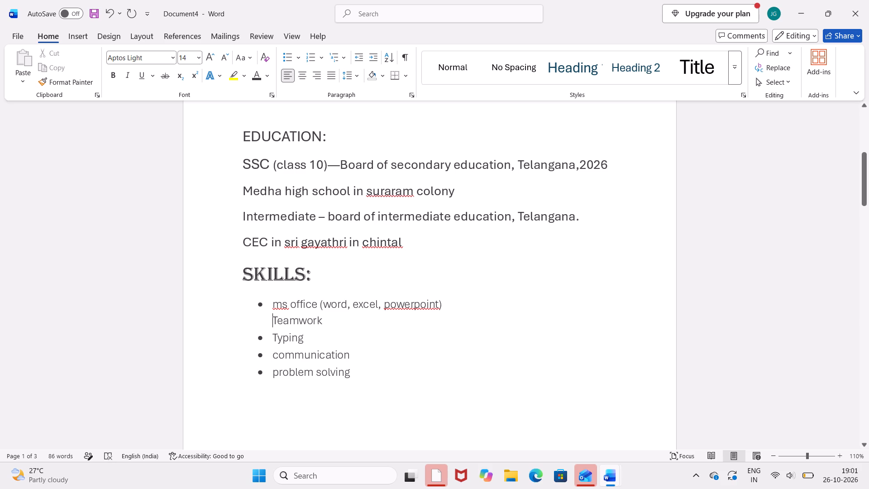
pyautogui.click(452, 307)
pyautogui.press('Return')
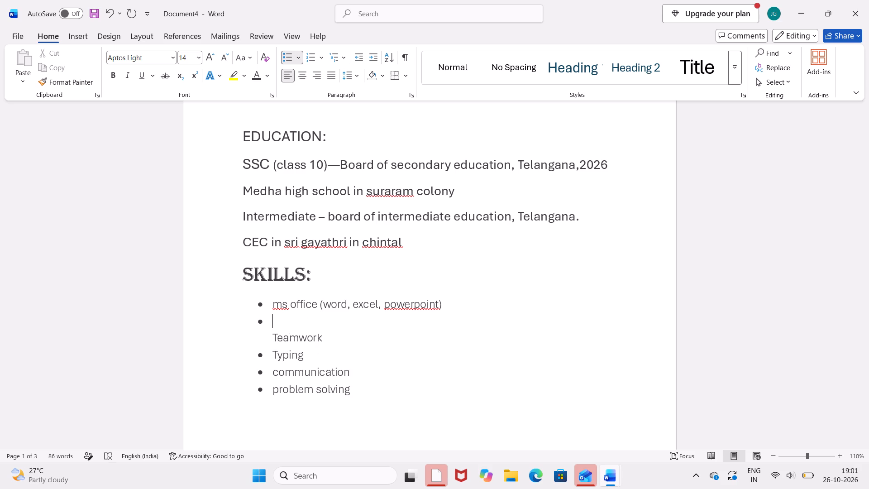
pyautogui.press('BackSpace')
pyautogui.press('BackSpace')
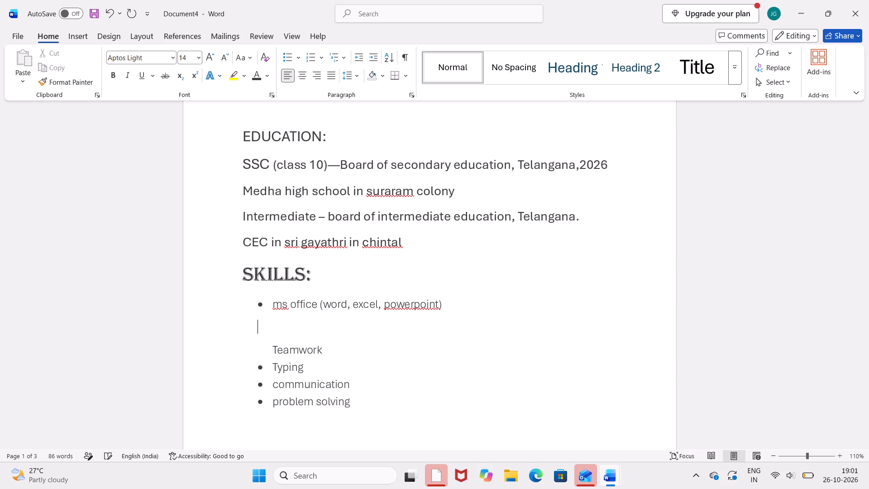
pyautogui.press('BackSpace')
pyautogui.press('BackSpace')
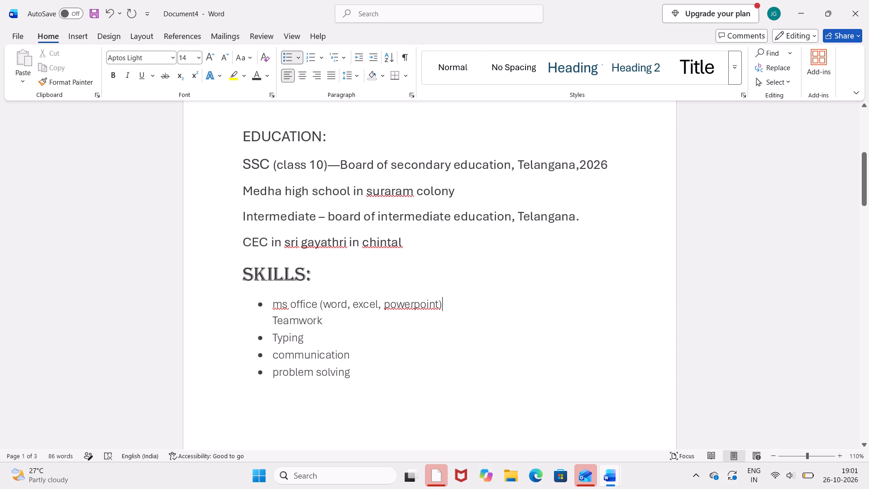
# Apply the round bullet style to the "Teamwork" line in the Skills list.
pyautogui.click(266, 320)
pyautogui.click(301, 60)
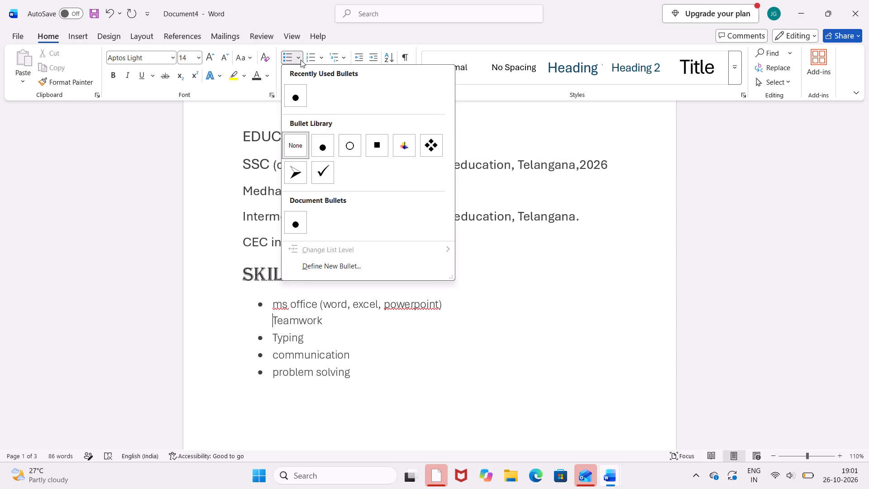
pyautogui.click(292, 86)
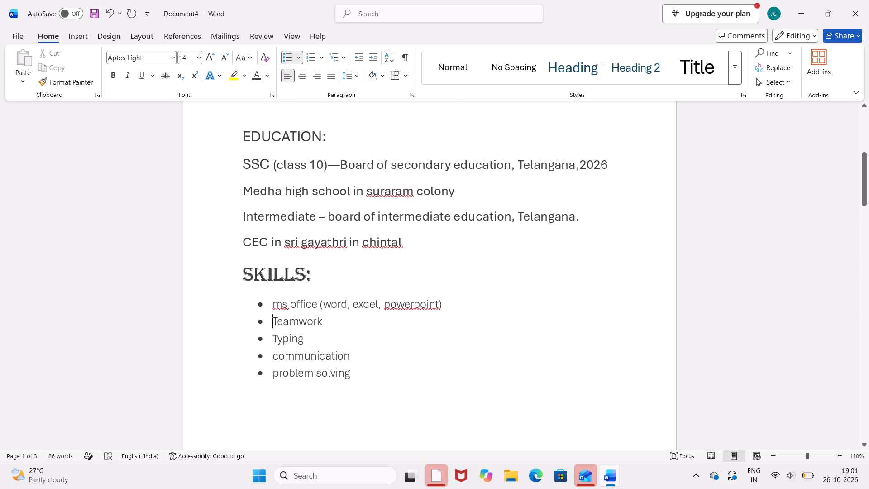
pyautogui.press('BackSpace')
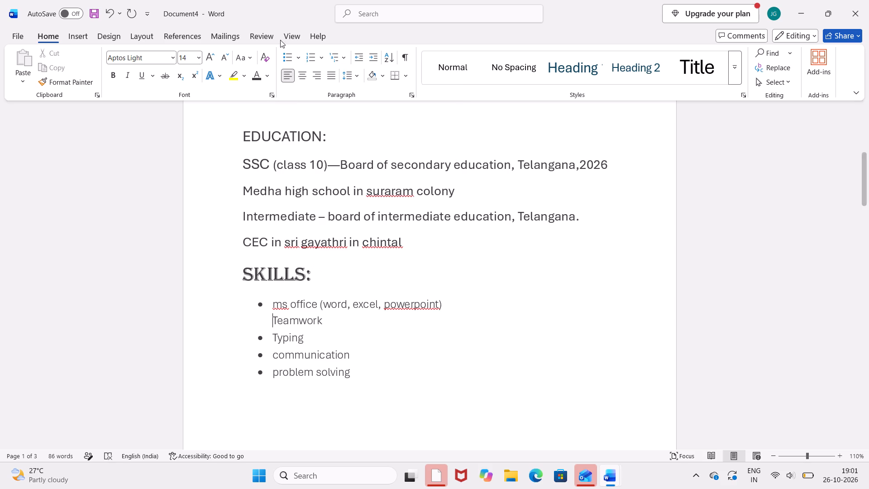
pyautogui.click(290, 56)
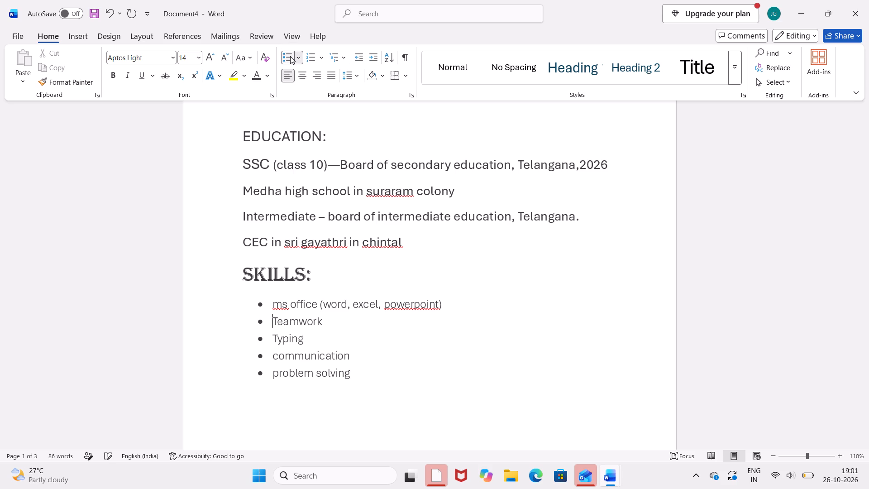
# Capitalize the first letter of the "ms office" bullet so it reads "Ms office".
pyautogui.click(289, 307)
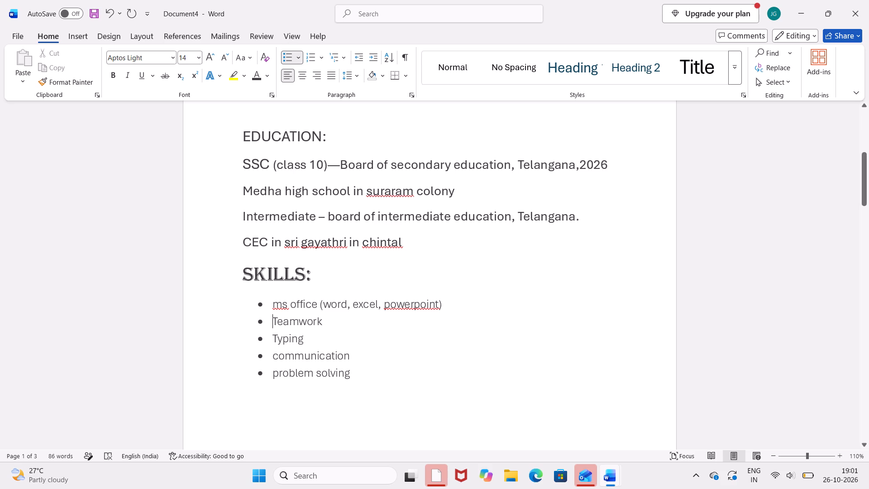
pyautogui.press('BackSpace')
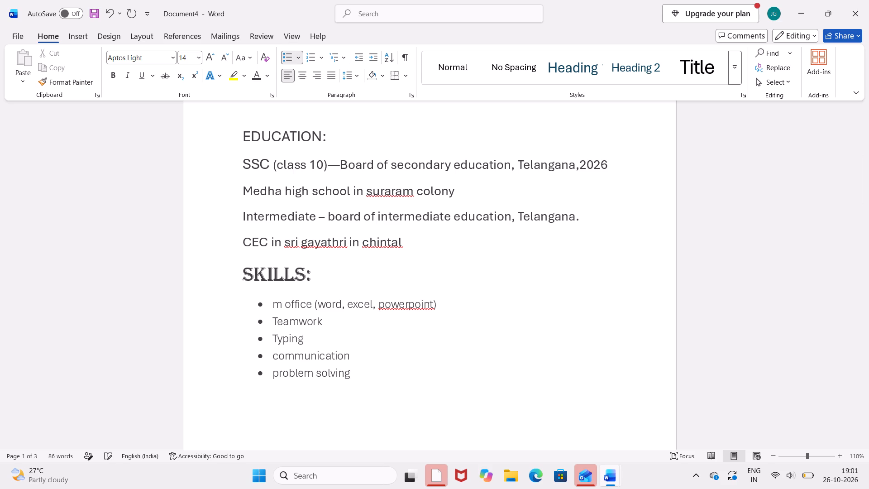
pyautogui.press('BackSpace')
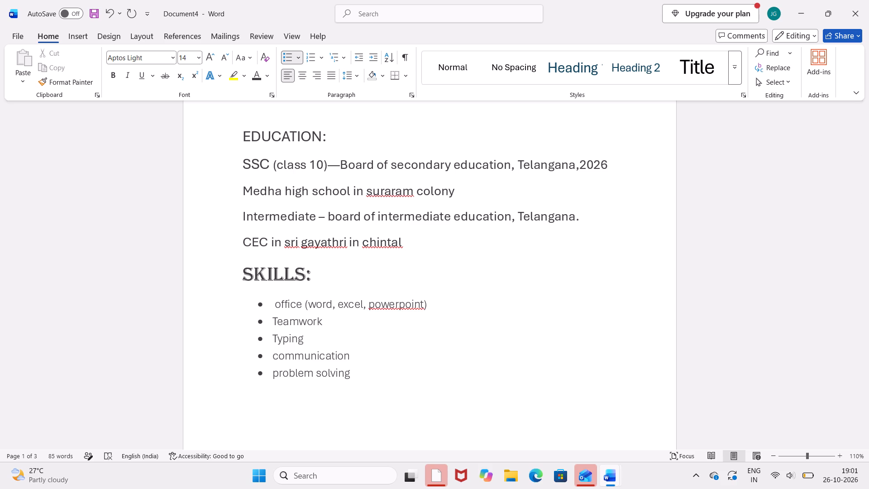
pyautogui.write('vgv')
pyautogui.press('BackSpace')
pyautogui.press('BackSpace')
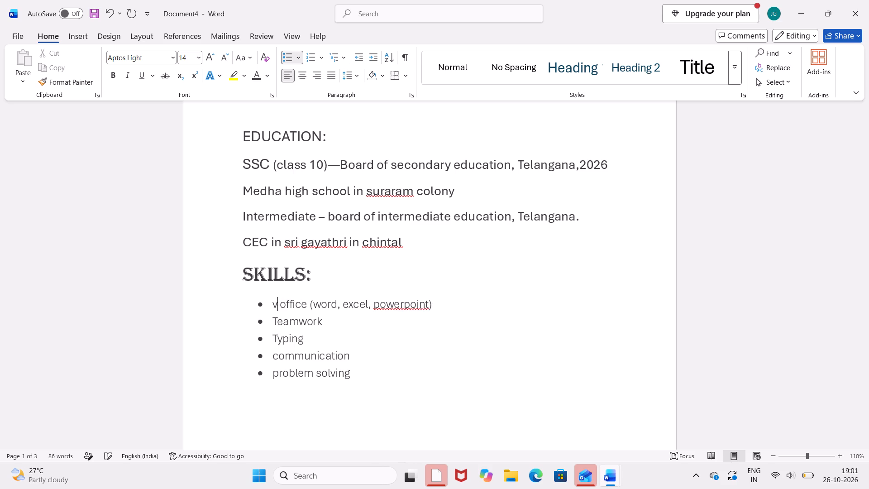
pyautogui.press('BackSpace')
pyautogui.press('m')
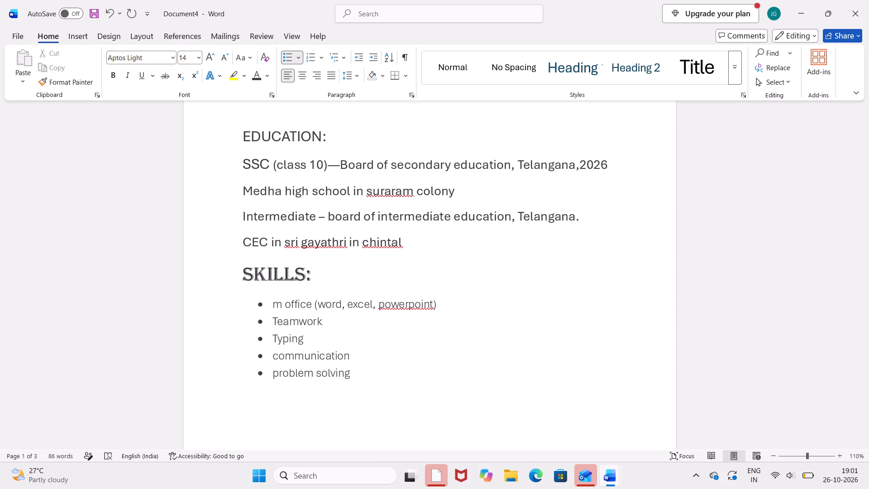
pyautogui.press('BackSpace')
pyautogui.press('m')
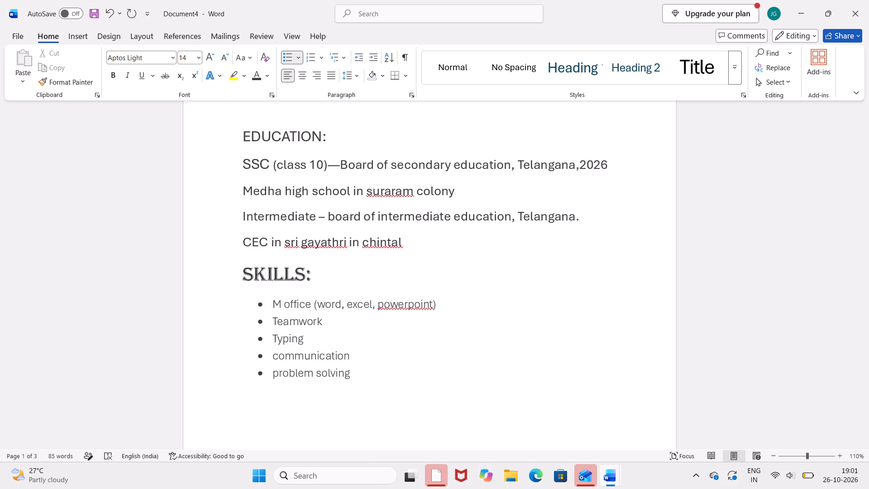
pyautogui.press('s')
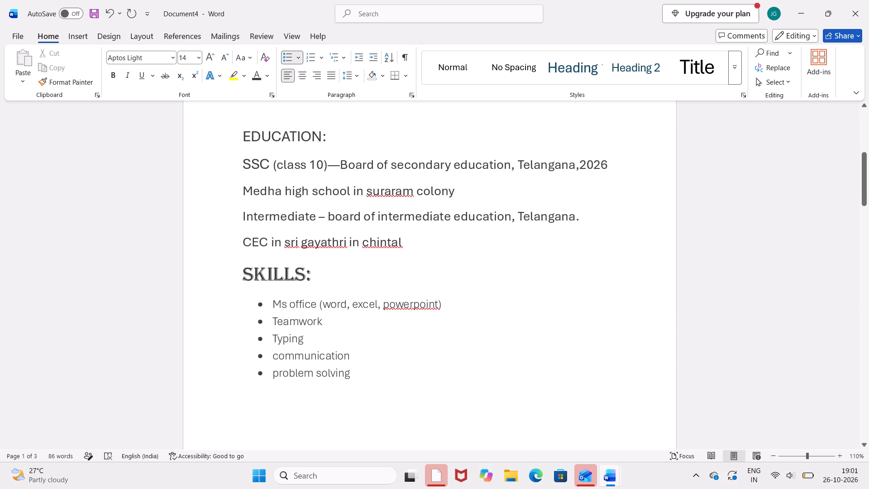
# Change "powerpoint" in the Ms office bullet to "Power point", with a capital P and a space between the words.
pyautogui.click(387, 307)
pyautogui.press('BackSpace')
pyautogui.press('p')
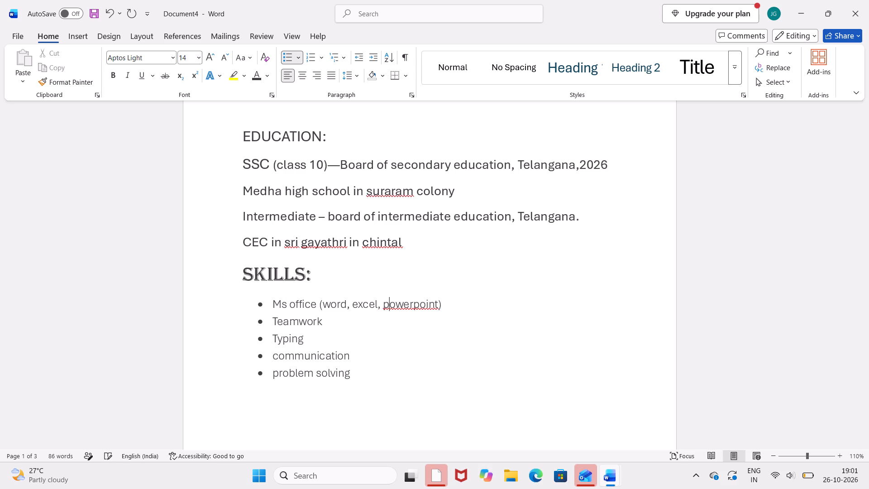
pyautogui.press('BackSpace')
pyautogui.press('p')
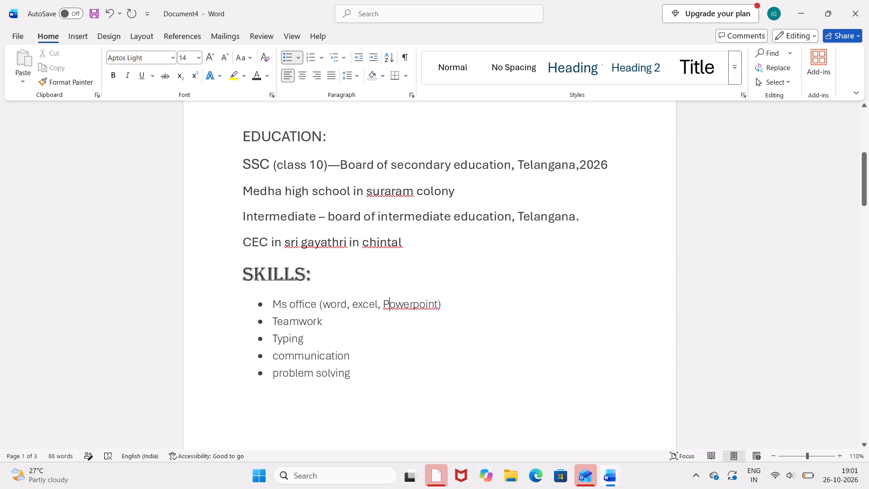
pyautogui.click(451, 319)
pyautogui.click(411, 307)
pyautogui.press('Right')
pyautogui.press('space')
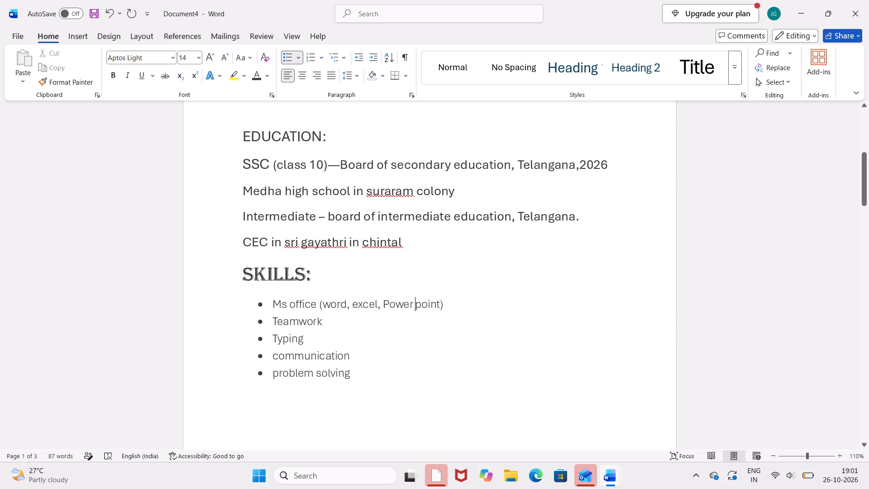
# Start a new unbulleted, indented line below the "problem solving" bullet, leaving a blank line between them.
pyautogui.click(357, 421)
pyautogui.click(367, 407)
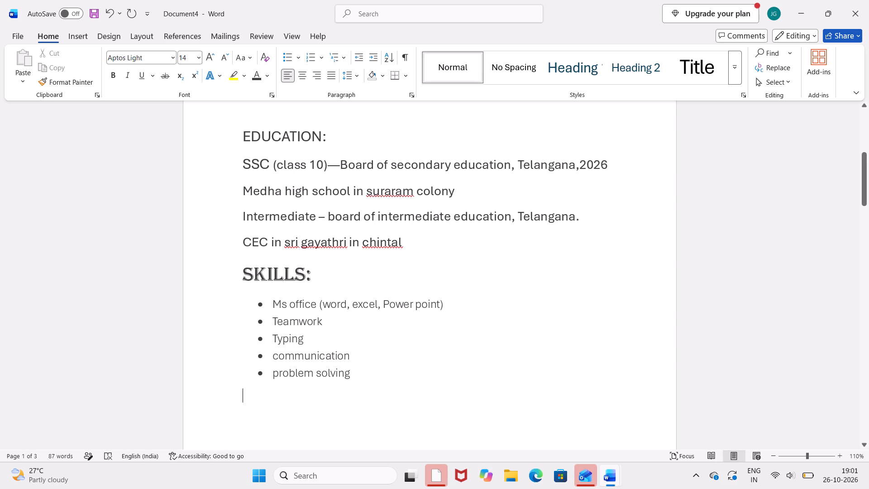
pyautogui.click(372, 384)
pyautogui.press('Return')
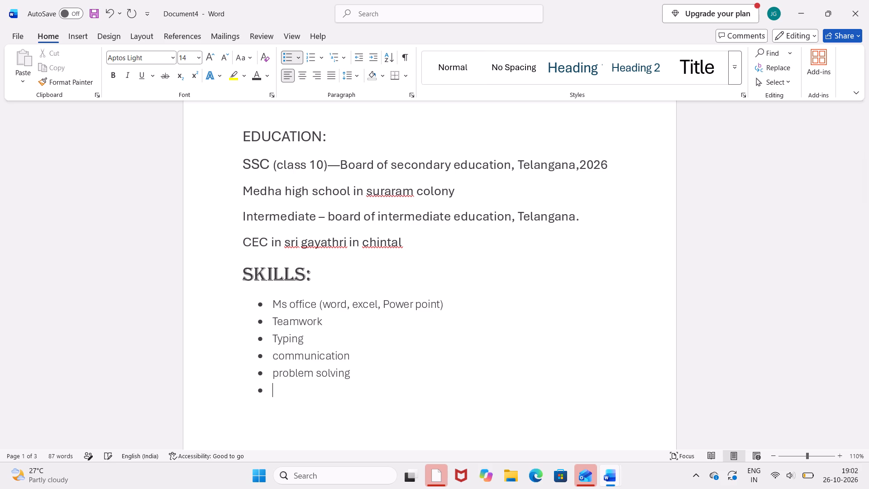
pyautogui.press('BackSpace')
pyautogui.press('Return')
pyautogui.press('Return')
pyautogui.press('BackSpace')
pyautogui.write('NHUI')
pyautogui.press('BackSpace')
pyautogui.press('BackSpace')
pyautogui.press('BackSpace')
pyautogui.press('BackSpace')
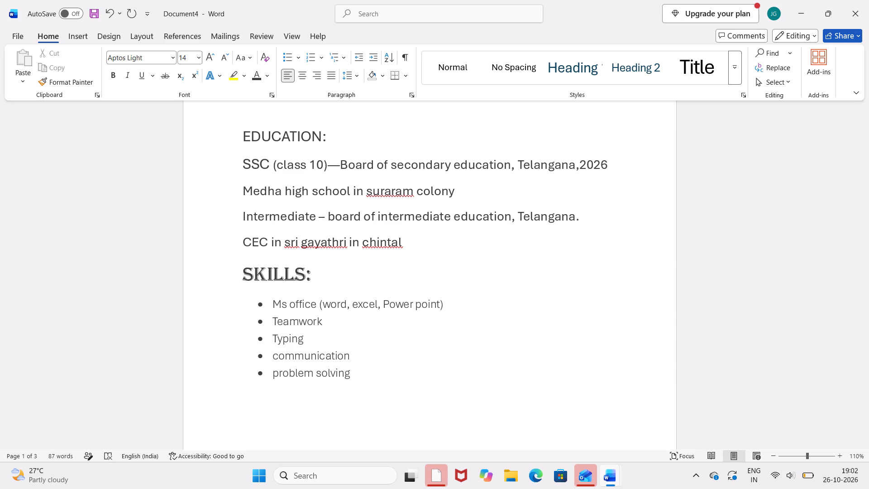
# Enter the heading text "LANGUAGES" on the new line below the skills list.
pyautogui.write('LANGUAGE')
pyautogui.hscroll(1, 377, 383)
pyautogui.press('space')
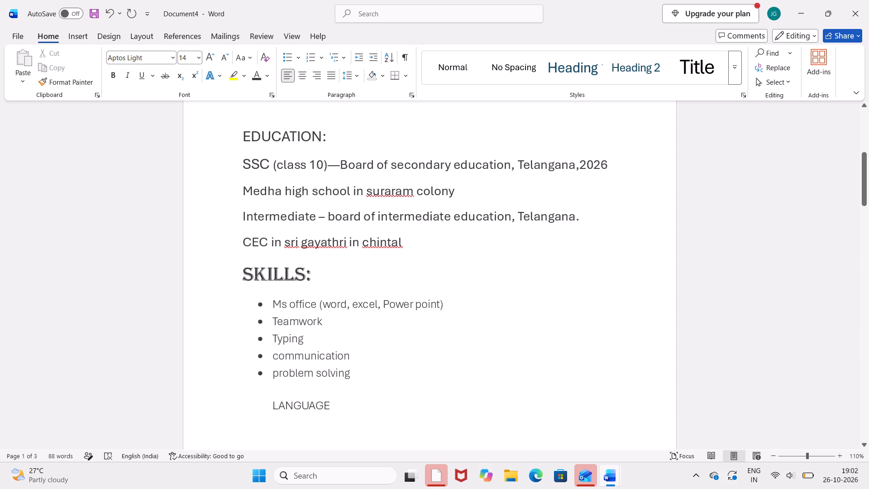
pyautogui.press('BackSpace')
pyautogui.press('s')
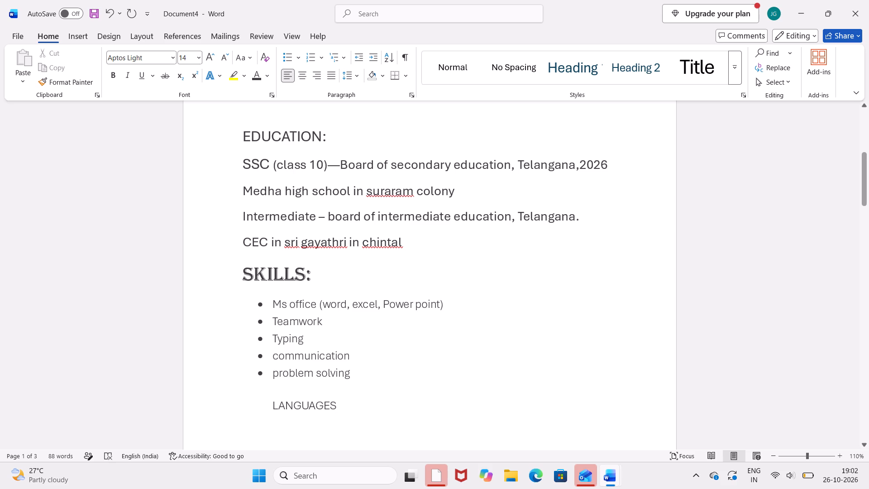
# Set the font of the "LANGUAGES" heading to Algerian.
pyautogui.moveTo(315, 419); pyautogui.dragTo(295, 417)
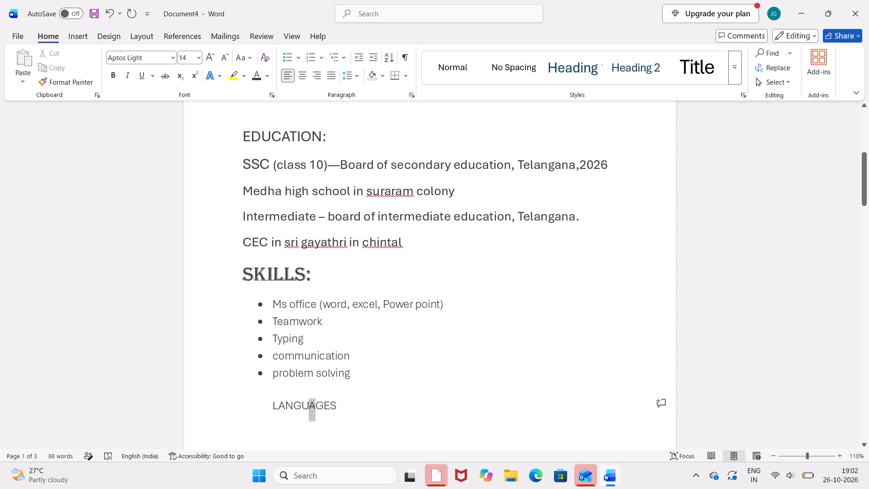
pyautogui.moveTo(295, 417); pyautogui.dragTo(238, 407)
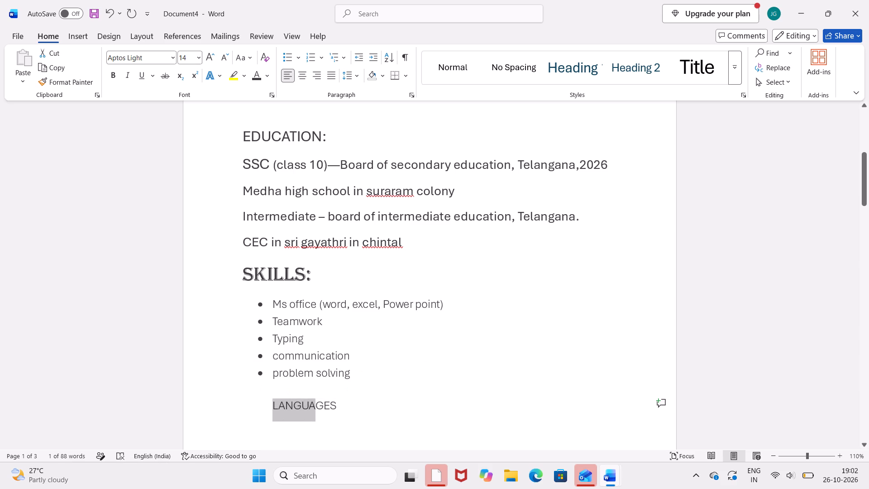
pyautogui.click(320, 417)
pyautogui.click(345, 417)
pyautogui.moveTo(345, 417); pyautogui.dragTo(345, 417)
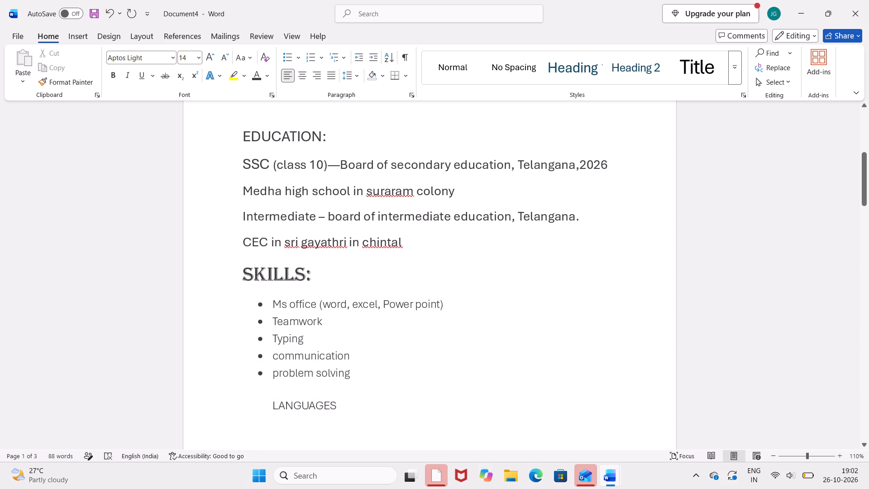
pyautogui.moveTo(345, 417); pyautogui.dragTo(251, 406)
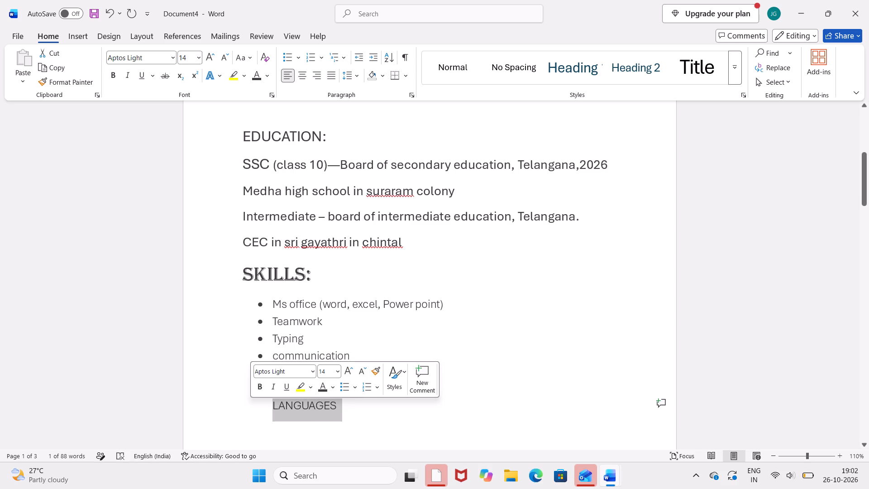
pyautogui.click(174, 60)
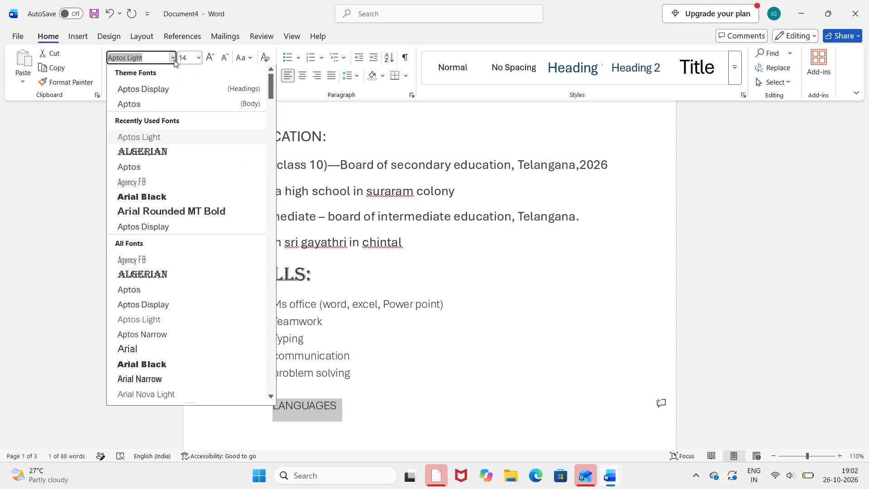
pyautogui.click(168, 273)
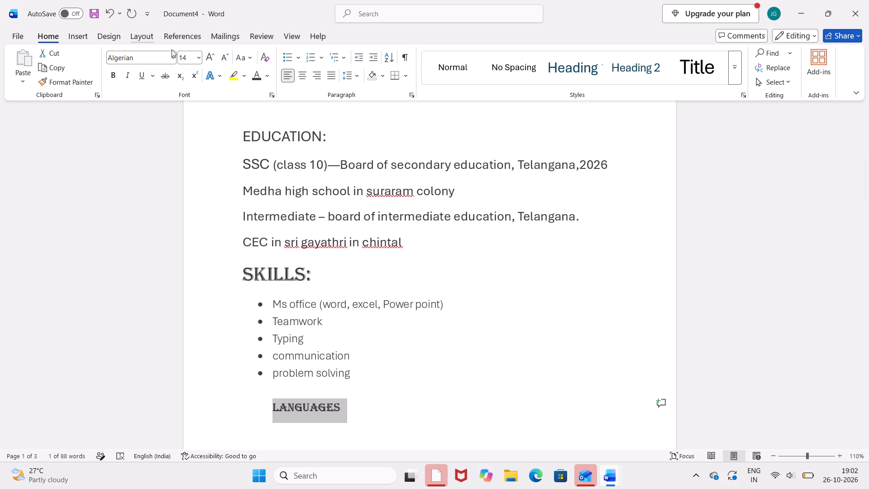
# Set the font size of the "LANGUAGES" heading to 22.
pyautogui.click(198, 61)
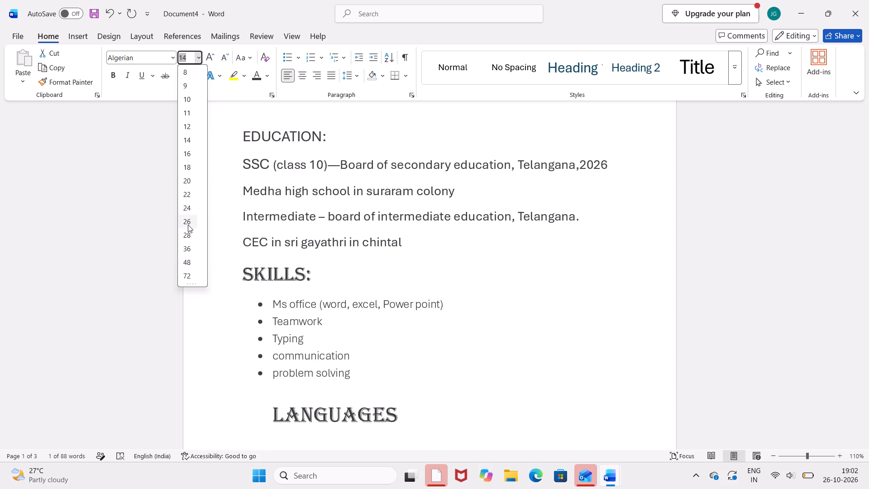
pyautogui.click(187, 197)
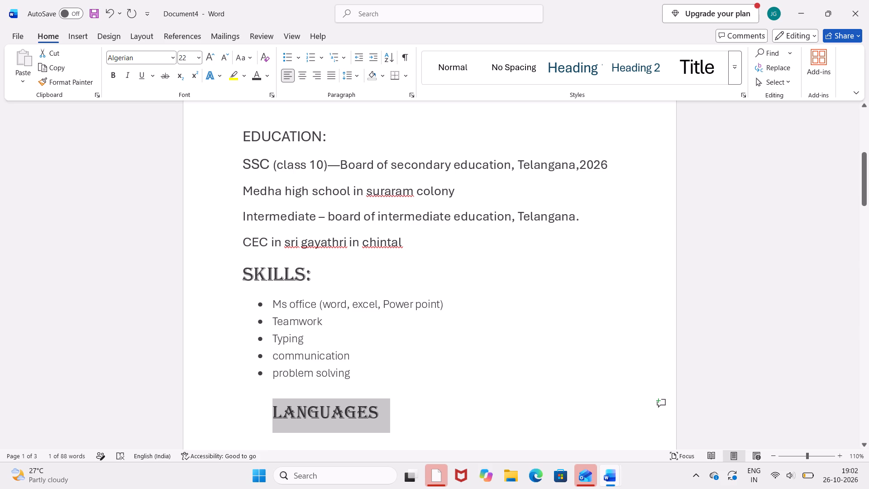
# Remove the indent of the "LANGUAGES" heading so it starts at the page margin, keeping its full text.
pyautogui.click(287, 413)
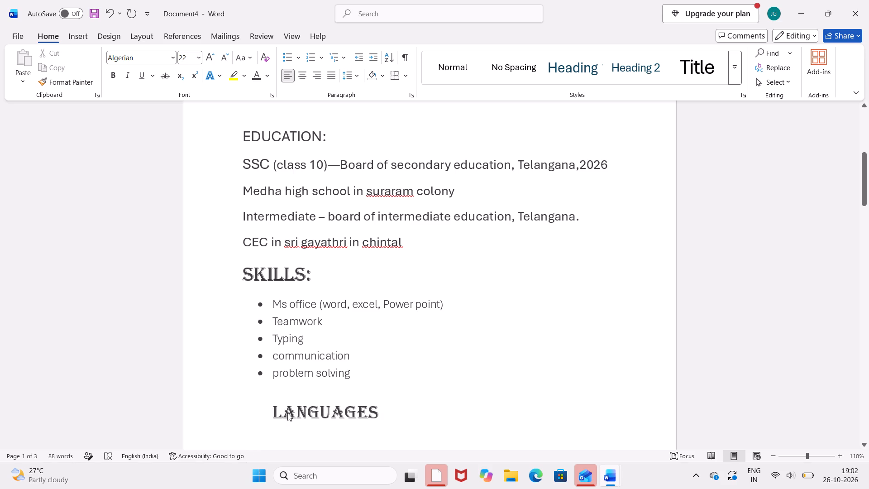
pyautogui.press('BackSpace')
pyautogui.press('BackSpace')
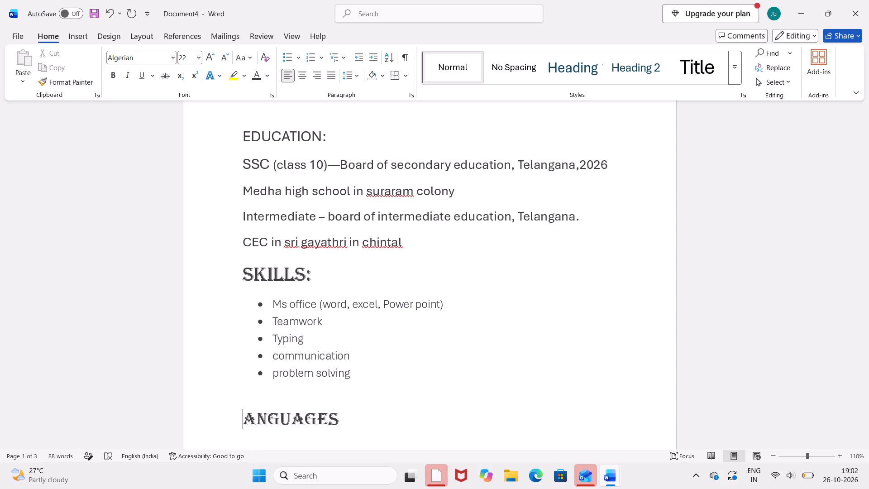
pyautogui.press('l')
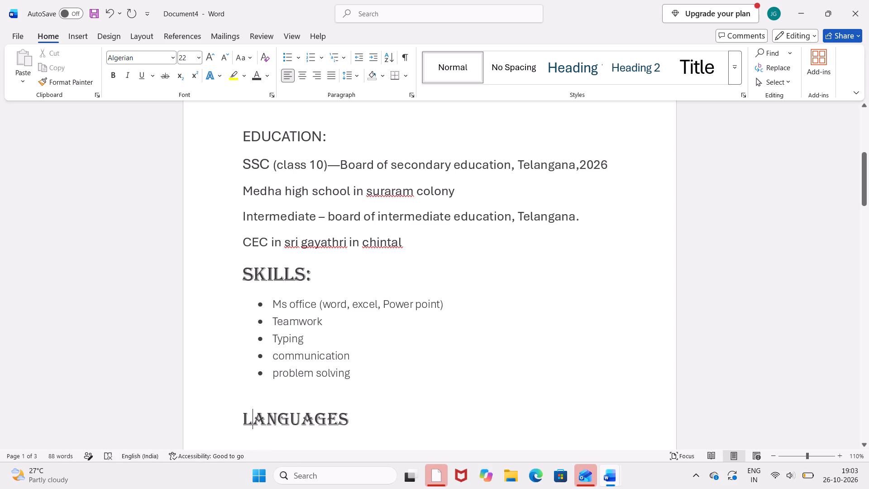
# Add a colon after the "LANGUAGES" heading and start a new line below it.
pyautogui.click(350, 418)
pyautogui.hotkey('shift', ':')
pyautogui.press('Return')
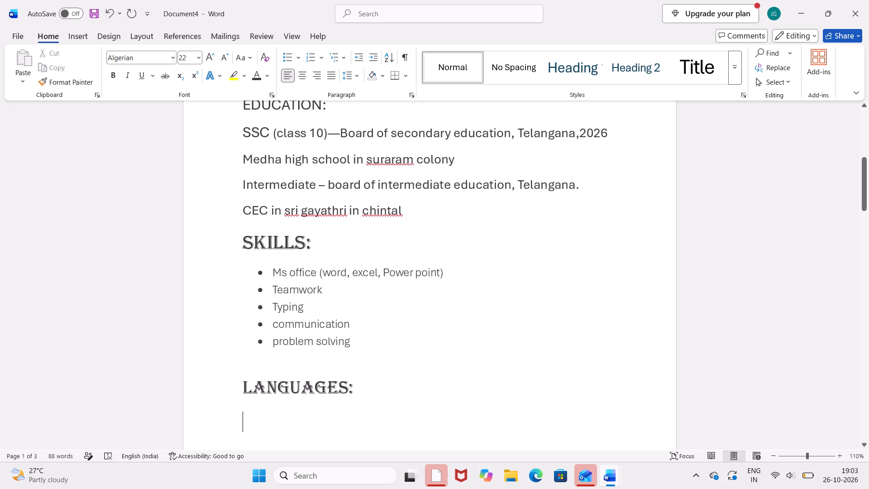
pyautogui.hscroll(-1, 350, 418)
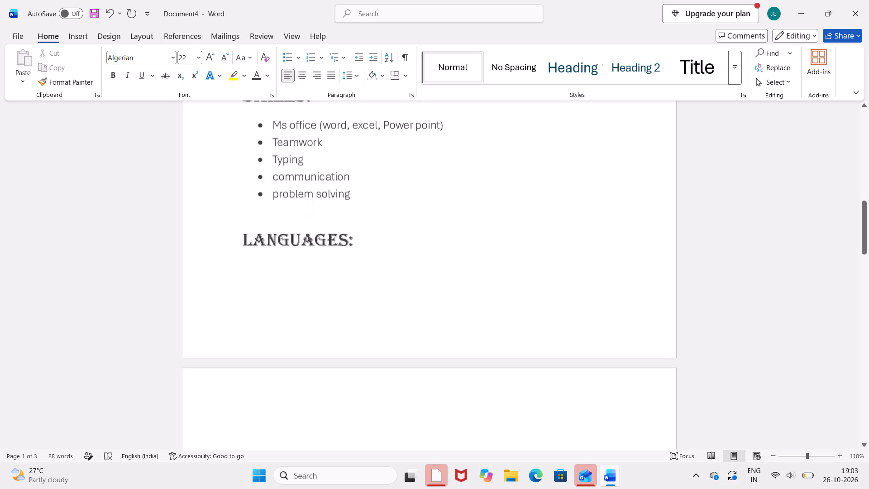
pyautogui.hscroll(-1, 350, 418)
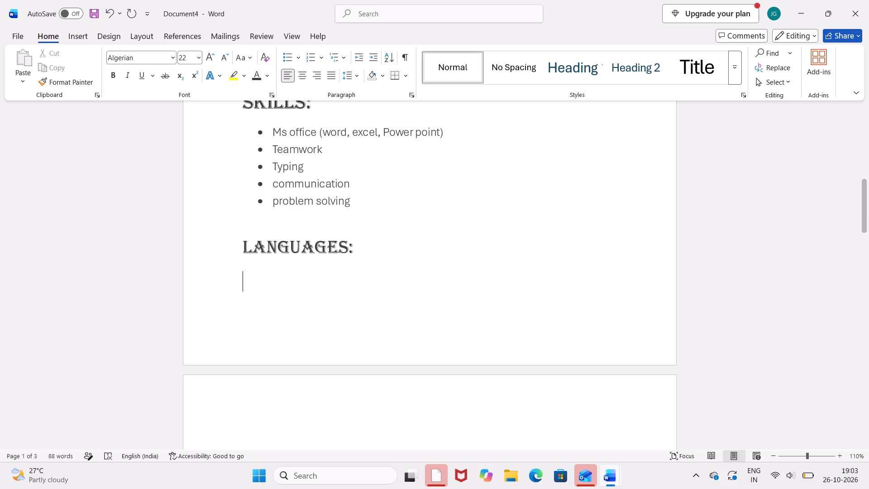
pyautogui.click(352, 421)
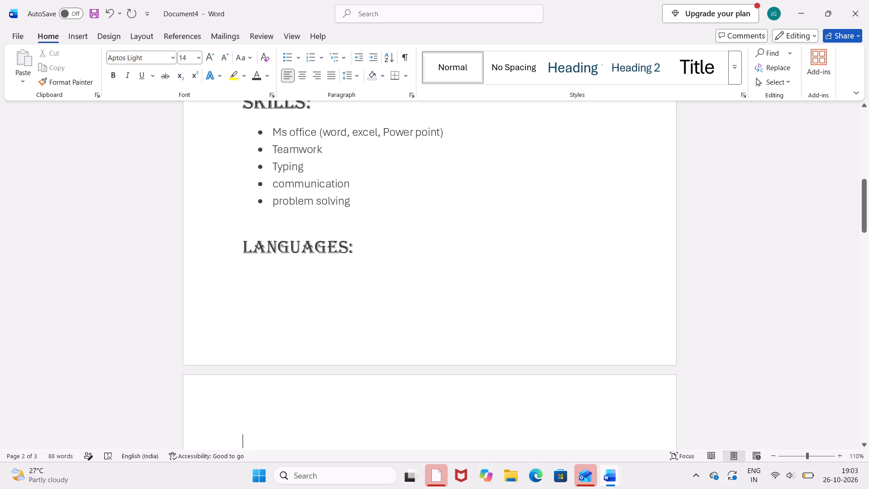
pyautogui.click(388, 264)
pyautogui.press('Return')
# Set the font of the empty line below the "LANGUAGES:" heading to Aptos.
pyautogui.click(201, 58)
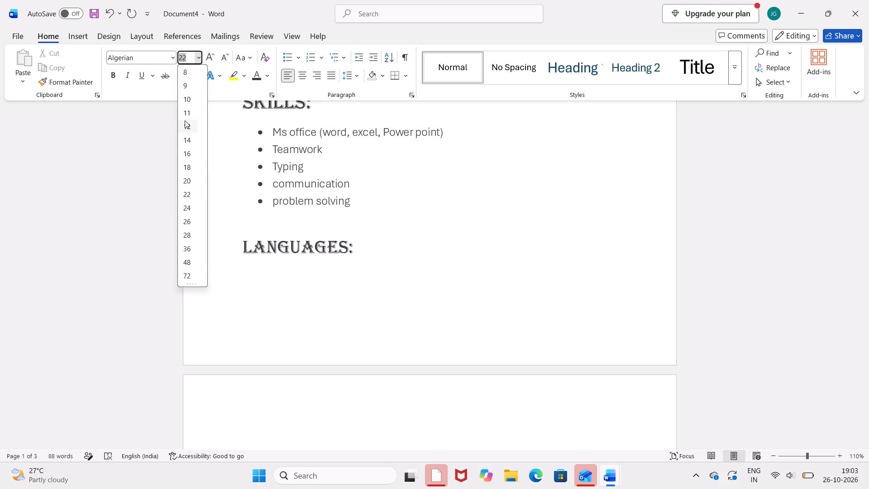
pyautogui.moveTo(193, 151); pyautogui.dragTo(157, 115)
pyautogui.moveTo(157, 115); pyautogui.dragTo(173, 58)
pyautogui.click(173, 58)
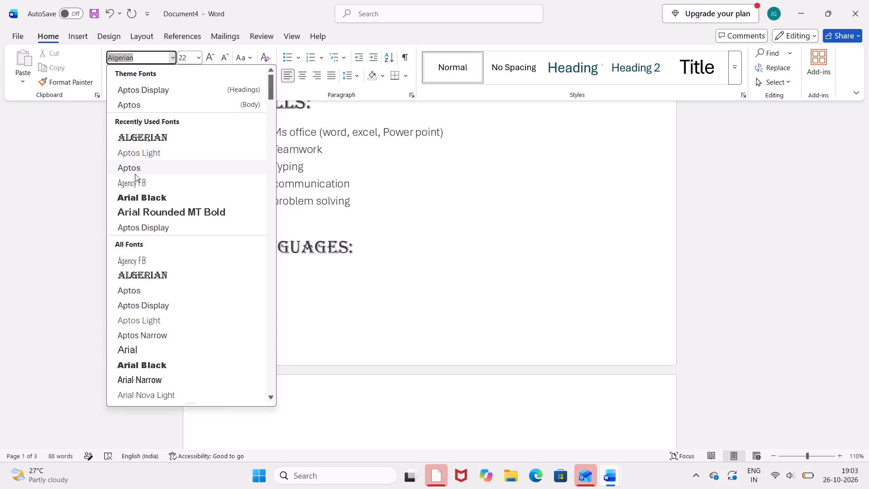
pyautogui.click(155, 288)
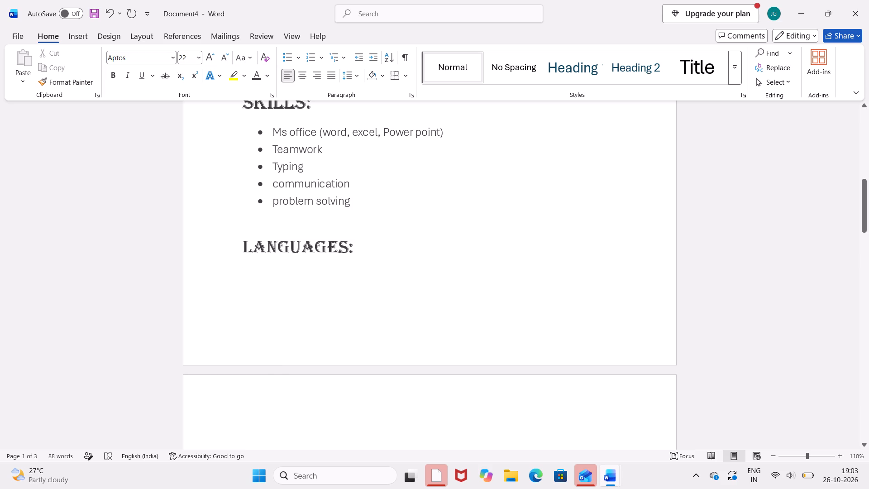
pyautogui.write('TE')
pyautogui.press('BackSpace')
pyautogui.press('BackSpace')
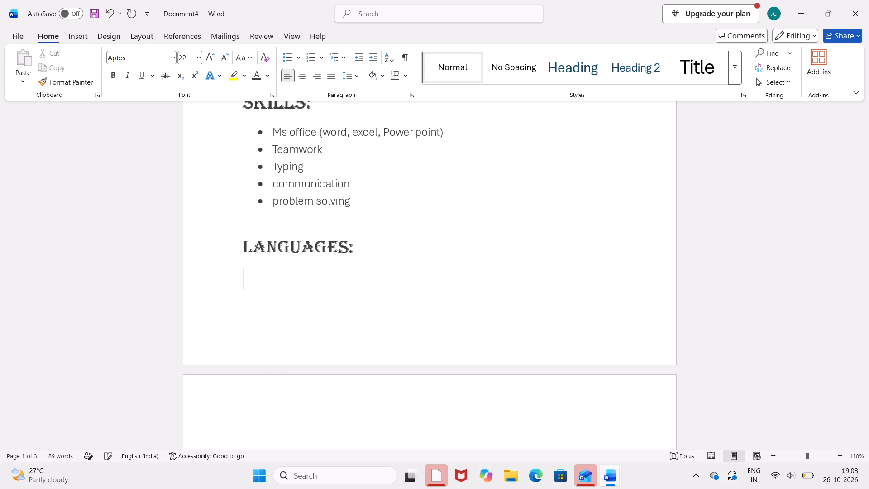
# Set the font size of the empty line below the "LANGUAGES:" heading to 16.
pyautogui.click(197, 59)
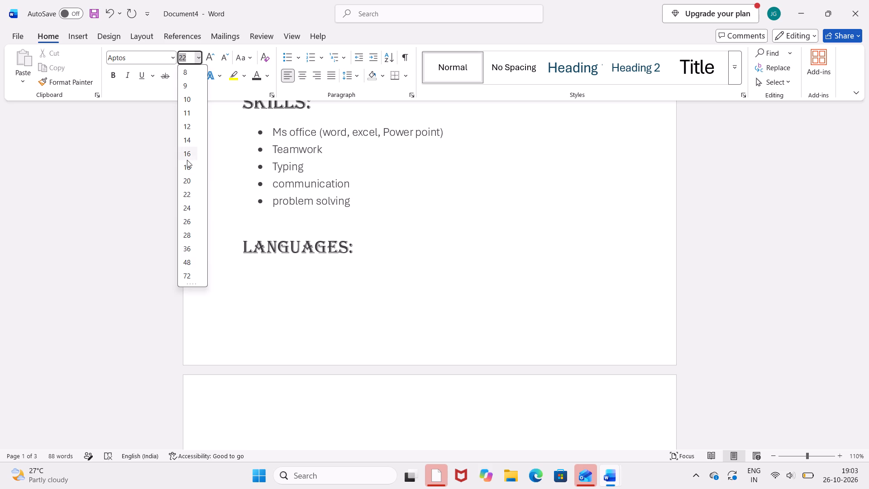
pyautogui.click(187, 160)
pyautogui.press('e')
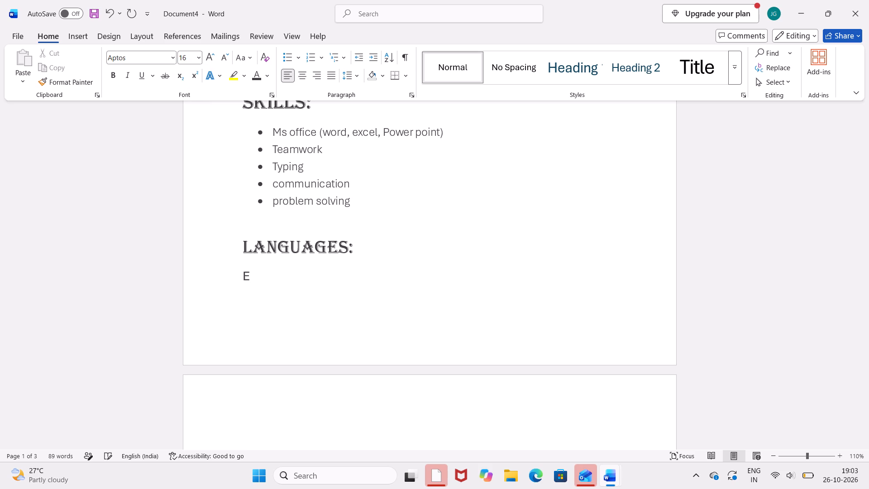
pyautogui.press('BackSpace')
# Apply an arrowhead bullet to the empty line below the "LANGUAGES:" heading.
pyautogui.click(302, 55)
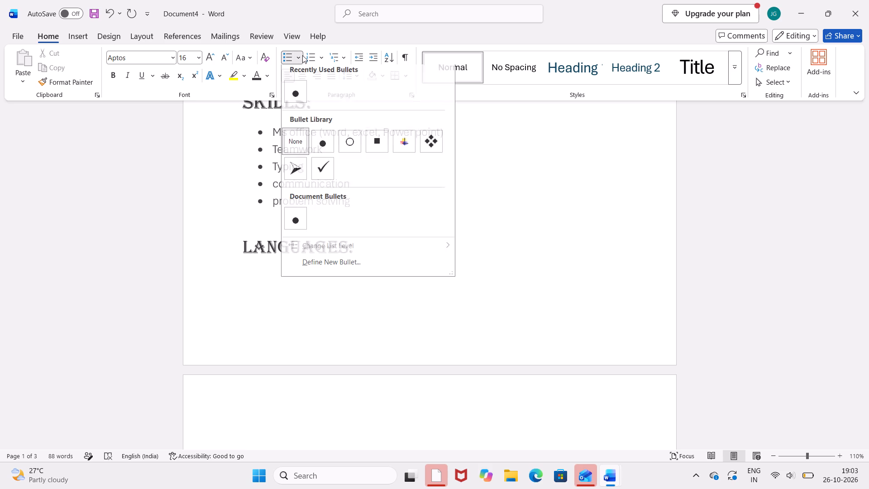
pyautogui.click(289, 180)
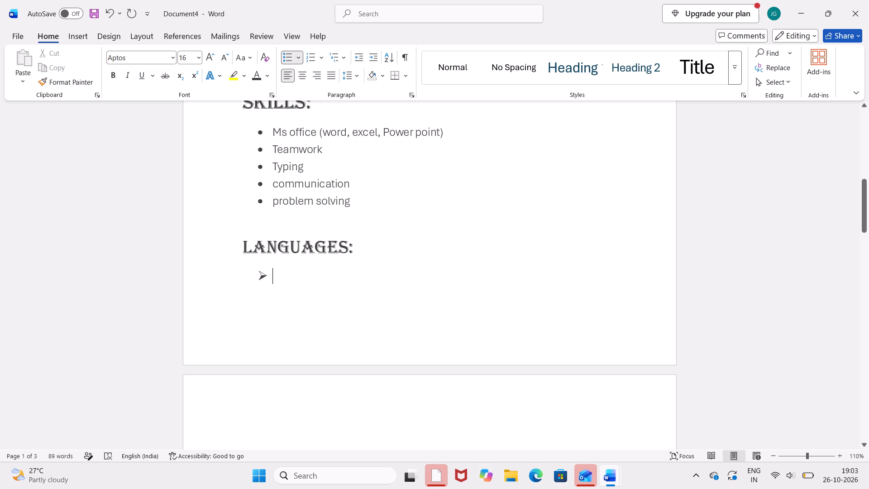
pyautogui.write('TE')
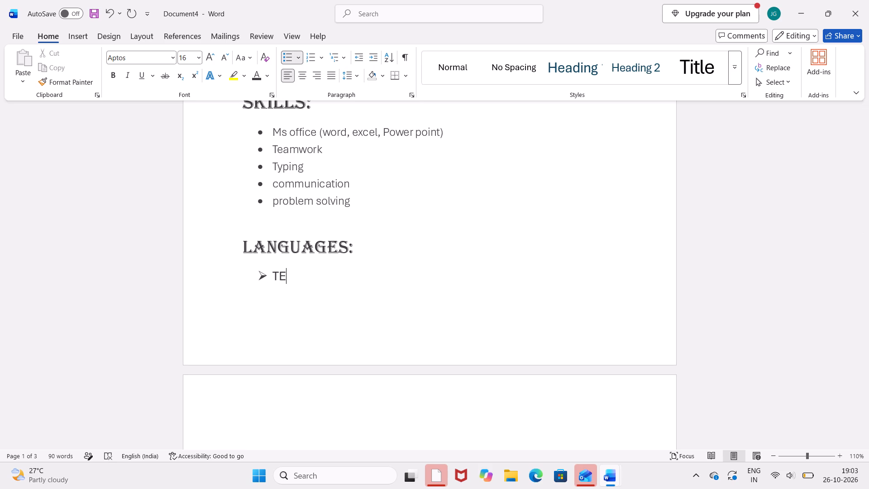
pyautogui.press('BackSpace')
pyautogui.press('BackSpace')
# Set the font of the empty arrowhead bullet line to Aptos Light, leaving the line without text.
pyautogui.click(172, 61)
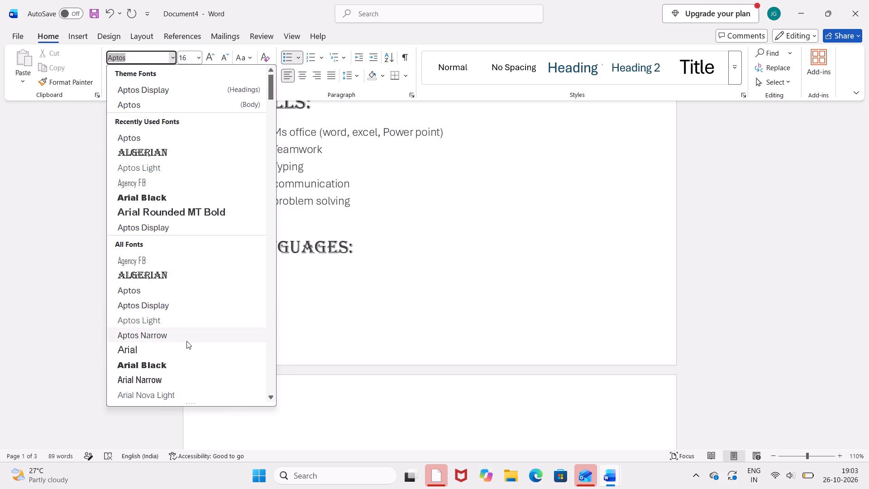
pyautogui.click(184, 322)
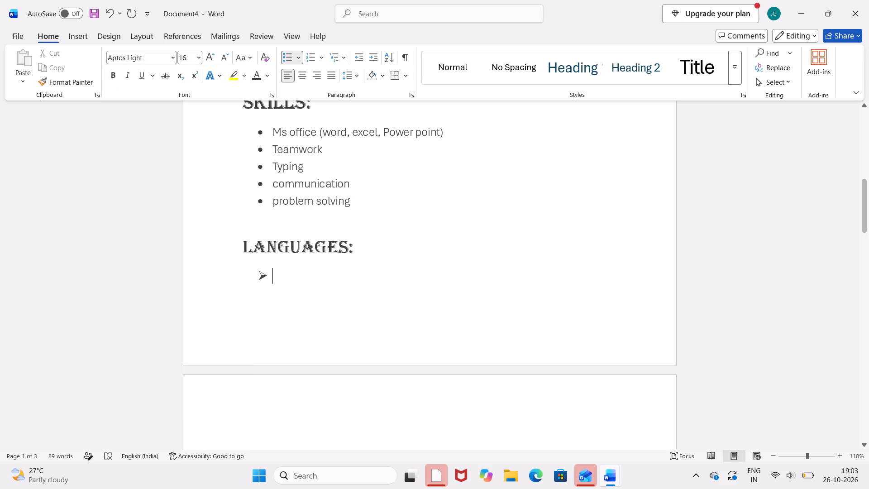
pyautogui.write('O0O')
pyautogui.press('BackSpace')
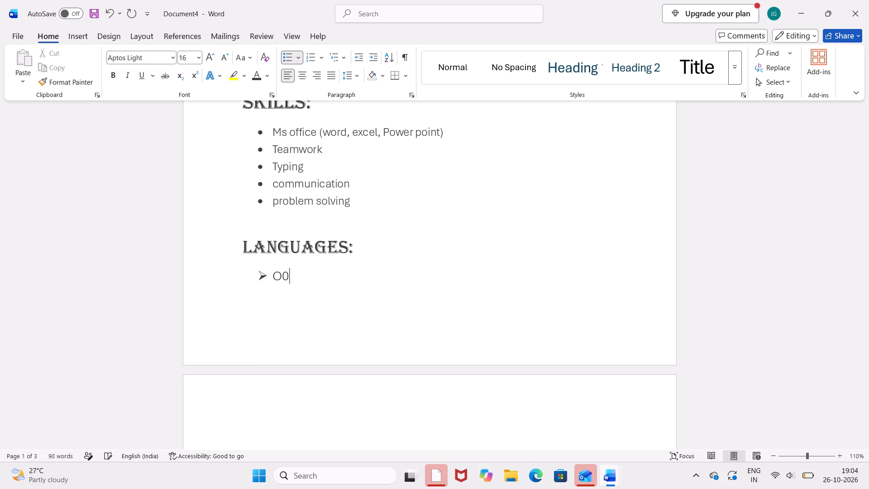
pyautogui.press('BackSpace')
pyautogui.press('BackSpace')
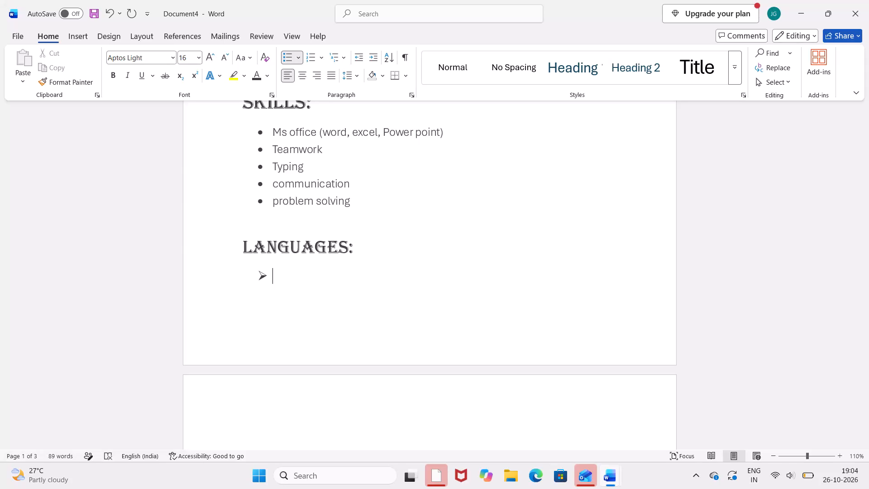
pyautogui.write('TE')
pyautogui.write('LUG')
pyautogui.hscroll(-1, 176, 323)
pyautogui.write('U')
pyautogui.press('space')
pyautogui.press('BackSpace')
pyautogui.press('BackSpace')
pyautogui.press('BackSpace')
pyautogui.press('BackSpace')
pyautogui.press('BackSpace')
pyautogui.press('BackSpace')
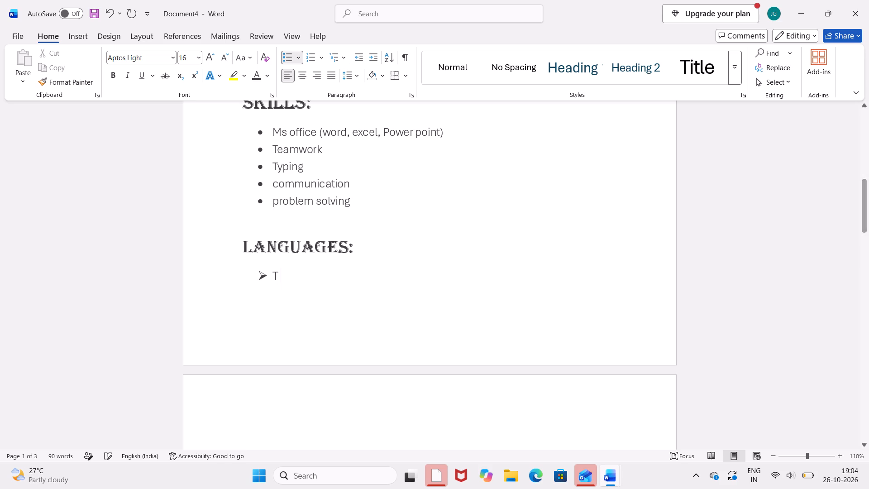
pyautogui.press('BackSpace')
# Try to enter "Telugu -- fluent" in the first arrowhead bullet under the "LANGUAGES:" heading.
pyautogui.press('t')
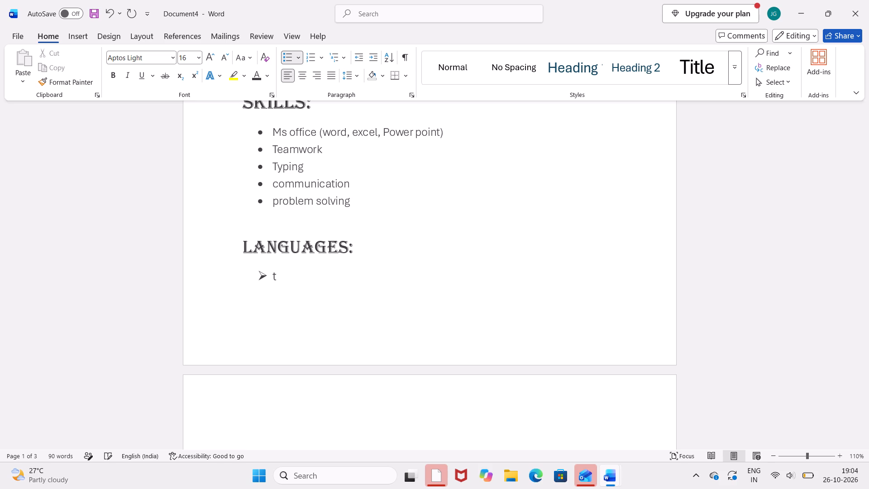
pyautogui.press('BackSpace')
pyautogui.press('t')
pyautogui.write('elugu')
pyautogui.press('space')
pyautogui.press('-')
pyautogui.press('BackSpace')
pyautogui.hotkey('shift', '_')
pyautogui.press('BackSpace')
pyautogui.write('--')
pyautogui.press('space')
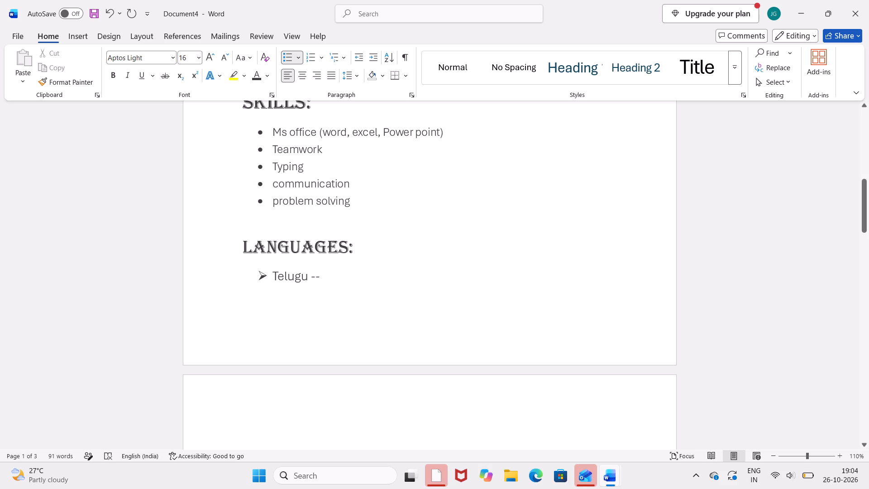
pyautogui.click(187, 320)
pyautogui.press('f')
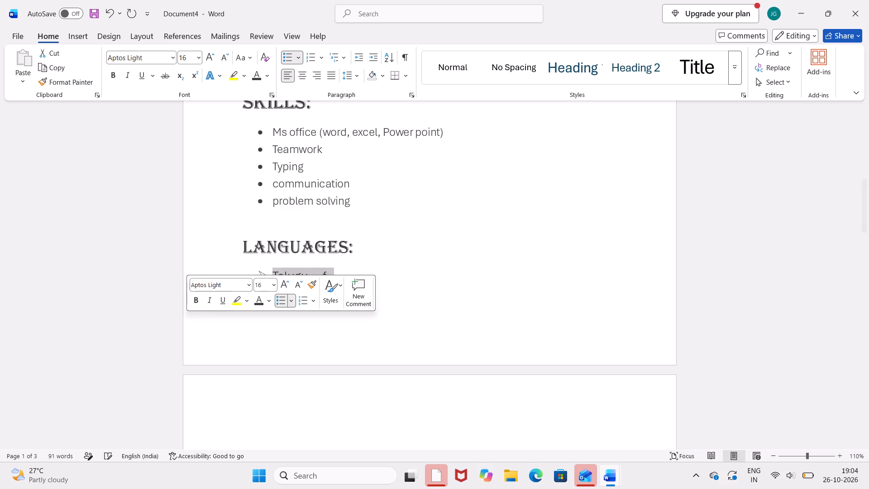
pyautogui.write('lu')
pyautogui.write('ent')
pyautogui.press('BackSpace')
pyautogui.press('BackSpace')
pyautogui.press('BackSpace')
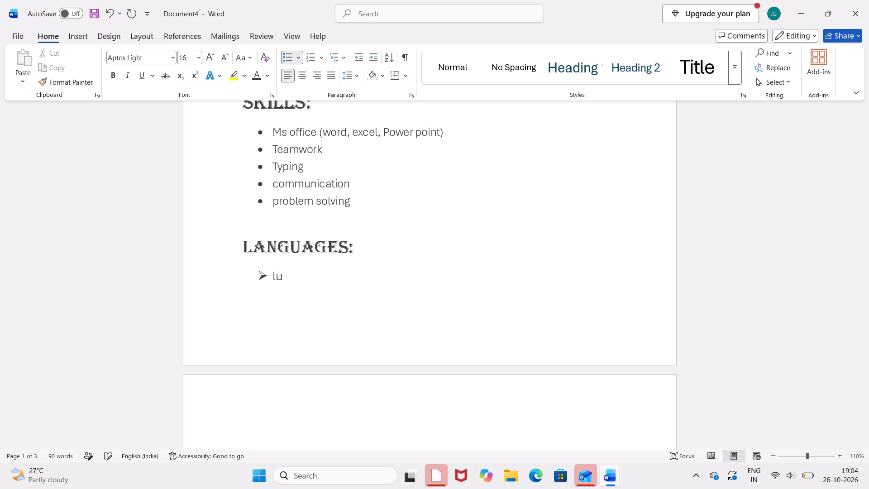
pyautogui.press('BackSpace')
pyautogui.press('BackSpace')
# Enter "Telugu – fluent" as the first arrowhead bullet under "LANGUAGES:" and start a second bullet.
pyautogui.write('telugu')
pyautogui.press('space')
pyautogui.write('--')
pyautogui.press('space')
pyautogui.write('flu')
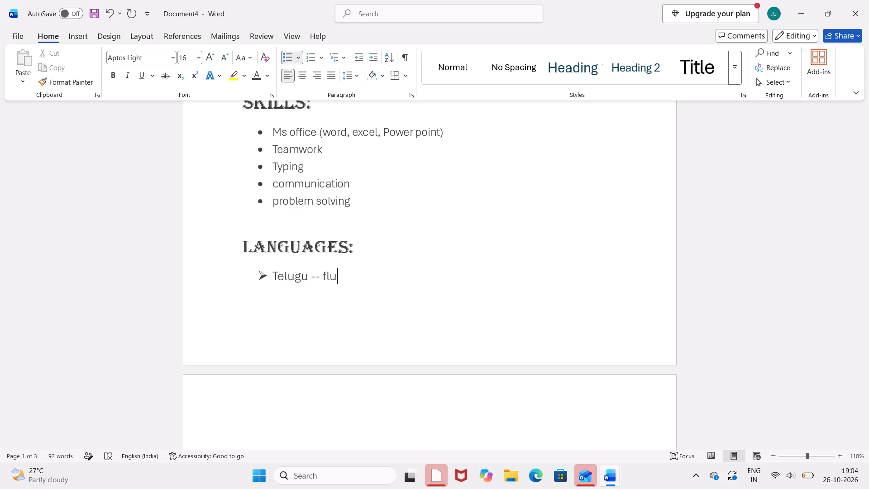
pyautogui.write('ent')
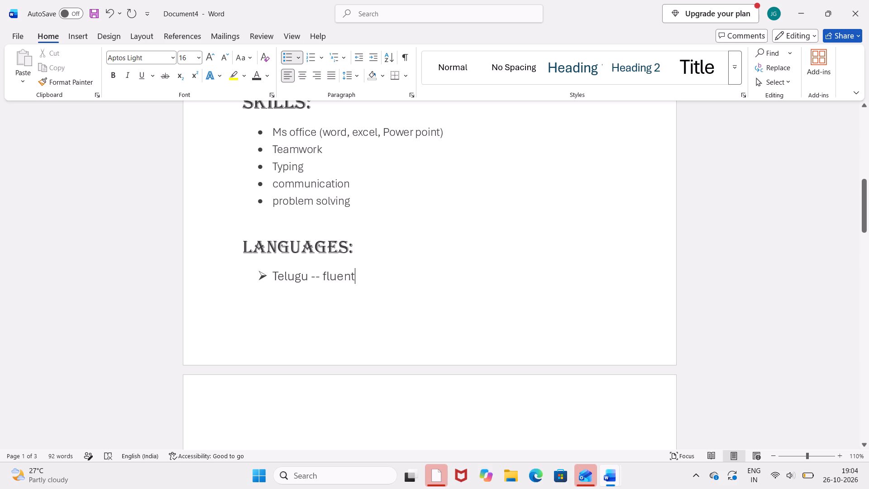
pyautogui.press('Return')
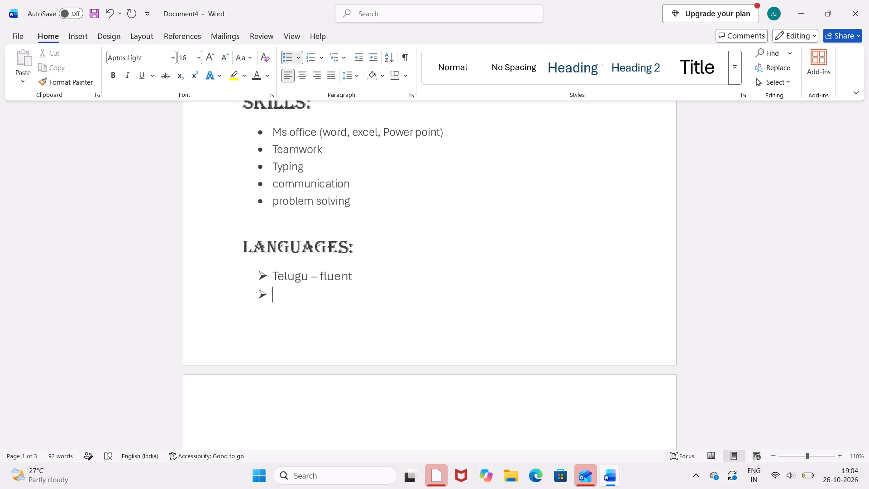
# Enter "English – fluent" as the second arrowhead bullet under "LANGUAGES:" and start a third bullet.
pyautogui.write('english')
pyautogui.press('space')
pyautogui.write('--')
pyautogui.press('space')
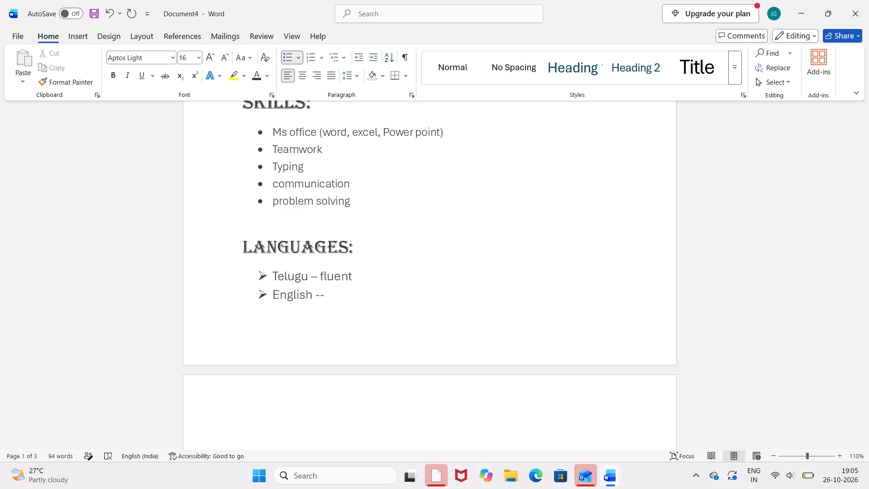
pyautogui.write('fluent')
pyautogui.press('Return')
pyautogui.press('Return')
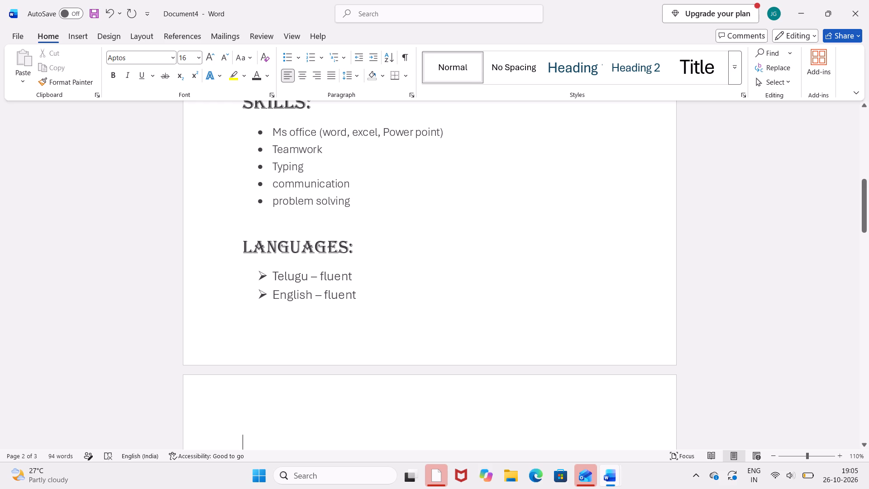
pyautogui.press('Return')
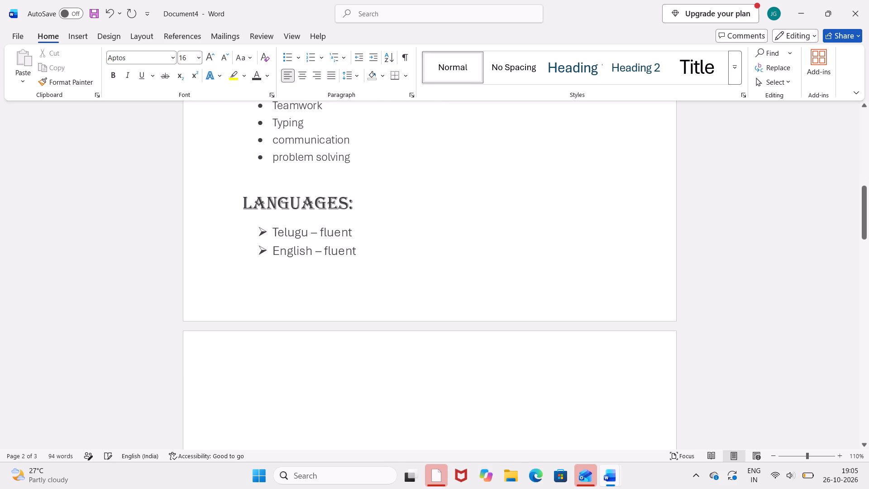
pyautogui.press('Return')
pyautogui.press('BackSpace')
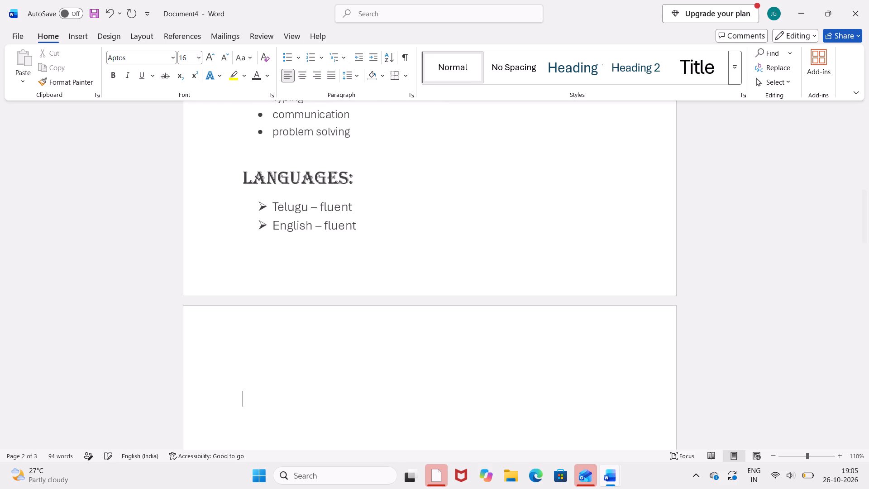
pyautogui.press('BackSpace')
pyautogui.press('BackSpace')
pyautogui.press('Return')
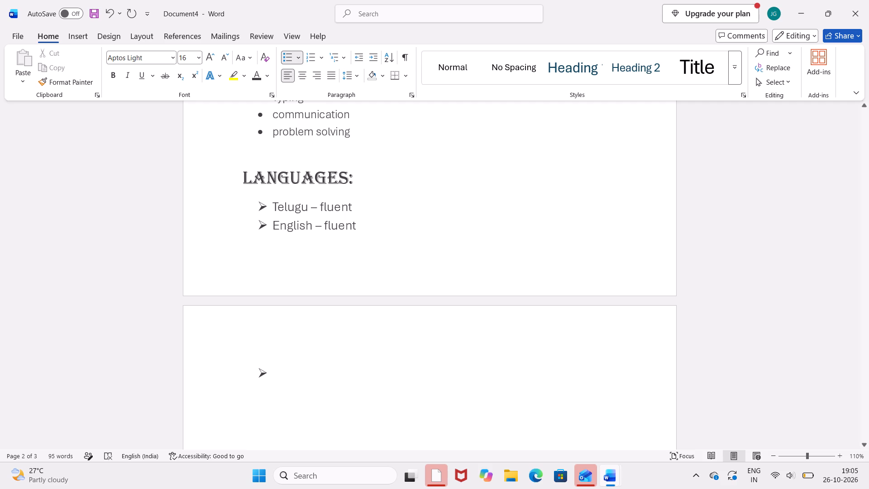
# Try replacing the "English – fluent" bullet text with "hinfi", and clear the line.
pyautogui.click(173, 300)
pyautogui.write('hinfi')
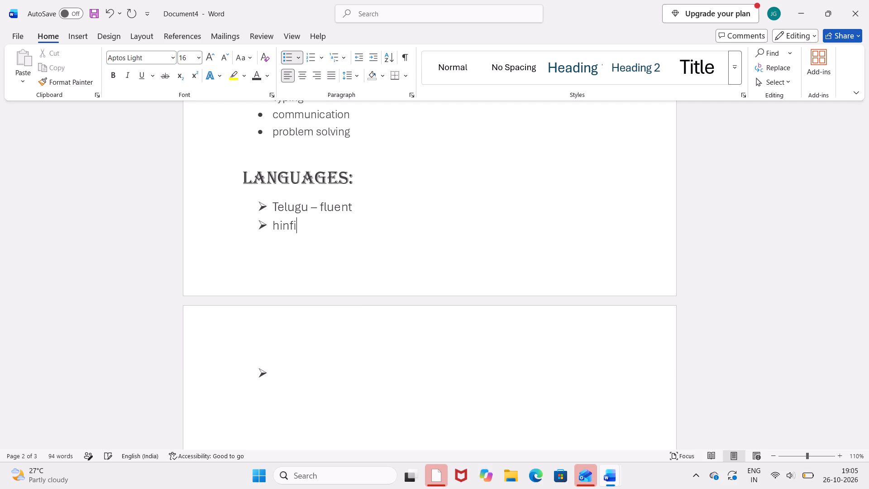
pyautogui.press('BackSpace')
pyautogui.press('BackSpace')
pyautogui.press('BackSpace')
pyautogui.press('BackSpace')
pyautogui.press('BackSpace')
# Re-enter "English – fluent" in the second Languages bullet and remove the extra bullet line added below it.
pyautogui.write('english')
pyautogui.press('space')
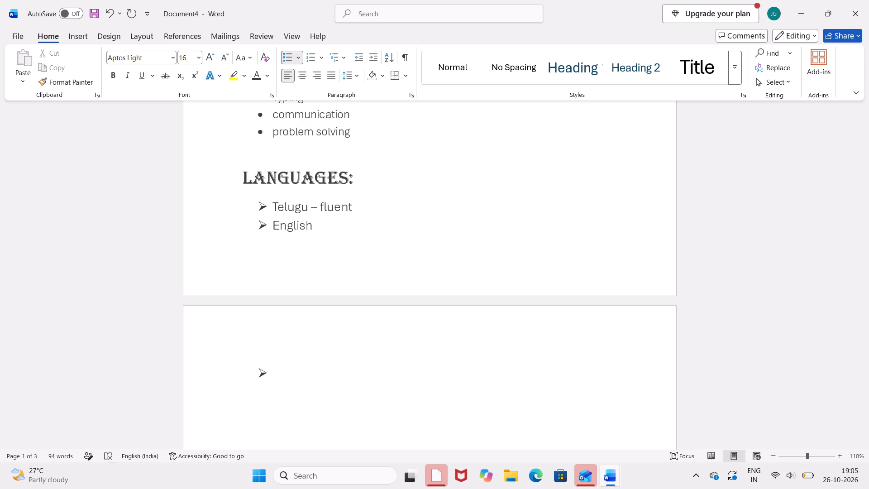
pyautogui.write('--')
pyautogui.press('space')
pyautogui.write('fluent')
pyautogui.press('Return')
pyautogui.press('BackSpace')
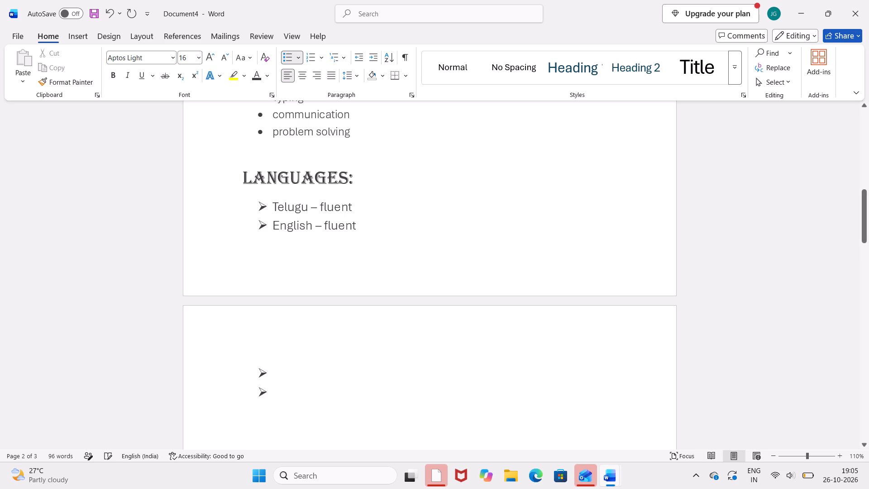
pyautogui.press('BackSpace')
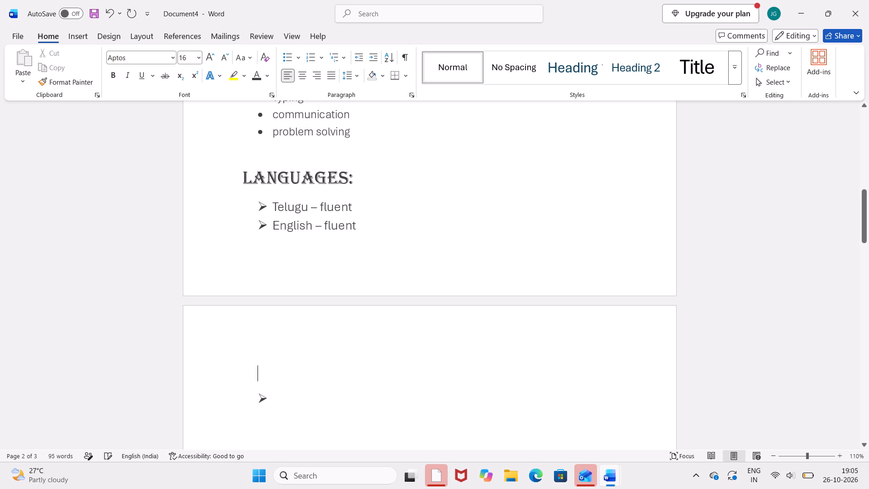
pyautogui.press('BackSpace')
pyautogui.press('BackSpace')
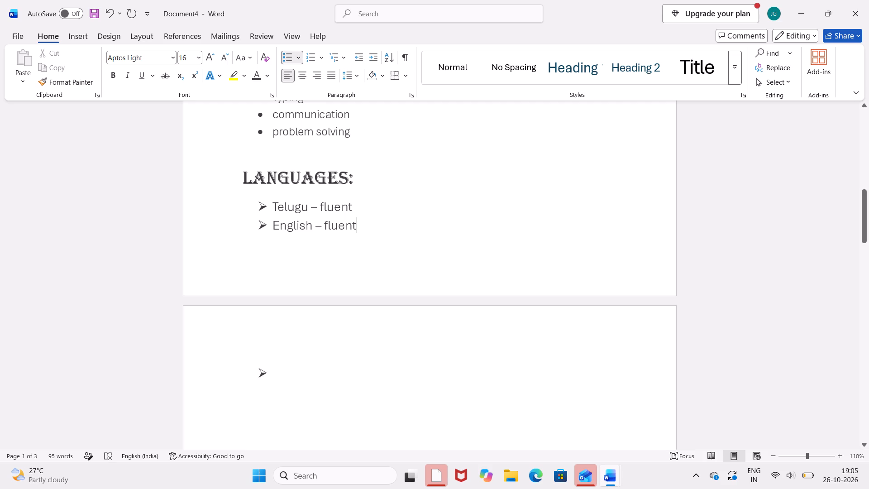
# Enter "Hindi -- conversational" in the empty arrowhead bullet below "English – fluent", on the second page.
pyautogui.click(272, 375)
pyautogui.write('hindi')
pyautogui.press('space')
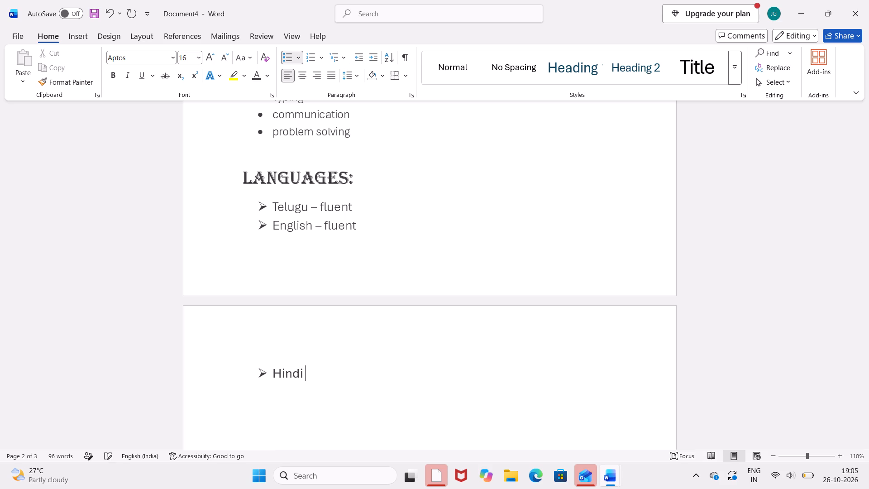
pyautogui.write('--')
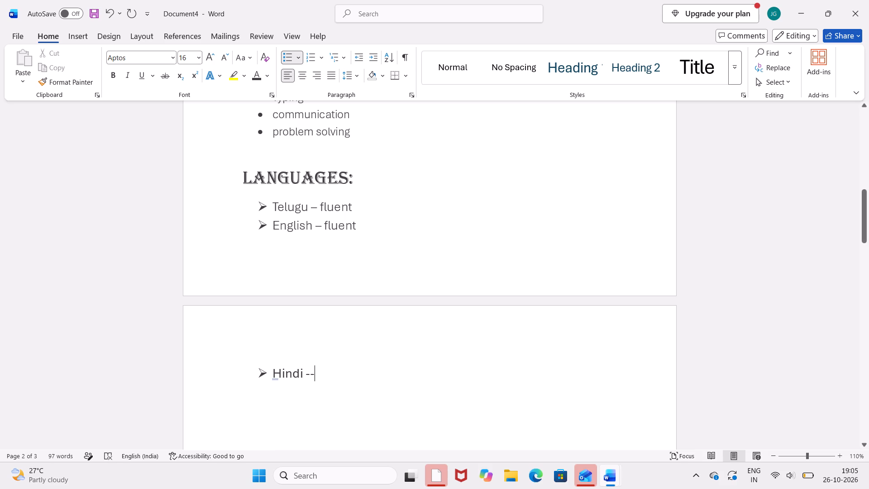
pyautogui.press('space')
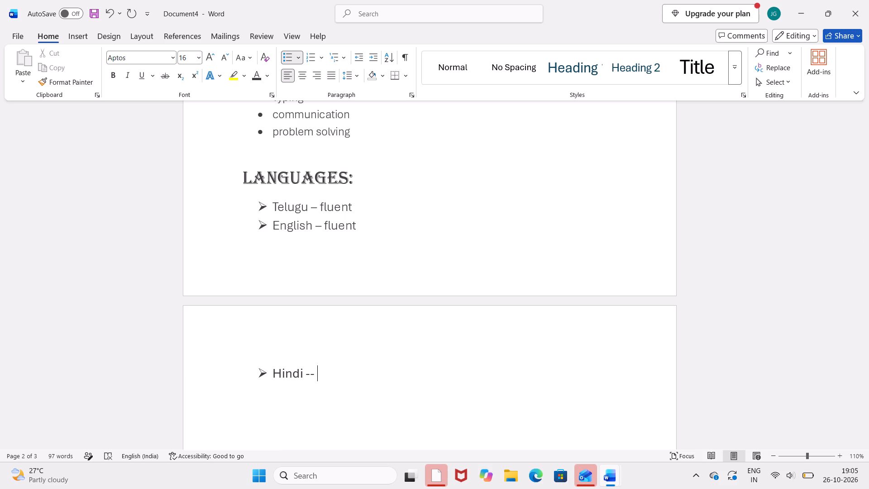
pyautogui.press('c')
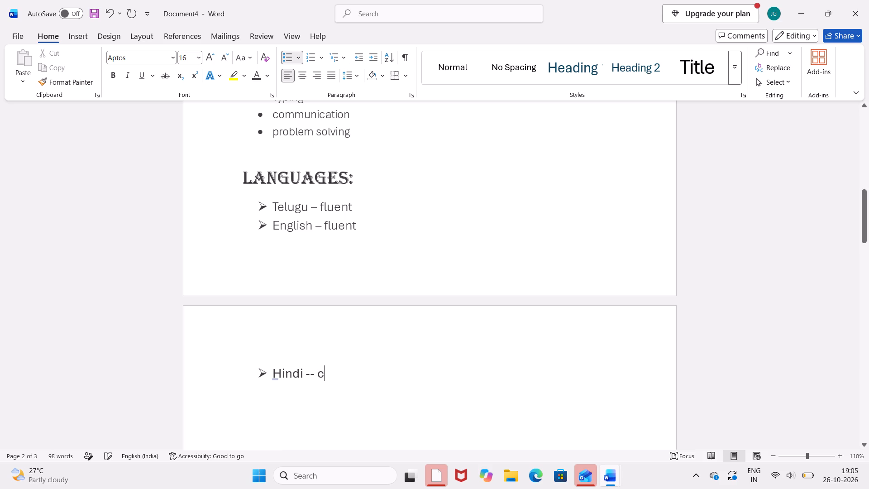
pyautogui.write('onver')
pyautogui.write('sa')
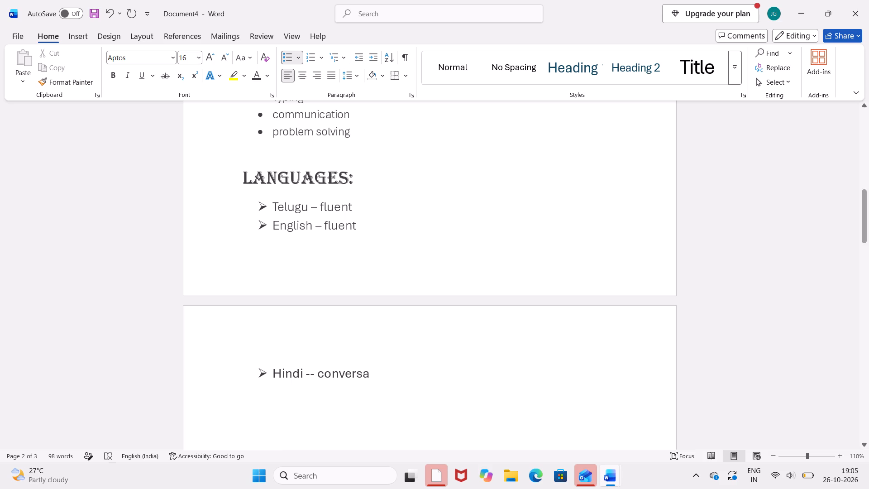
pyautogui.write('tional')
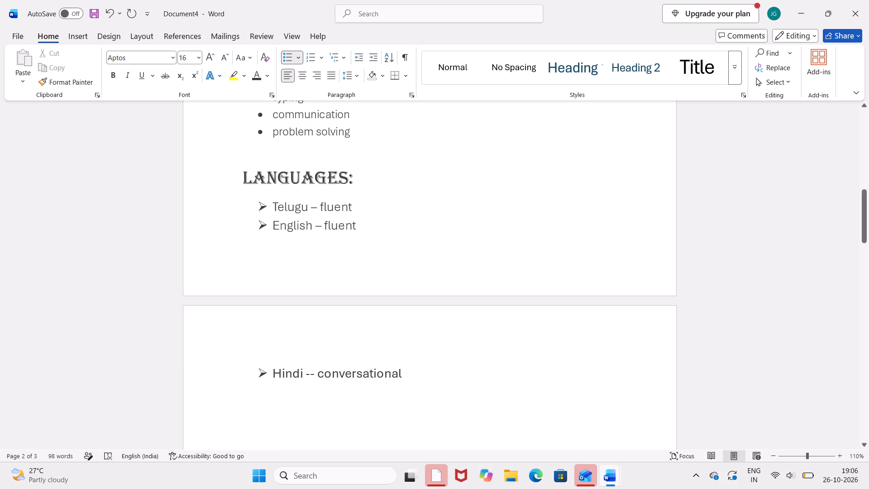
# Save the document to the OneDrive Documents folder, adding " .word" to the end of the suggested file name.
pyautogui.scroll(5, 258, 365)
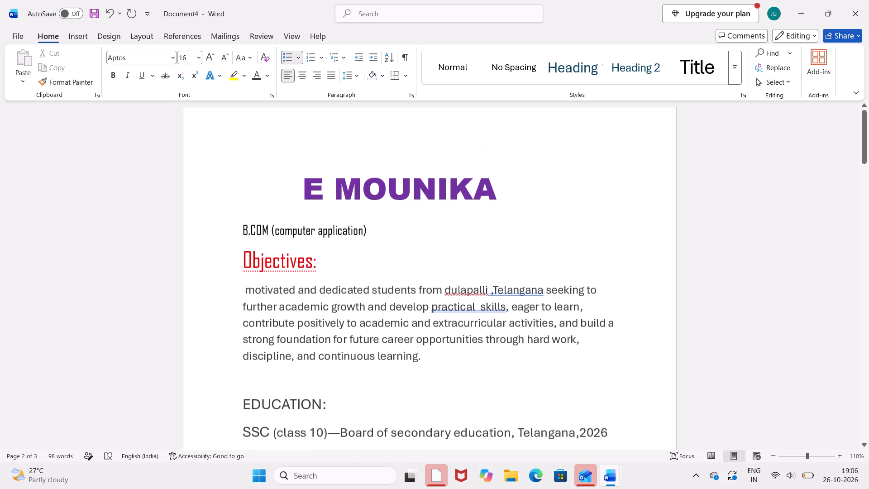
pyautogui.scroll(4, 259, 357)
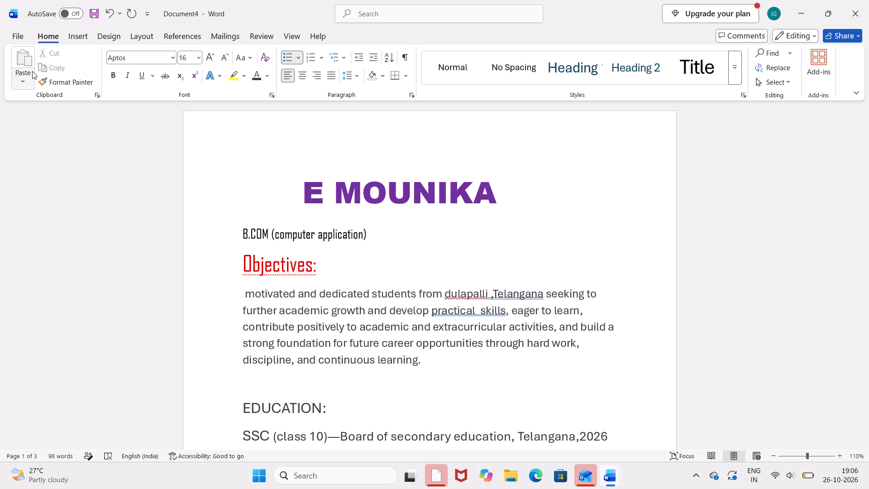
pyautogui.hotkey('ctrl', 's')
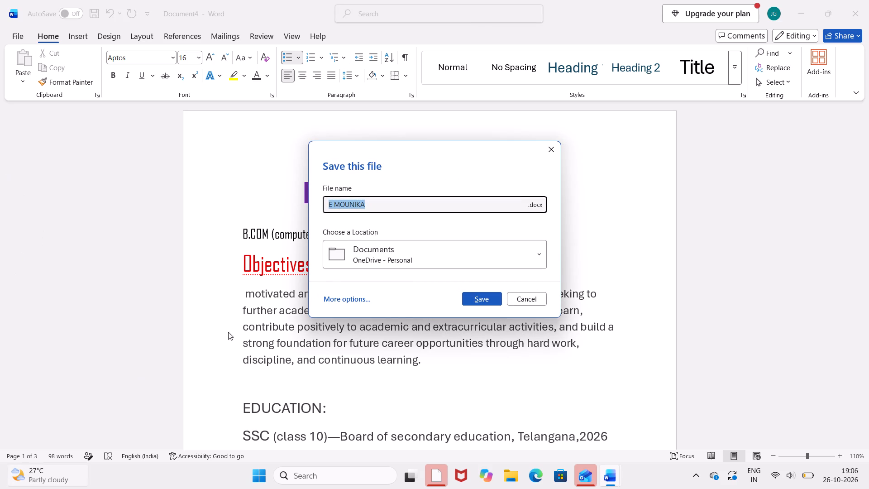
pyautogui.click(406, 204)
pyautogui.press('space')
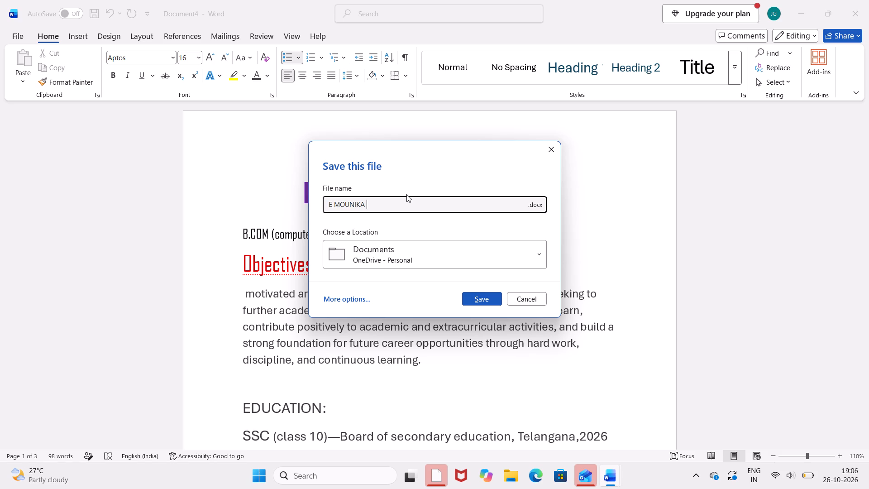
pyautogui.write('.word')
pyautogui.click(485, 298)
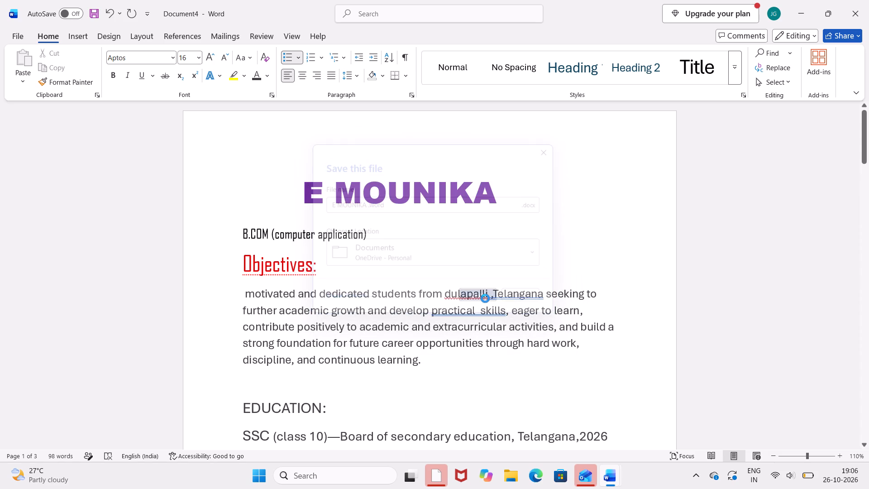
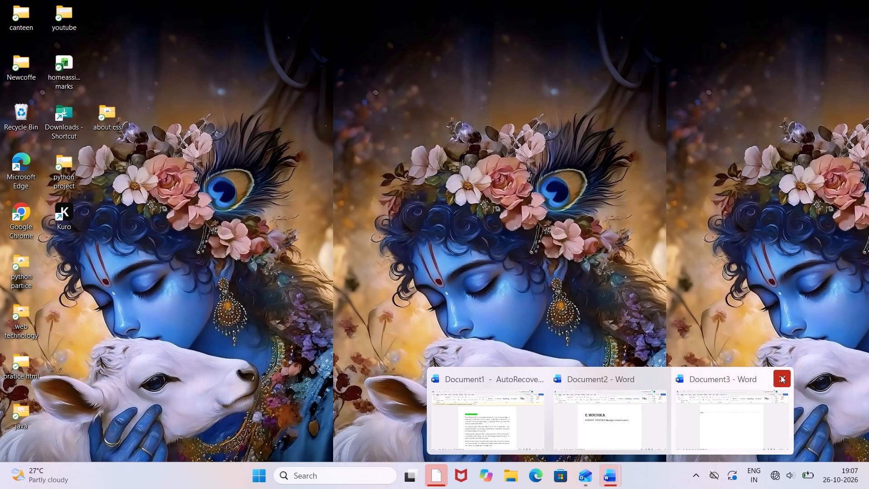
# Close the open Word documents Document3, Document2 and Document1, and bring the Word window to the front.
pyautogui.click(781, 375)
pyautogui.click(662, 376)
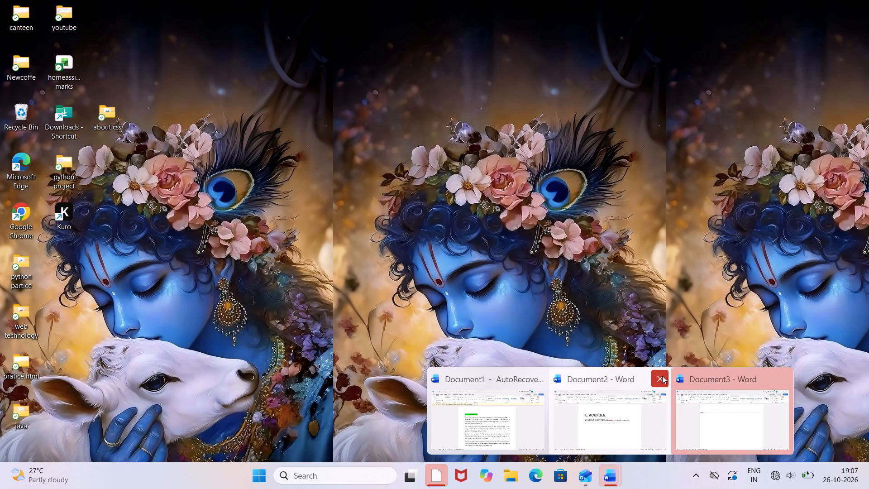
pyautogui.click(534, 376)
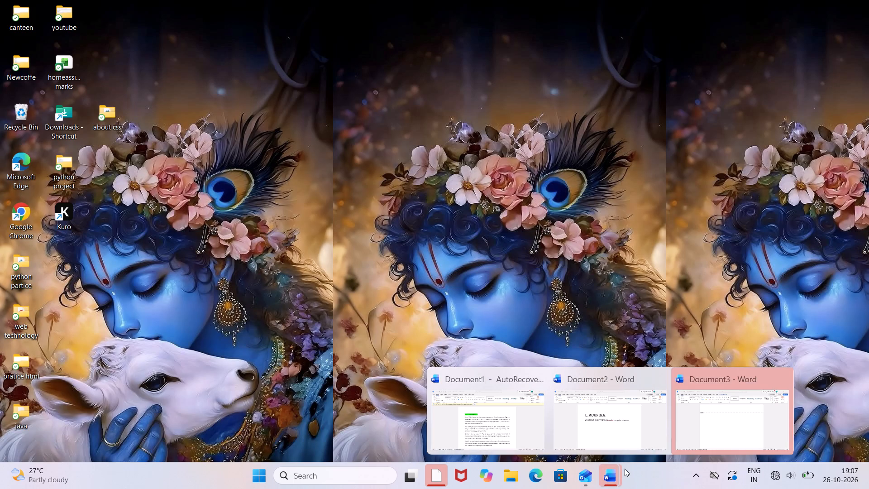
pyautogui.click(608, 481)
pyautogui.click(628, 443)
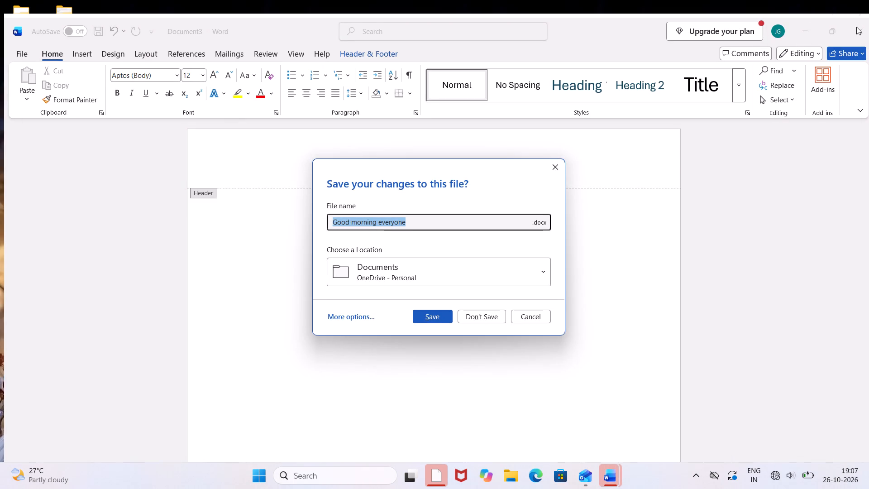
# Close the remaining open Word documents, discarding their unsaved changes.
pyautogui.click(856, 27)
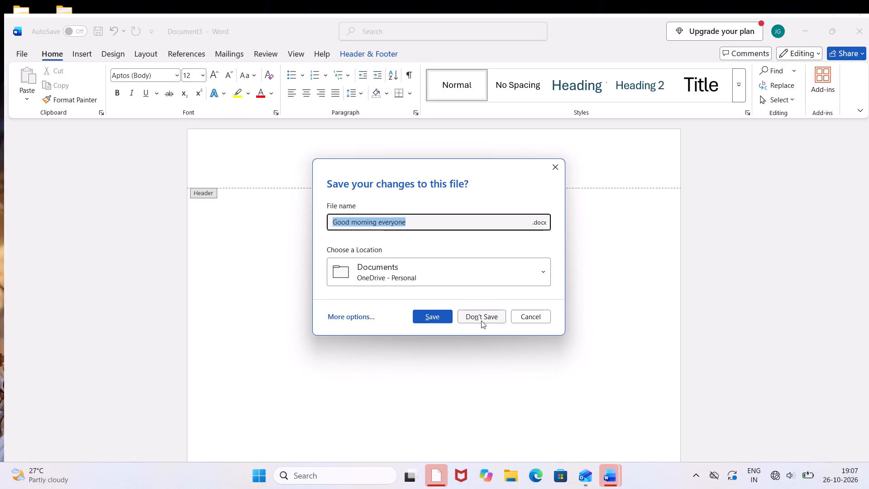
pyautogui.click(481, 321)
pyautogui.click(488, 318)
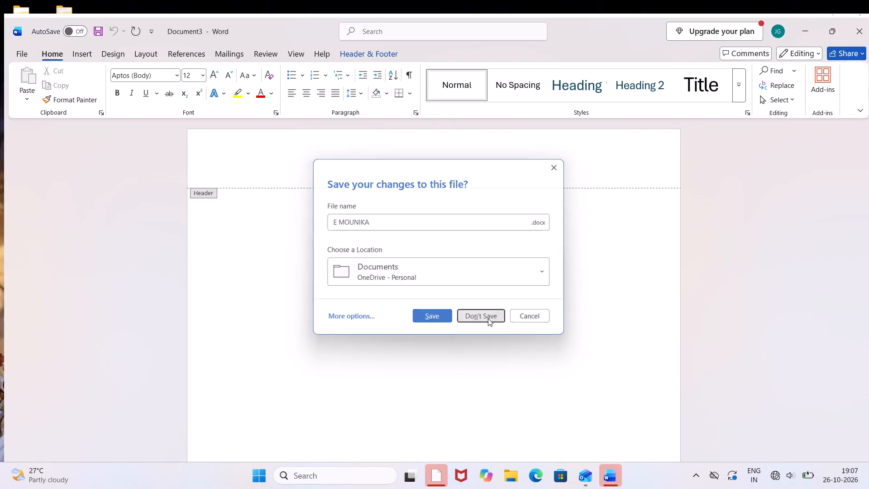
pyautogui.click(488, 318)
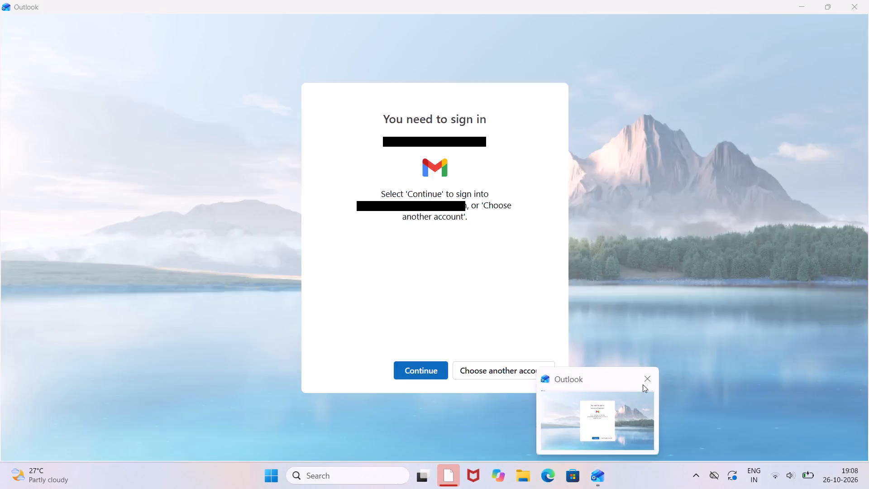
# Close the Outlook and Dell Optimizer windows that are still open.
pyautogui.click(646, 380)
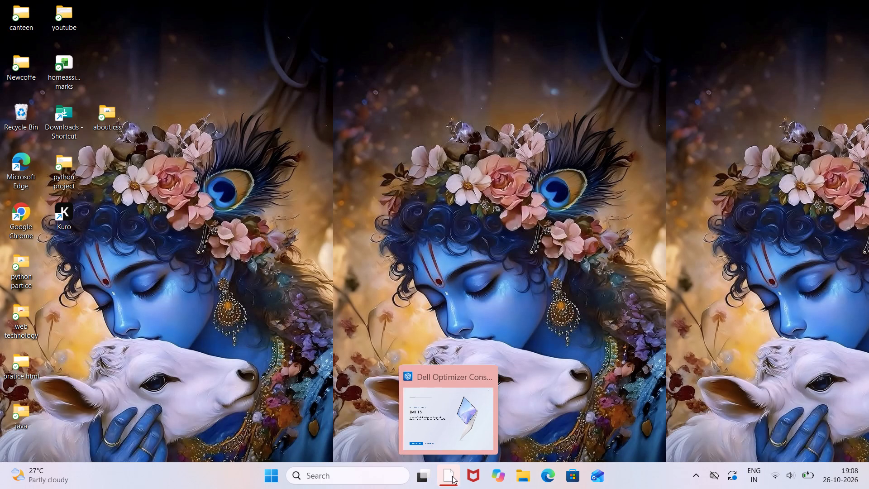
pyautogui.click(484, 376)
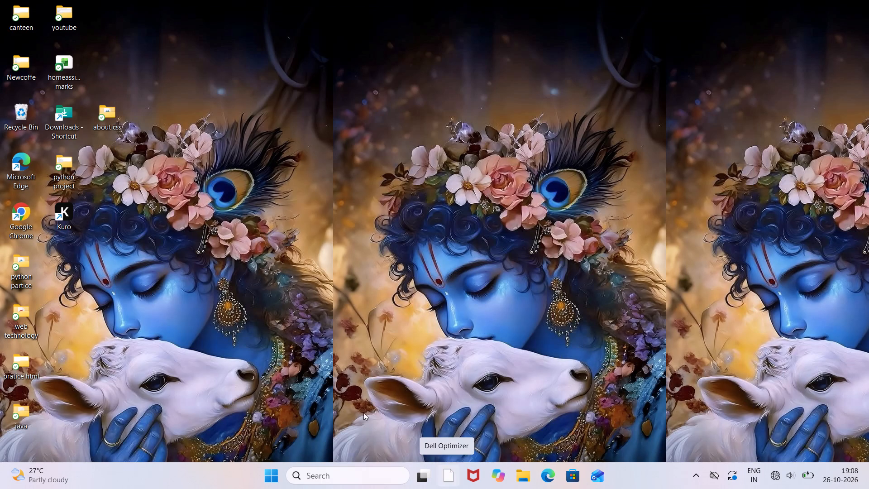
# Browse the installed apps grouped by category and launch one of them.
pyautogui.click(277, 472)
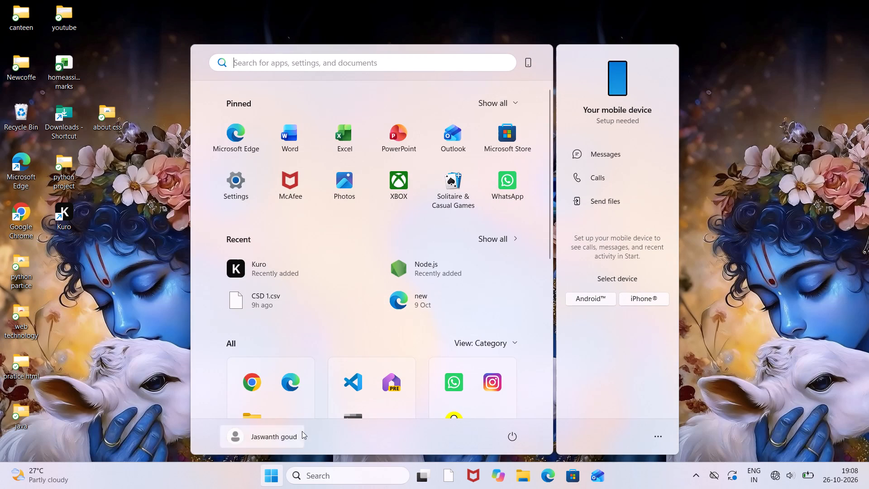
pyautogui.hscroll(1, 420, 367)
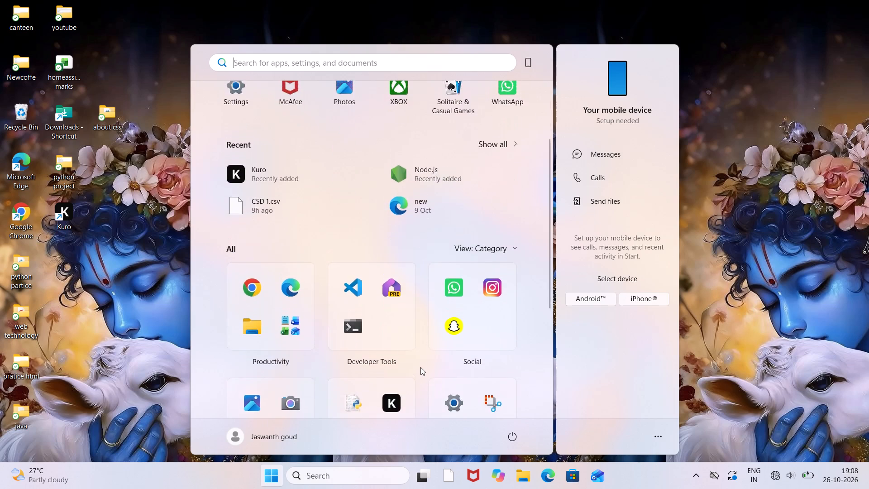
pyautogui.hscroll(1, 420, 367)
pyautogui.click(272, 254)
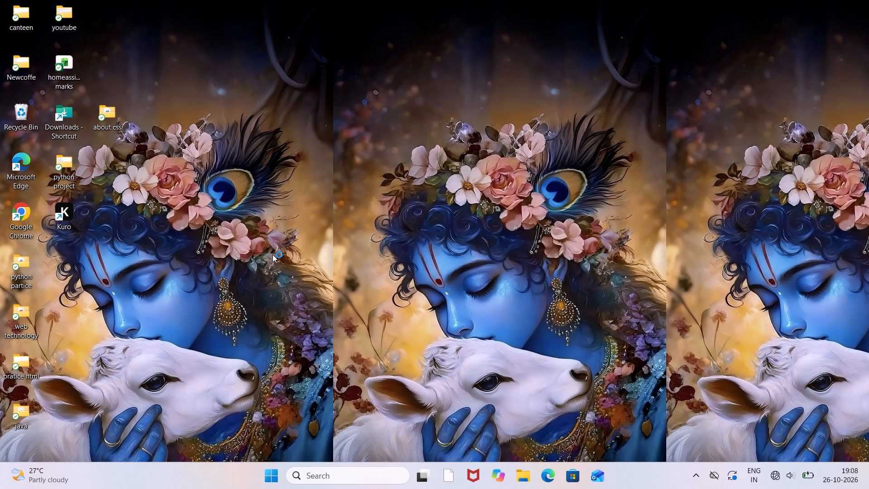